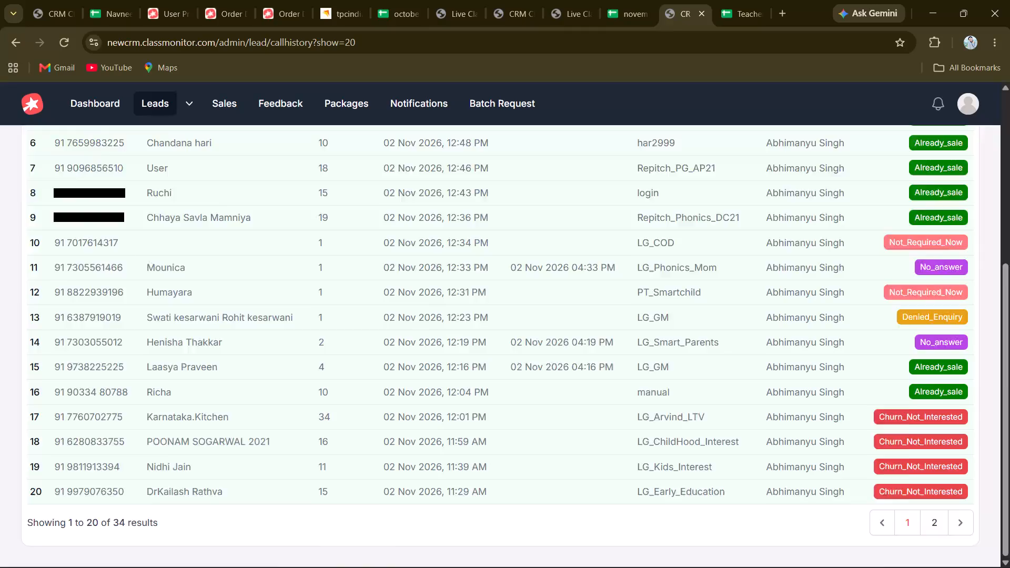
Check the lead history in the lead details open over the My Leads list, and reload that page.
{"action": "left_click", "coordinate": [54, 7]}
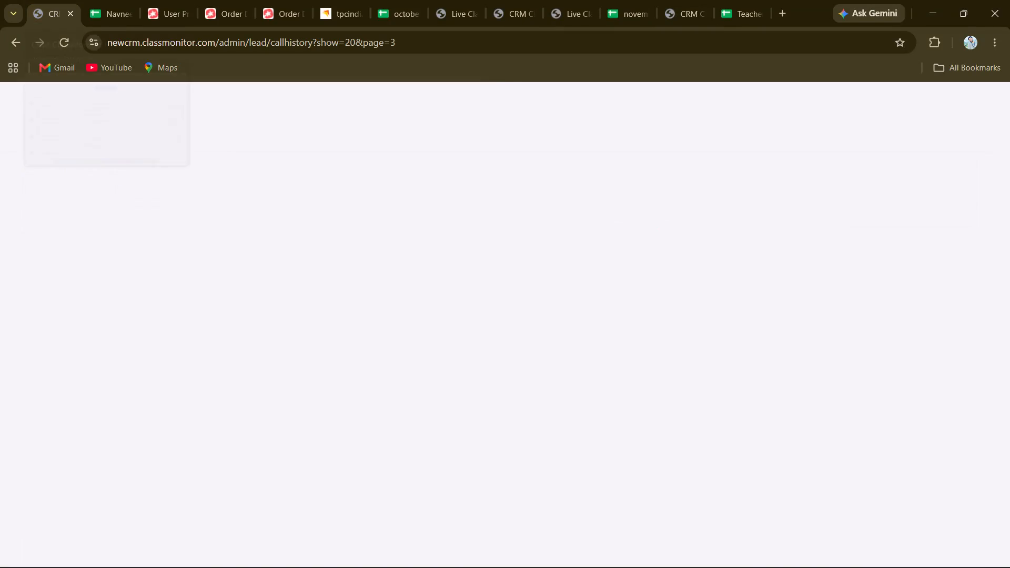
{"action": "left_click", "coordinate": [510, 1]}
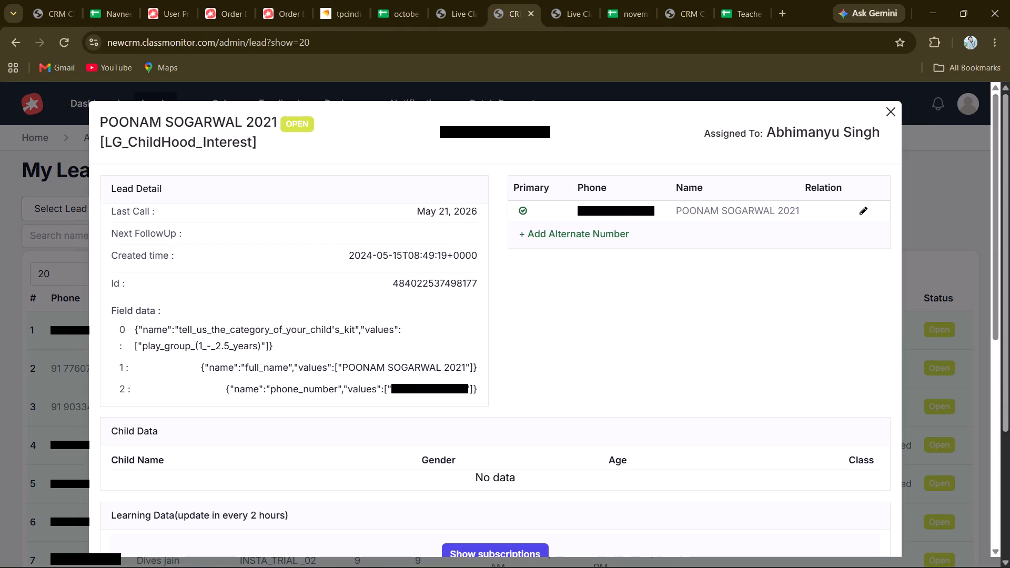
{"action": "scroll", "coordinate": [243, 309], "scroll_direction": "down", "scroll_amount": 8}
{"action": "left_click", "coordinate": [60, 44]}
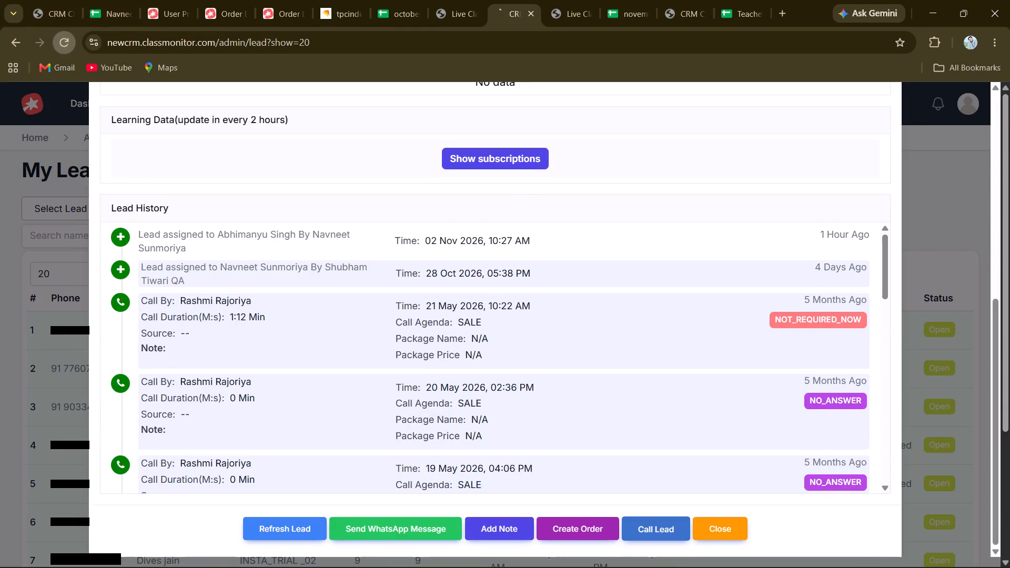
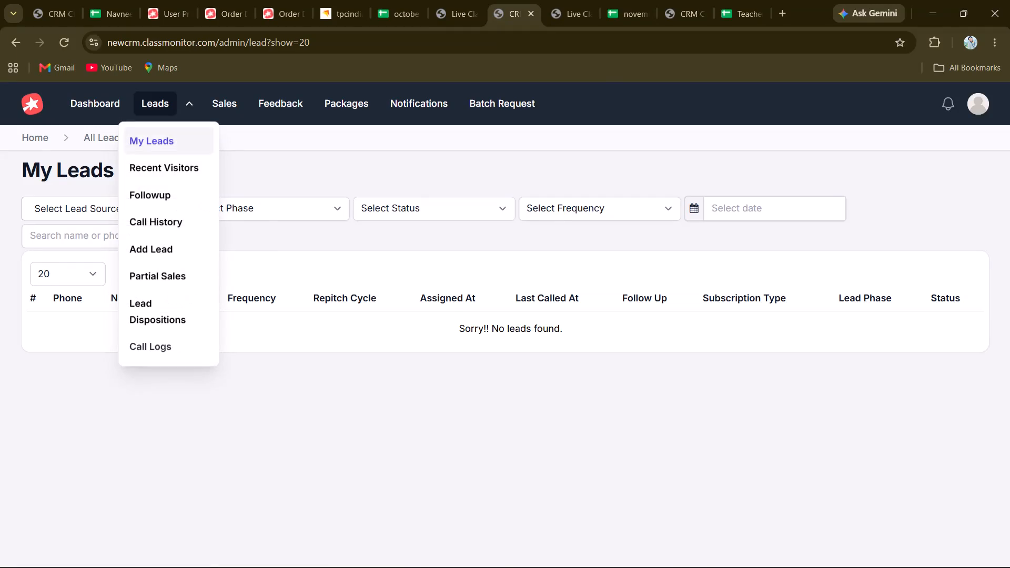
Open the Followup list of leads and filter its follow-ups by the no_answer status.
{"action": "left_click", "coordinate": [147, 189]}
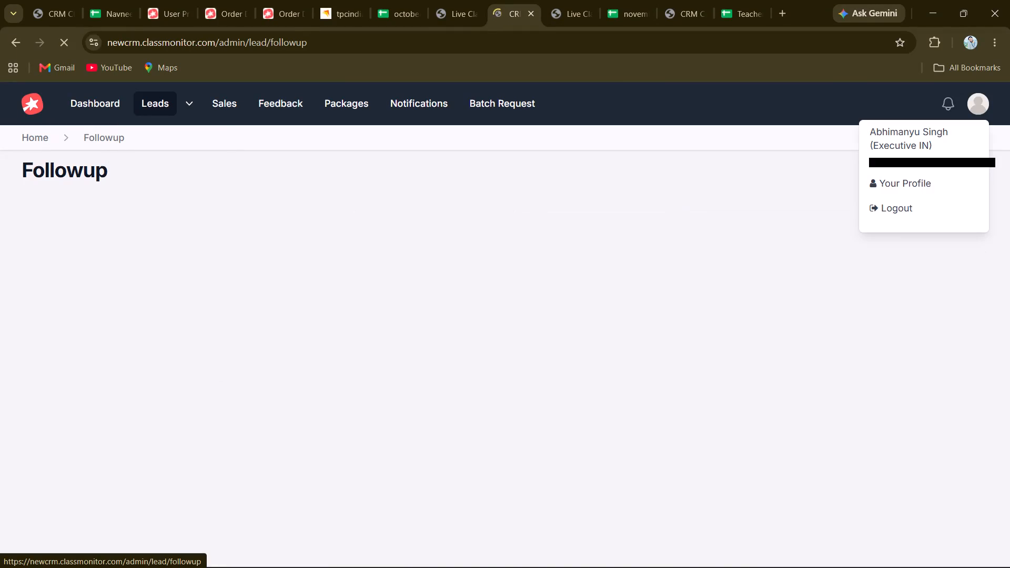
{"action": "scroll", "coordinate": [527, 370], "scroll_direction": "down", "scroll_amount": 10}
{"action": "scroll", "coordinate": [527, 370], "scroll_direction": "up", "scroll_amount": 7}
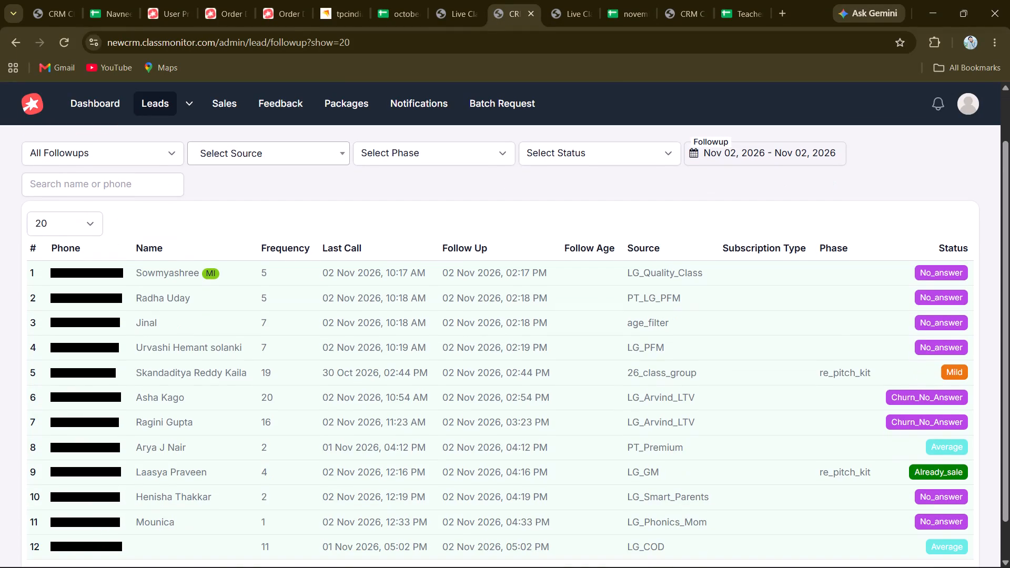
{"action": "scroll", "coordinate": [586, 425], "scroll_direction": "down", "scroll_amount": 8}
{"action": "scroll", "coordinate": [586, 425], "scroll_direction": "up", "scroll_amount": 9}
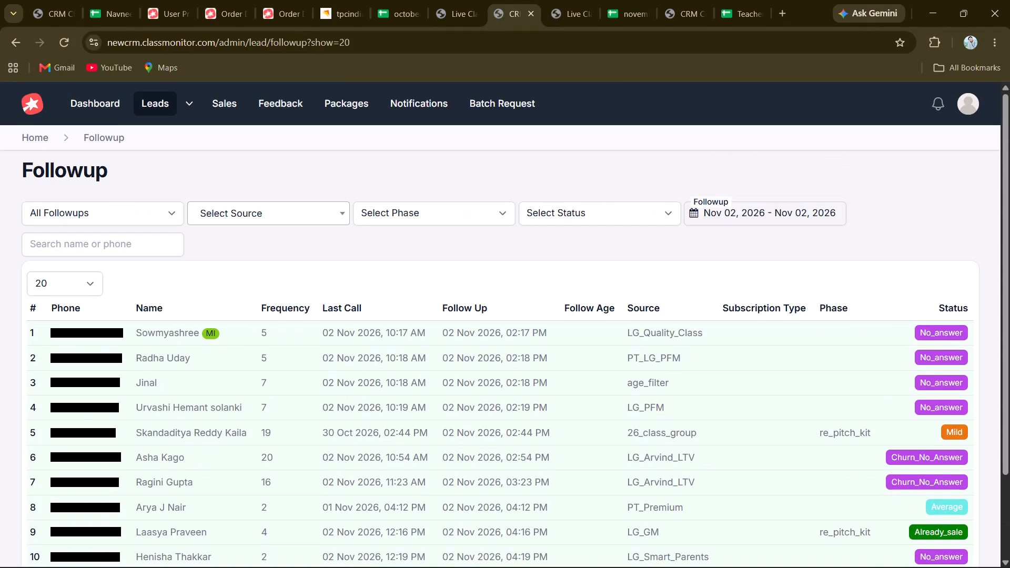
{"action": "left_click", "coordinate": [585, 208]}
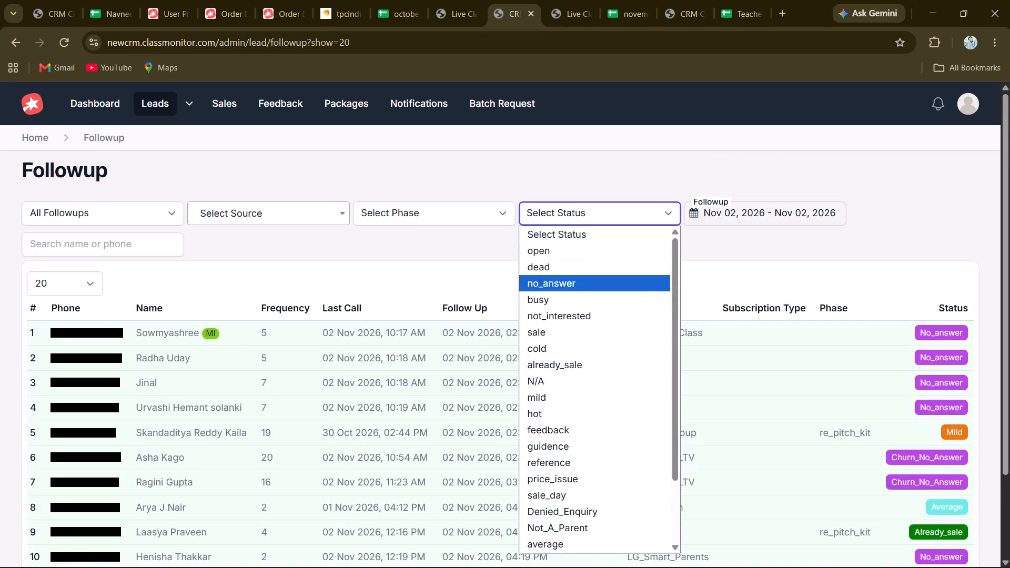
{"action": "left_click", "coordinate": [563, 277]}
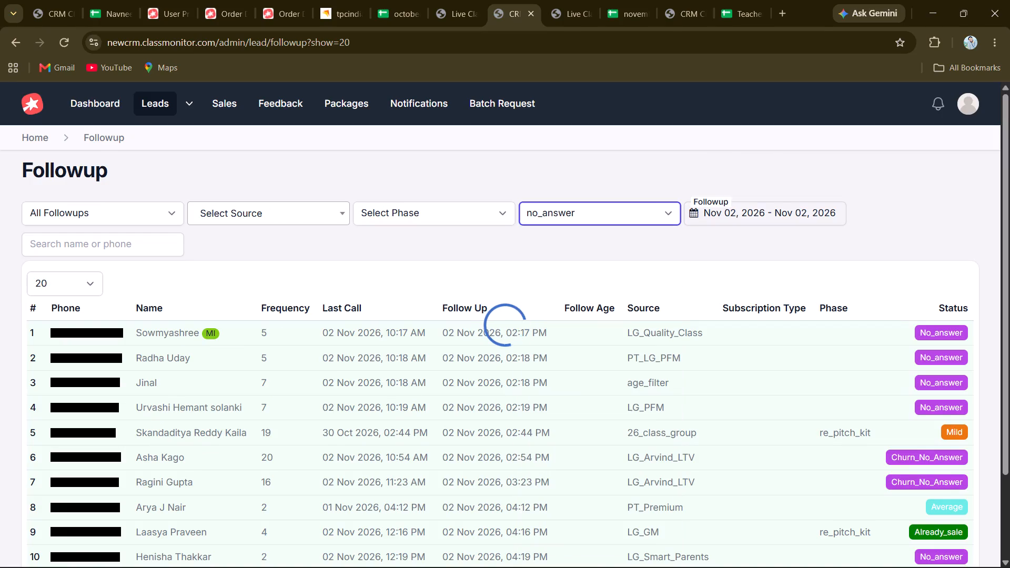
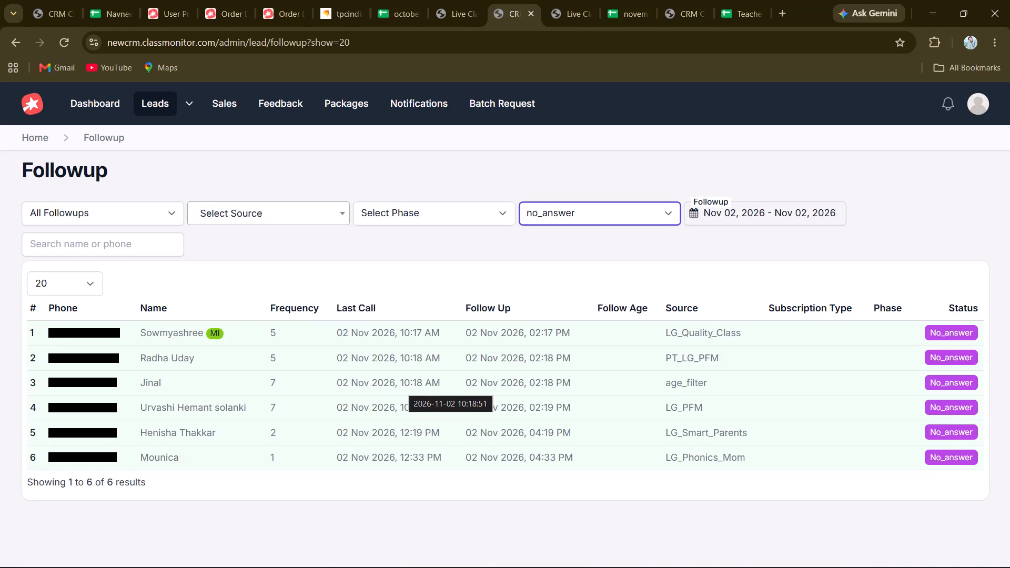
Switch to the november_daily_revenue_sheet and examine the team members' monthly targets and daily revenue entries for November.
{"action": "left_click", "coordinate": [624, 20]}
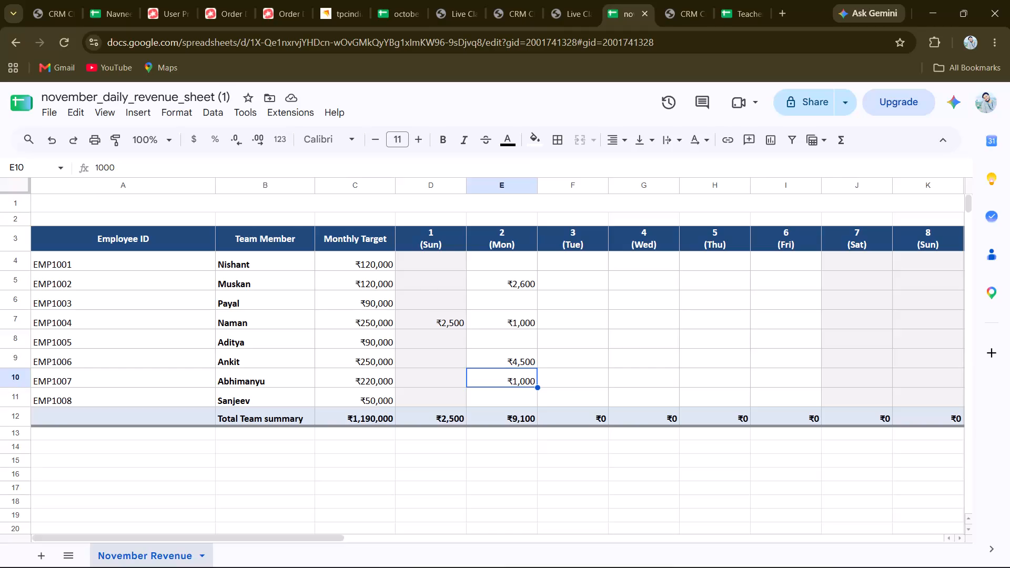
{"action": "scroll", "coordinate": [600, 313], "scroll_direction": "left", "scroll_amount": 4}
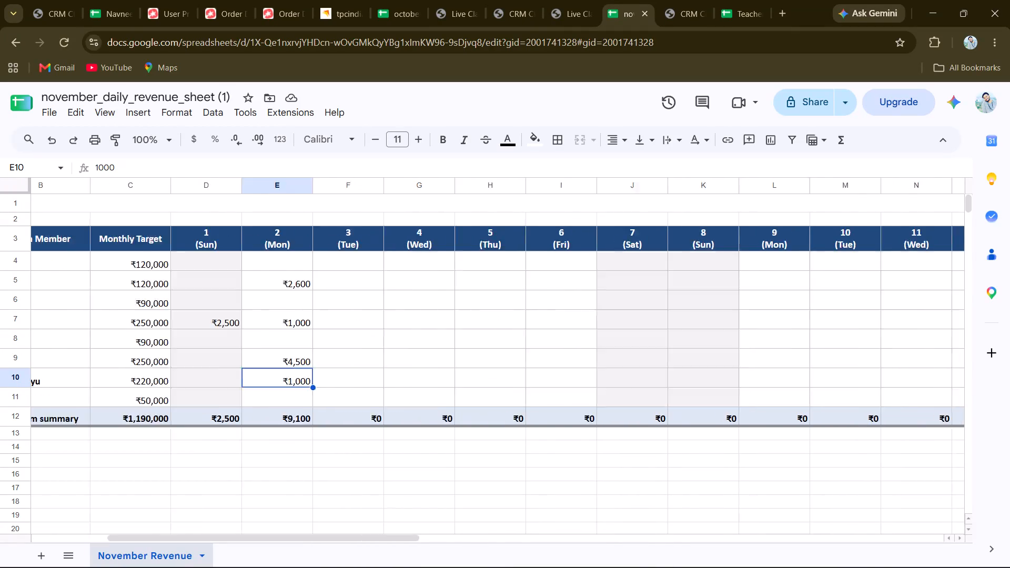
{"action": "scroll", "coordinate": [600, 313], "scroll_direction": "right", "scroll_amount": 5}
{"action": "scroll", "coordinate": [600, 313], "scroll_direction": "left", "scroll_amount": 6}
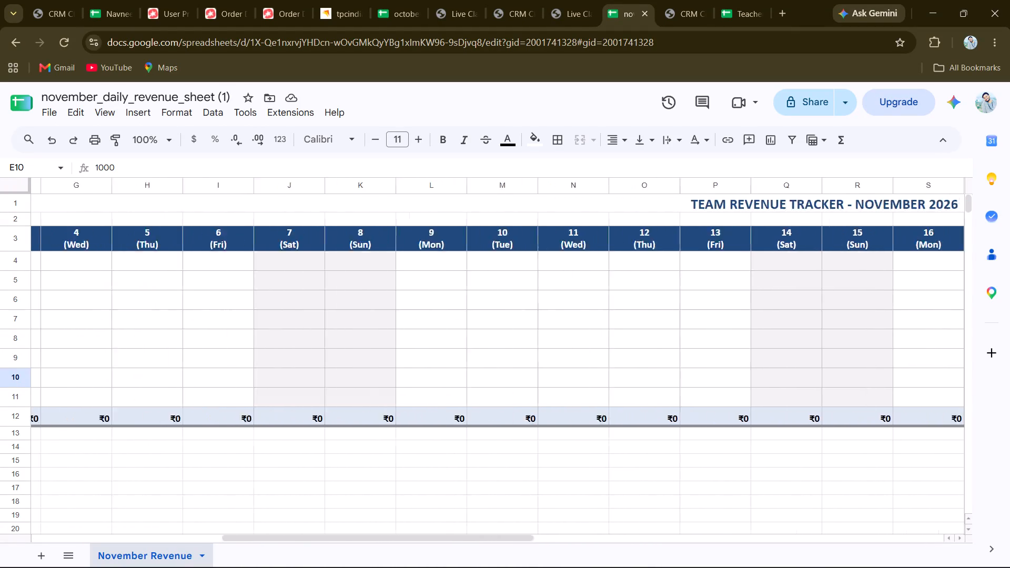
{"action": "scroll", "coordinate": [600, 313], "scroll_direction": "right", "scroll_amount": 7}
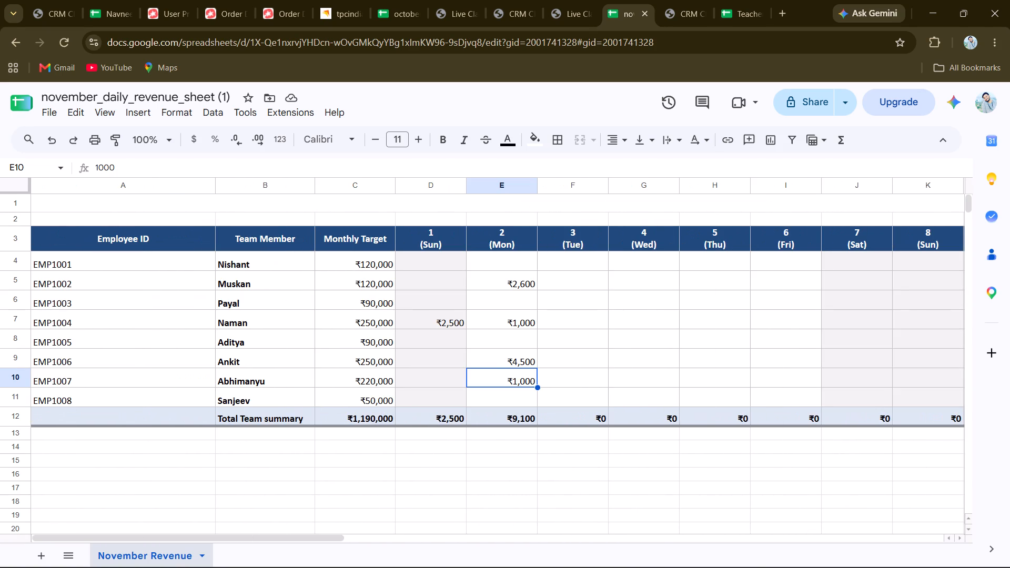
{"action": "scroll", "coordinate": [600, 313], "scroll_direction": "left", "scroll_amount": 6}
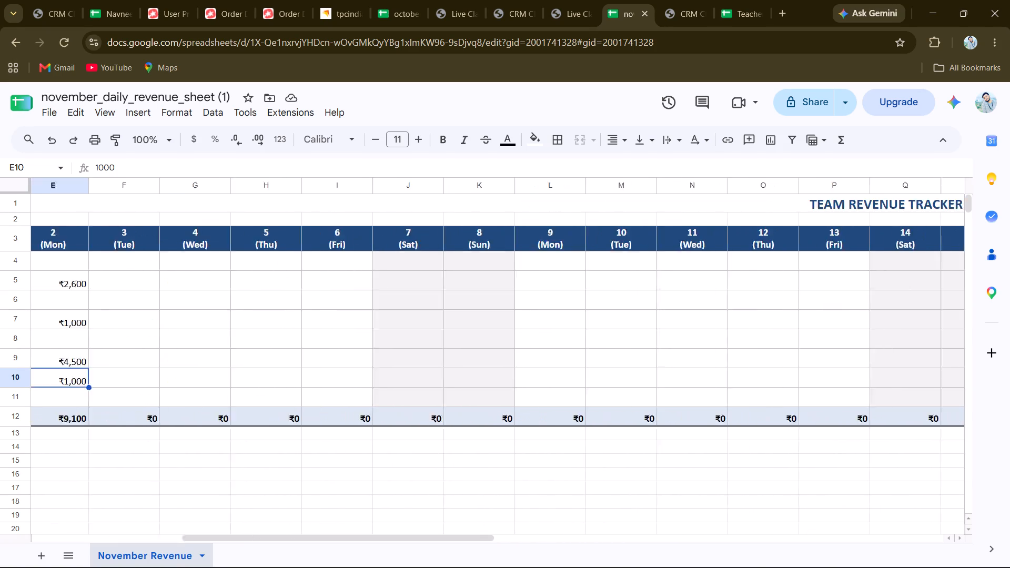
{"action": "scroll", "coordinate": [600, 313], "scroll_direction": "right", "scroll_amount": 4}
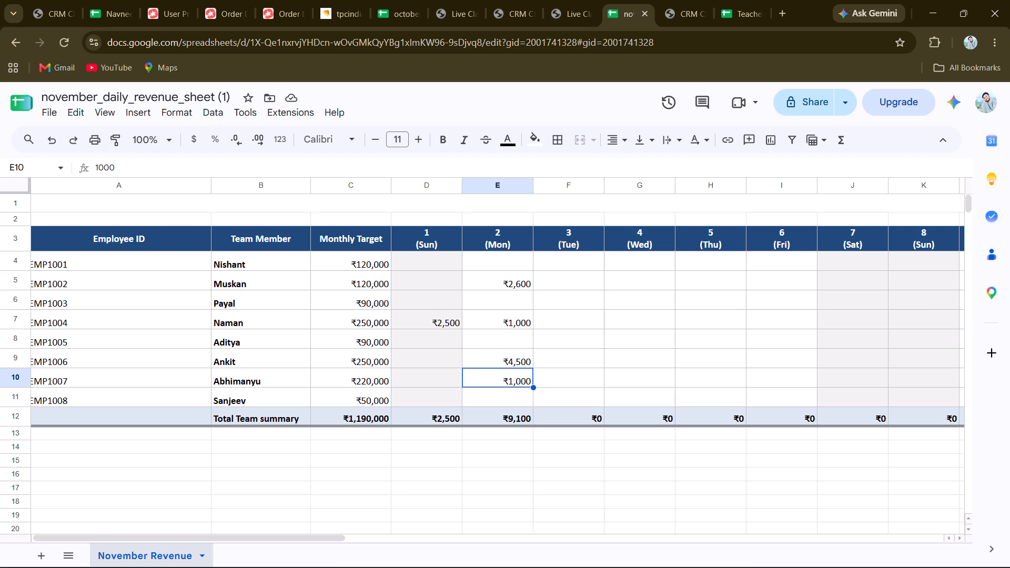
{"action": "left_click", "coordinate": [600, 313]}
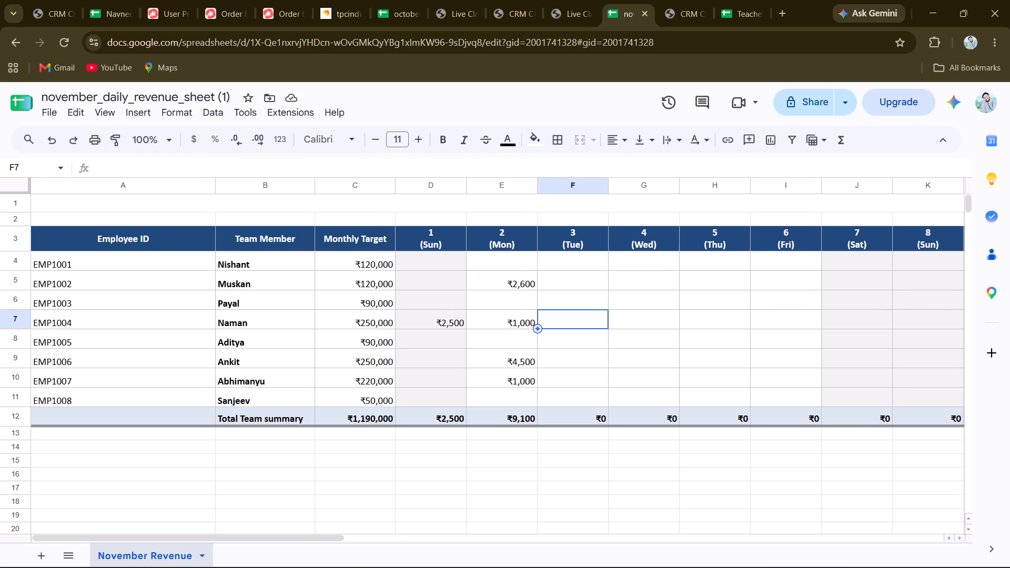
{"action": "left_click", "coordinate": [596, 334]}
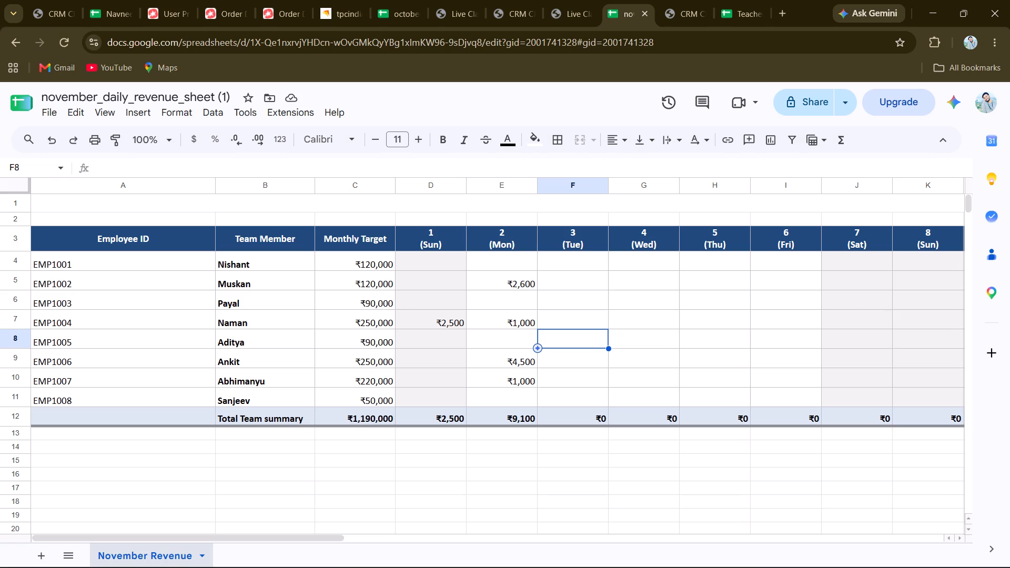
{"action": "left_click", "coordinate": [510, 340]}
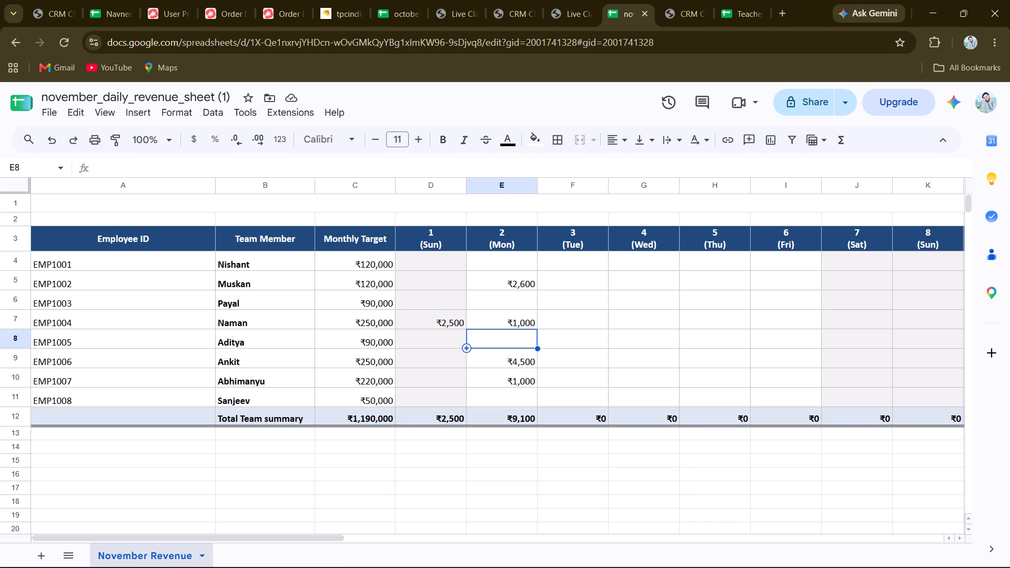
Examine the open LG_summerclass lead's details and Lead History in the CRM call history, rechecking the November revenue sheet in between.
{"action": "left_click", "coordinate": [37, 5]}
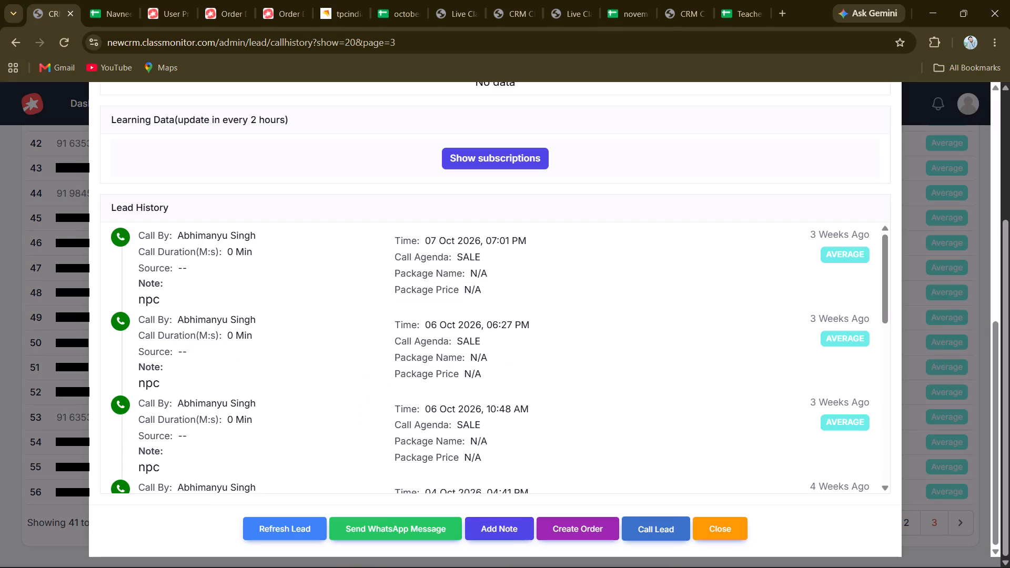
{"action": "scroll", "coordinate": [369, 160], "scroll_direction": "up", "scroll_amount": 9}
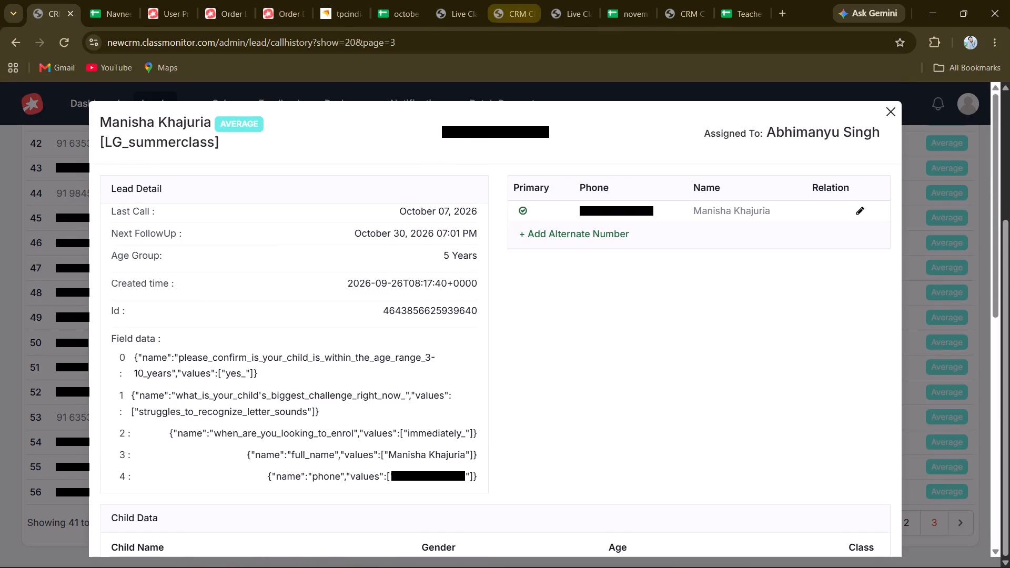
{"action": "left_click", "coordinate": [619, 14]}
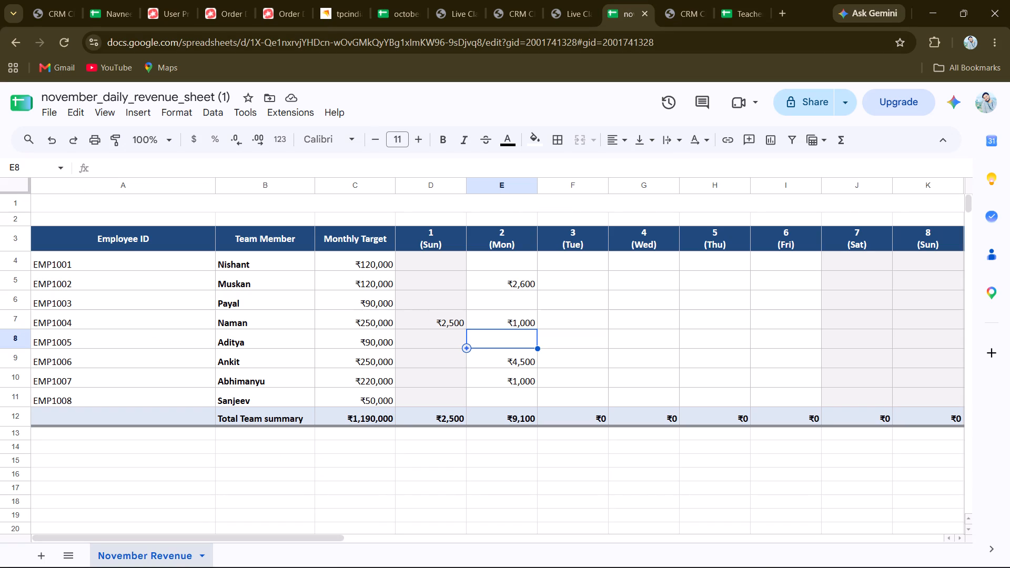
{"action": "left_click", "coordinate": [48, 0]}
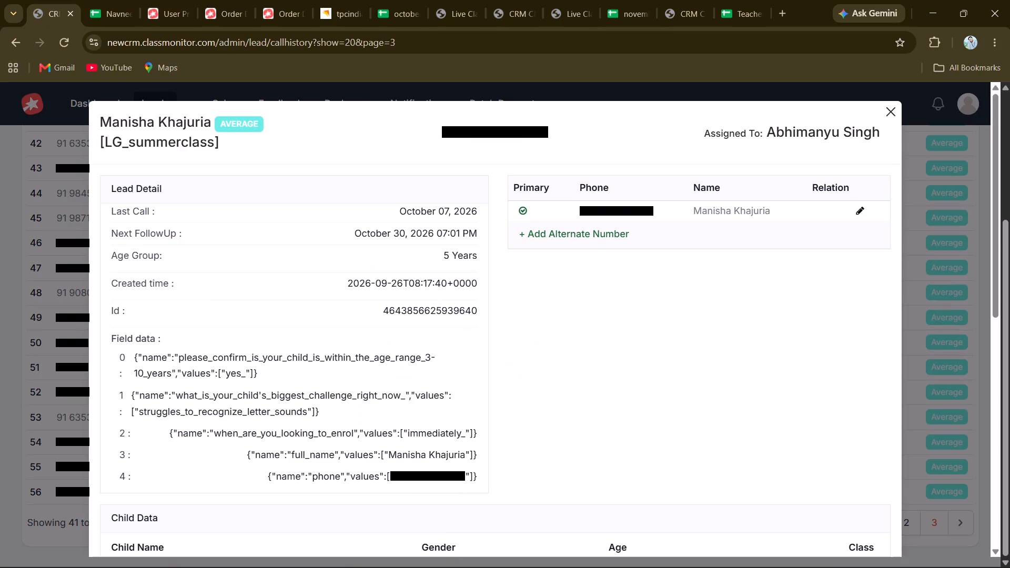
{"action": "scroll", "coordinate": [211, 283], "scroll_direction": "down", "scroll_amount": 12}
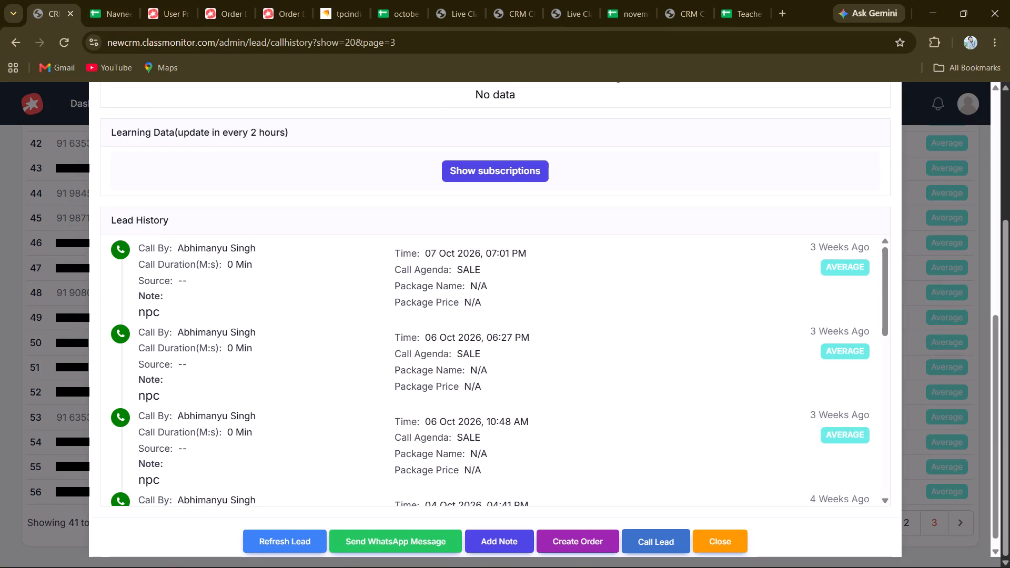
{"action": "left_click", "coordinate": [631, 11]}
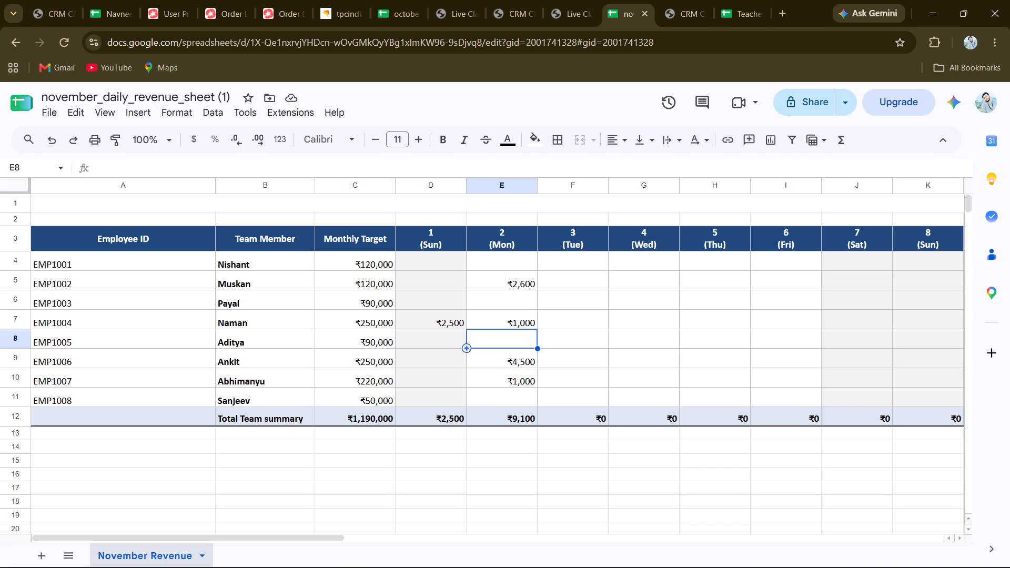
{"action": "left_click", "coordinate": [678, 3]}
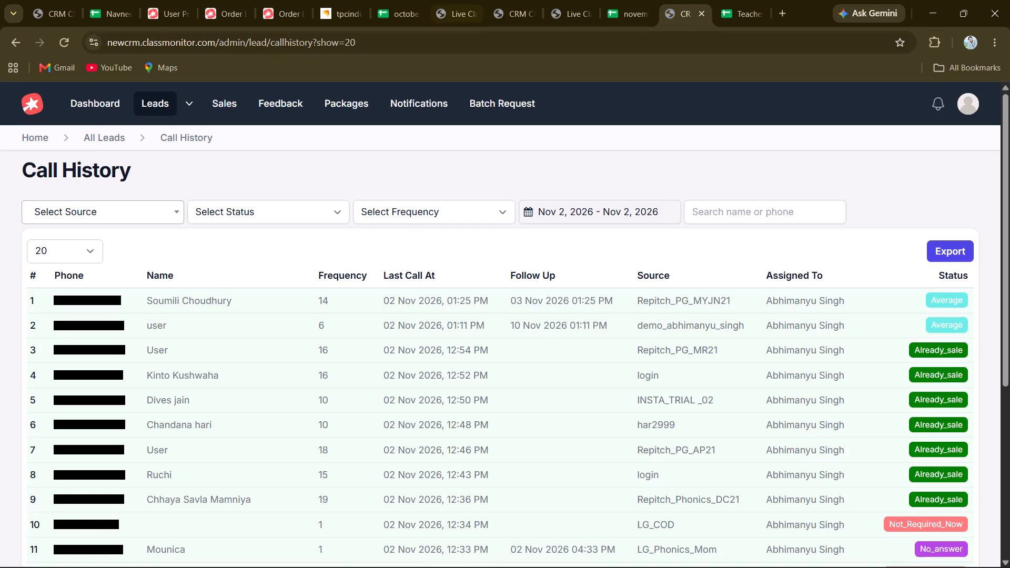
Open the LG_Quality_Class lead from the no_answer follow-ups and review its details and Lead History.
{"action": "left_click", "coordinate": [499, 14]}
{"action": "left_click", "coordinate": [350, 333]}
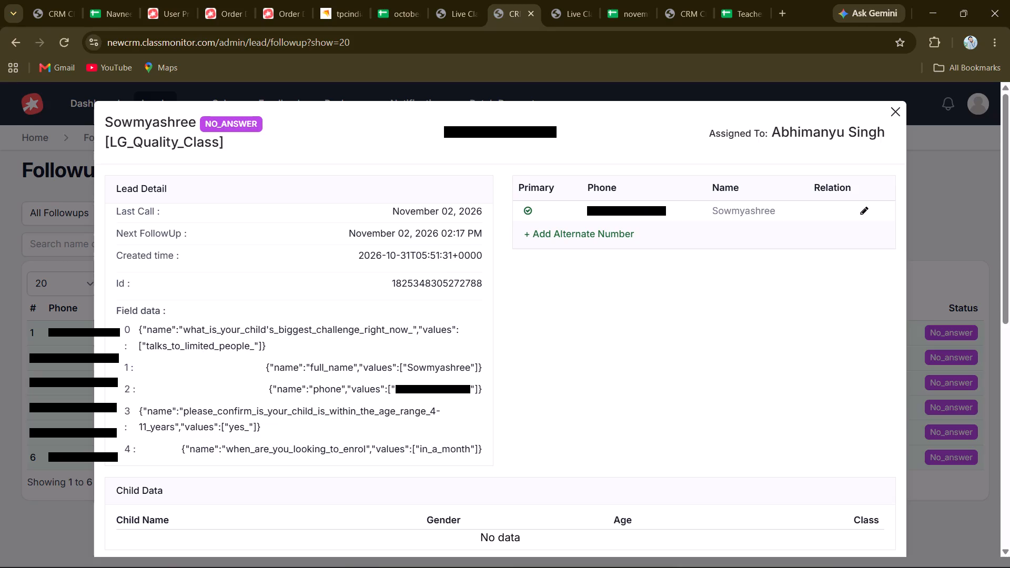
{"action": "scroll", "coordinate": [350, 333], "scroll_direction": "down", "scroll_amount": 6}
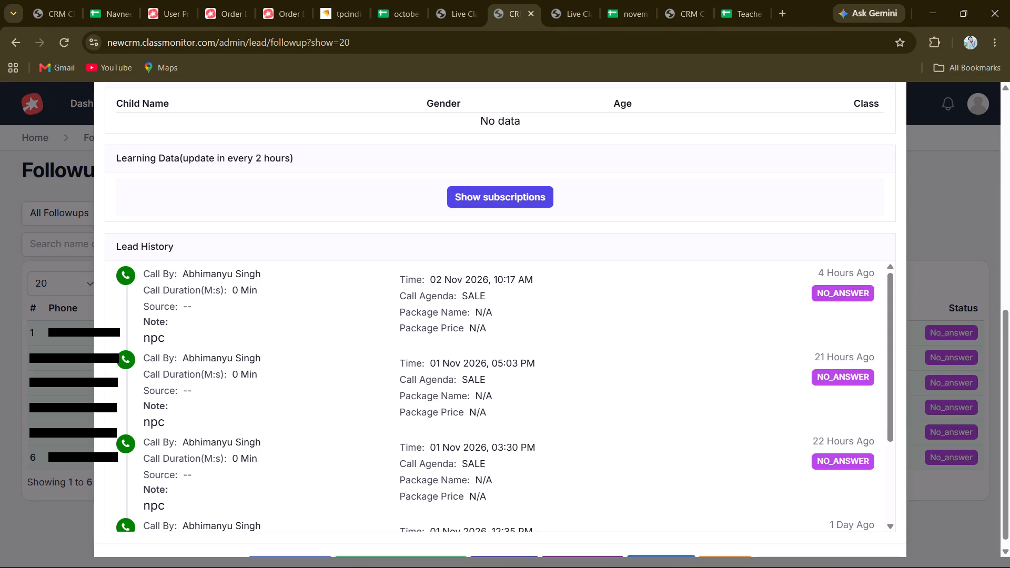
{"action": "scroll", "coordinate": [431, 351], "scroll_direction": "up", "scroll_amount": 9}
{"action": "scroll", "coordinate": [431, 351], "scroll_direction": "down", "scroll_amount": 9}
Log a call to the LG_Quality_Class lead as NO_ANSWER with next follow-up In 4 Hour and note "npc", save it, and close the lead.
{"action": "left_click", "coordinate": [670, 529]}
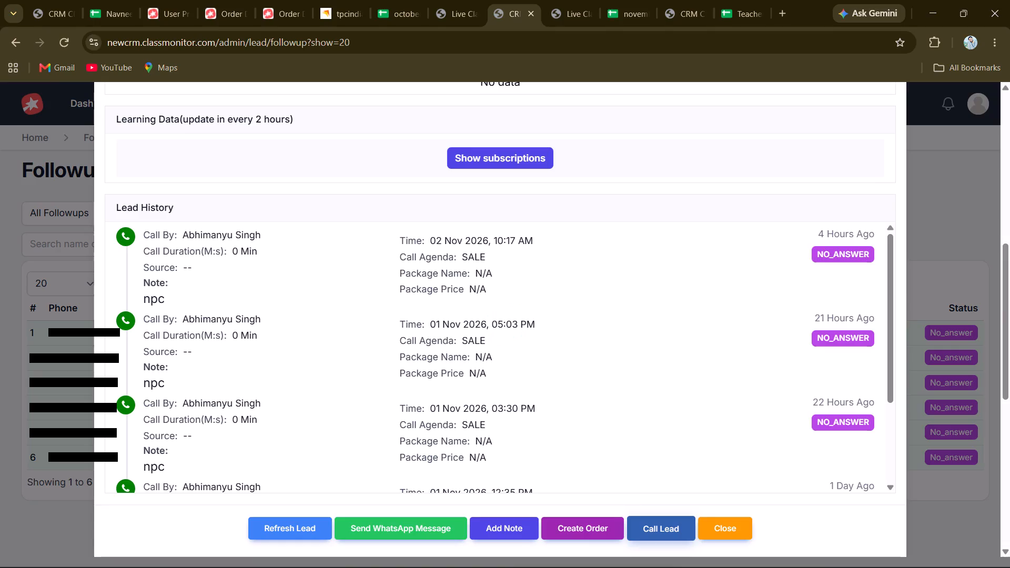
{"action": "scroll", "coordinate": [670, 529], "scroll_direction": "down", "scroll_amount": 8}
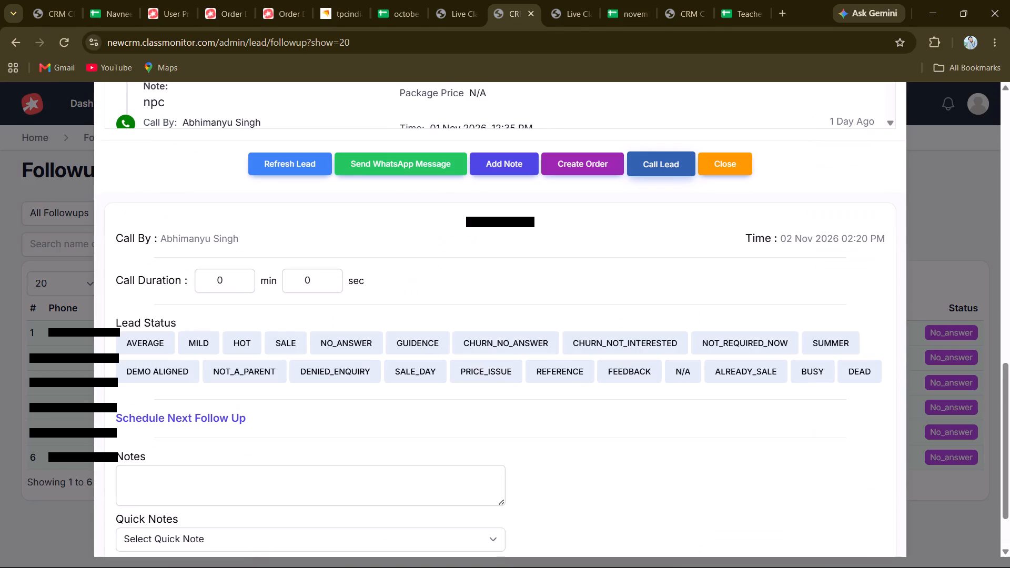
{"action": "left_click", "coordinate": [356, 261]}
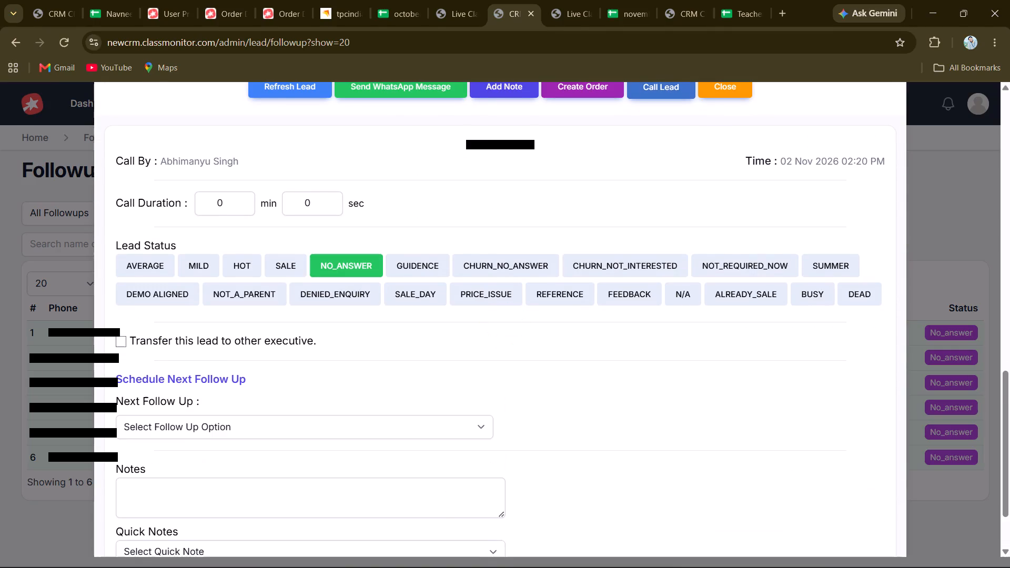
{"action": "left_click", "coordinate": [356, 434]}
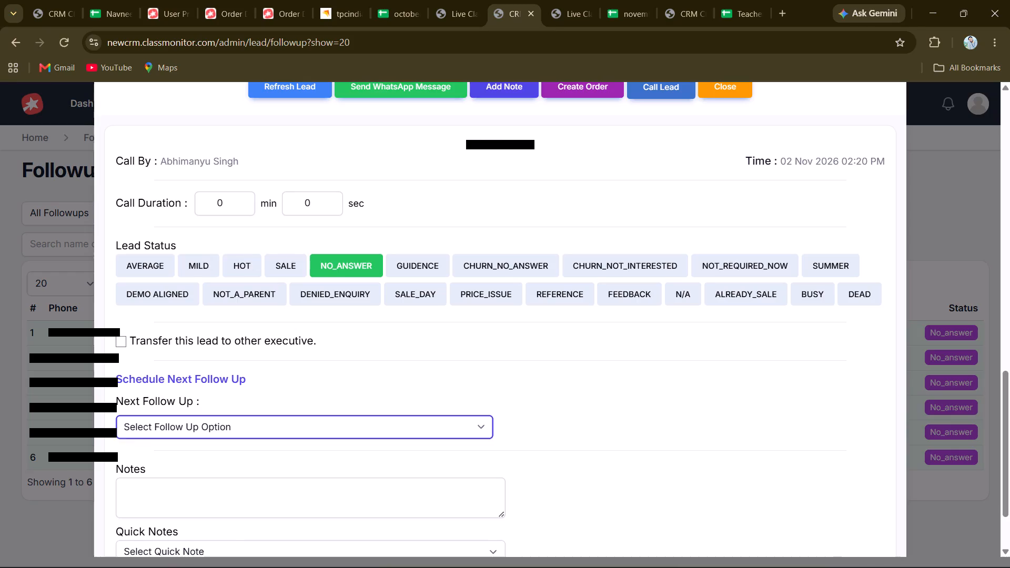
{"action": "left_click", "coordinate": [277, 502]}
{"action": "left_click", "coordinate": [279, 502]}
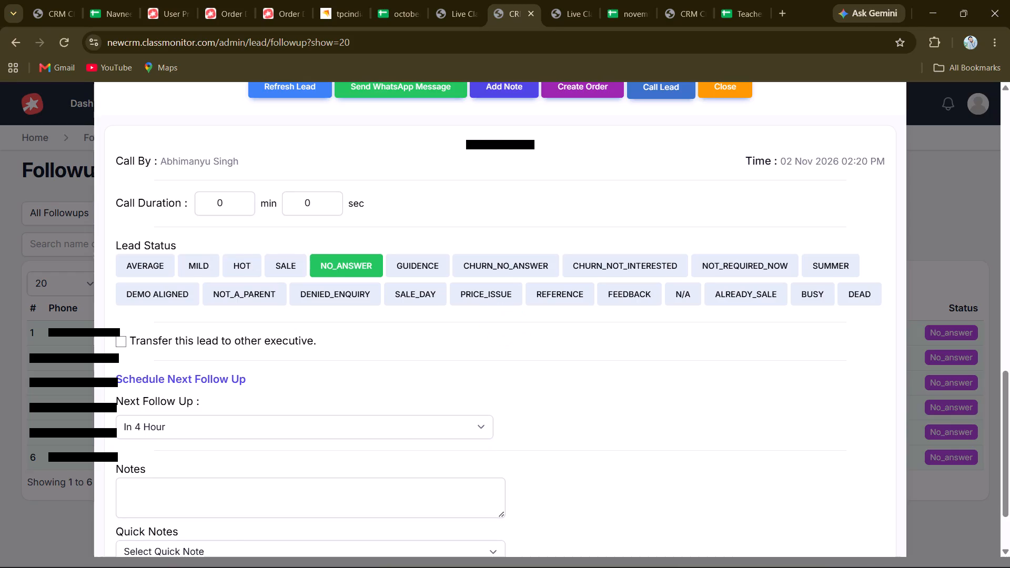
{"action": "left_click", "coordinate": [279, 502]}
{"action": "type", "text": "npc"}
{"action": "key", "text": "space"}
{"action": "scroll", "coordinate": [454, 425], "scroll_direction": "up", "scroll_amount": 10}
{"action": "scroll", "coordinate": [454, 425], "scroll_direction": "down", "scroll_amount": 8}
{"action": "left_click", "coordinate": [542, 504]}
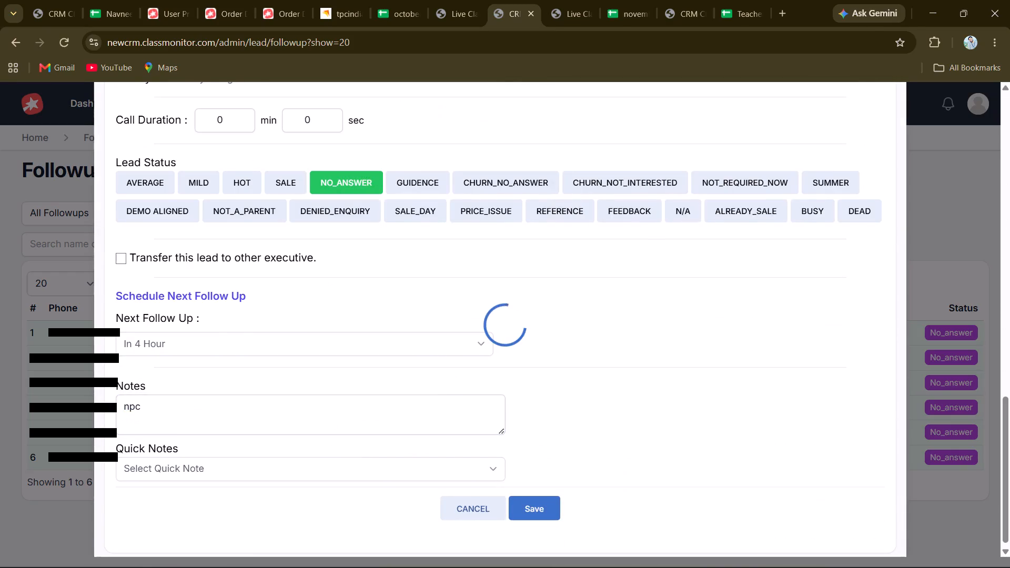
{"action": "left_click", "coordinate": [726, 475]}
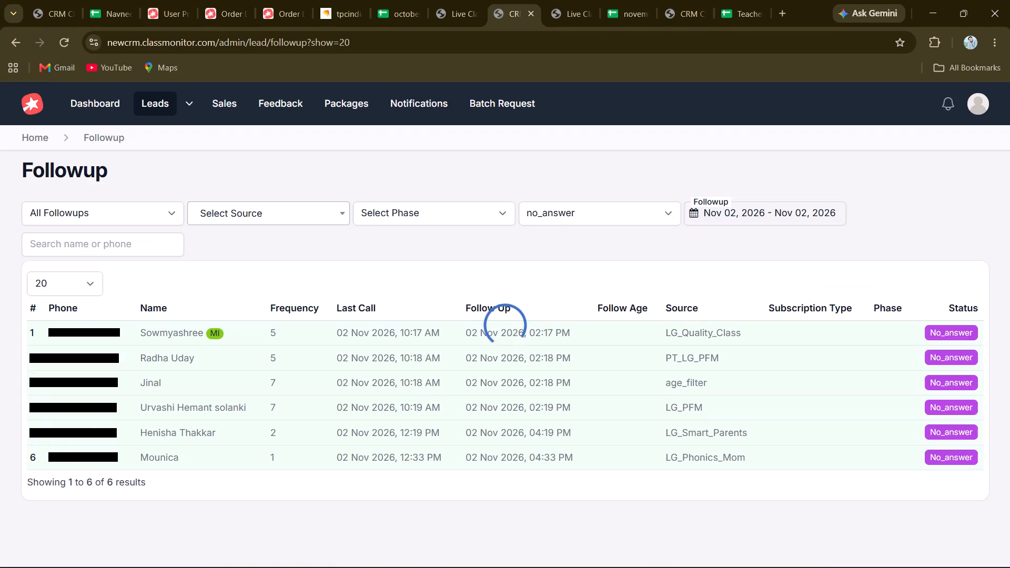
Log a NO_ANSWER call for the PT_LG_PFM follow-up lead with next follow-up In 4 Hour and note "npc", save it and close the lead.
{"action": "left_click", "coordinate": [399, 328]}
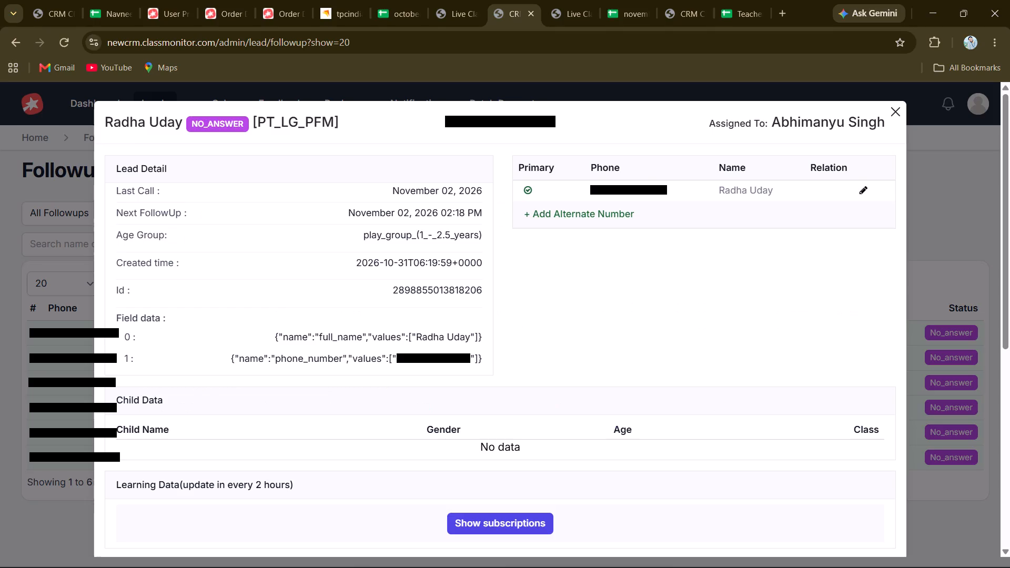
{"action": "scroll", "coordinate": [399, 328], "scroll_direction": "down", "scroll_amount": 7}
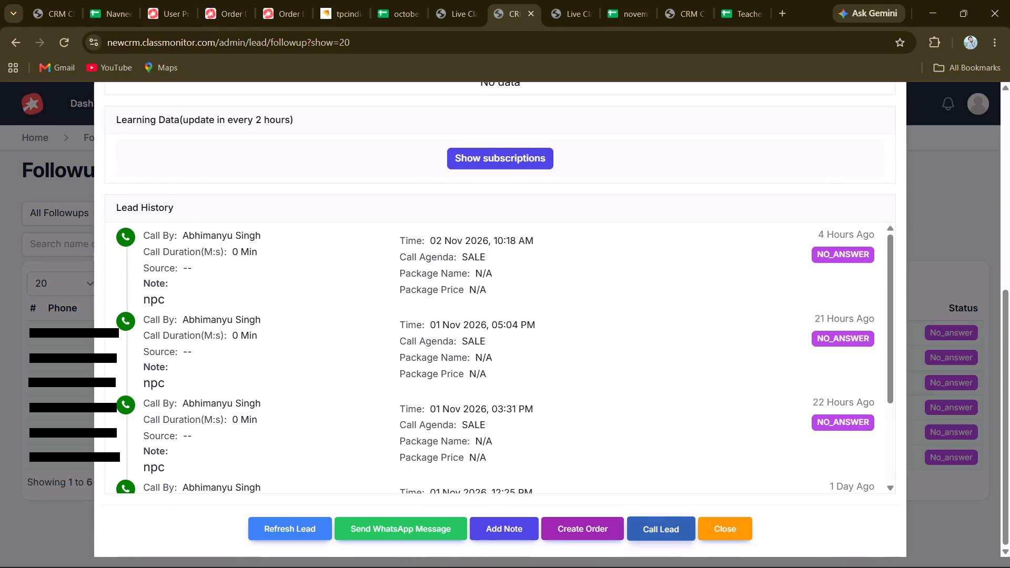
{"action": "left_click", "coordinate": [641, 533]}
{"action": "scroll", "coordinate": [641, 533], "scroll_direction": "down", "scroll_amount": 9}
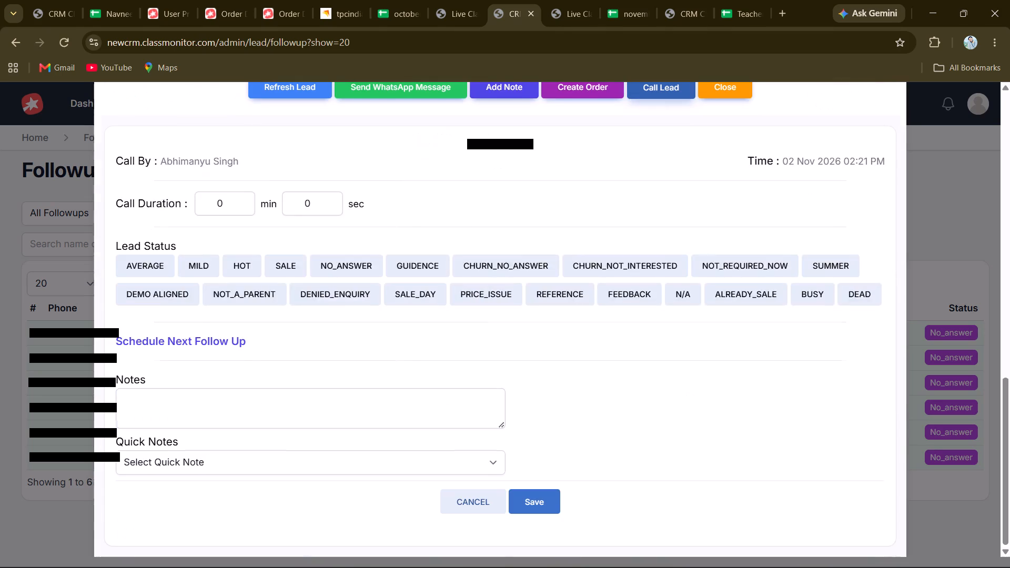
{"action": "left_click", "coordinate": [339, 271]}
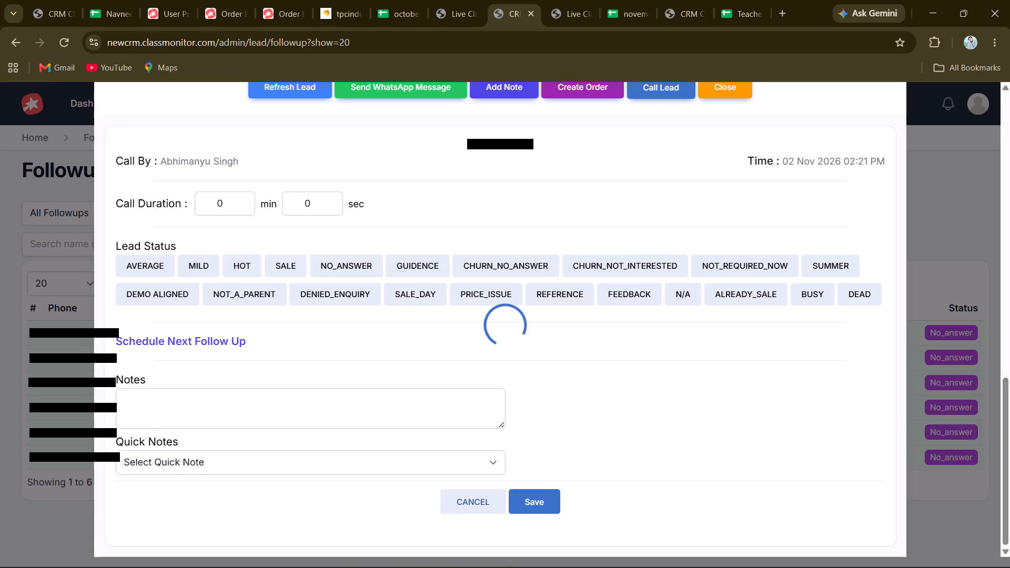
{"action": "left_click", "coordinate": [285, 429]}
{"action": "left_click", "coordinate": [206, 499]}
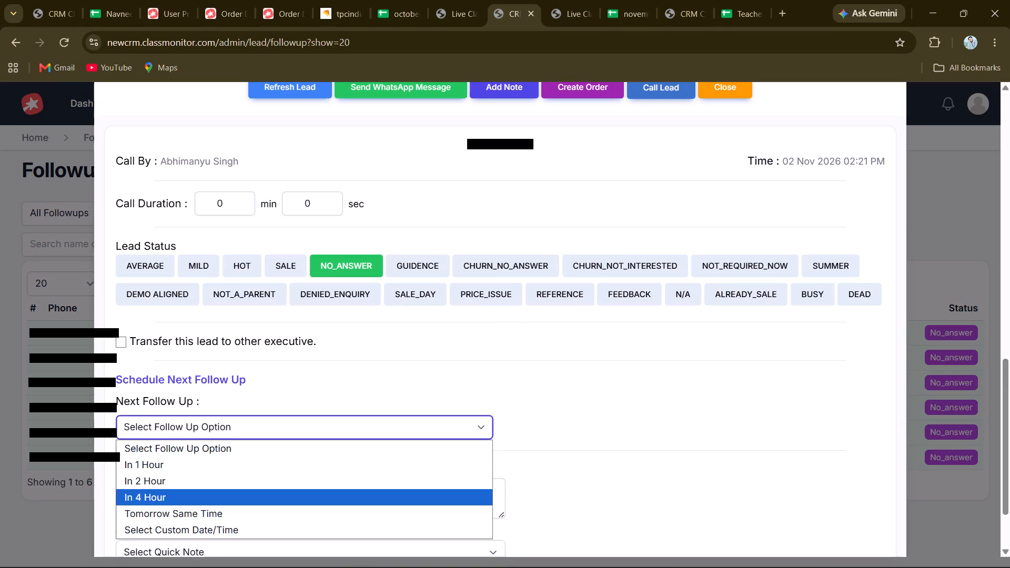
{"action": "left_click", "coordinate": [207, 499]}
{"action": "type", "text": "npc"}
{"action": "key", "text": "space"}
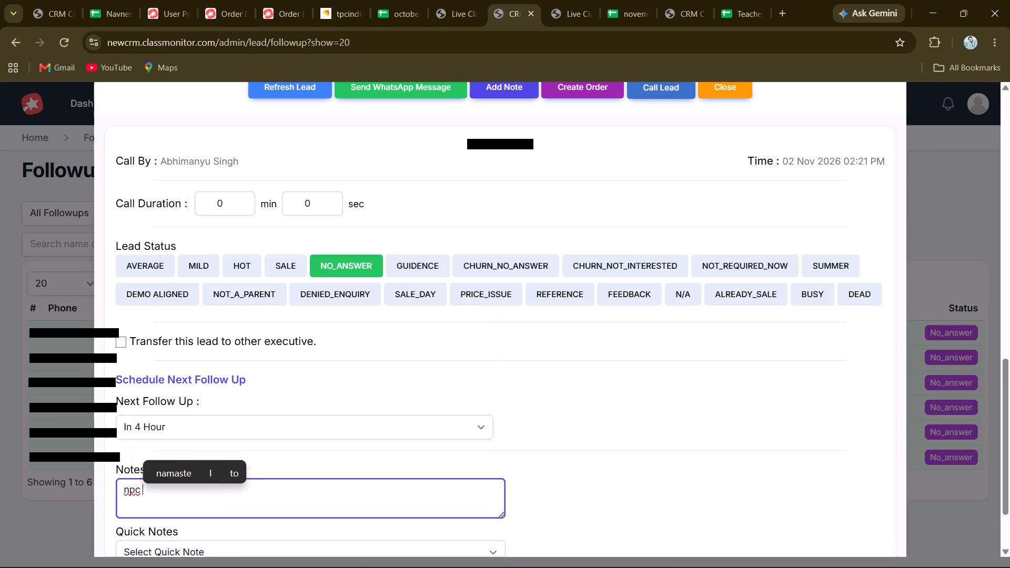
{"action": "scroll", "coordinate": [284, 488], "scroll_direction": "down", "scroll_amount": 3}
{"action": "left_click", "coordinate": [538, 504]}
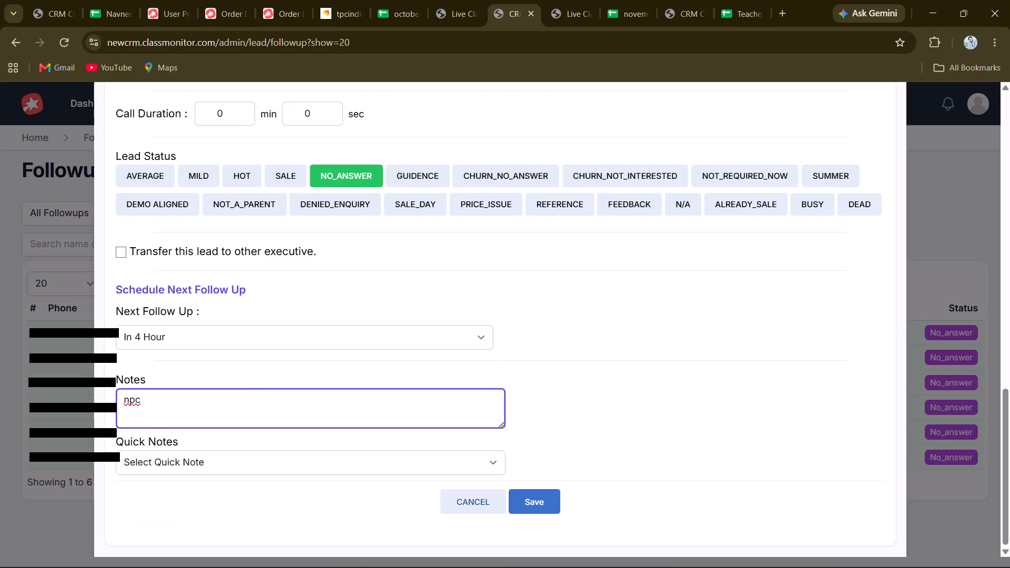
{"action": "left_click", "coordinate": [723, 474]}
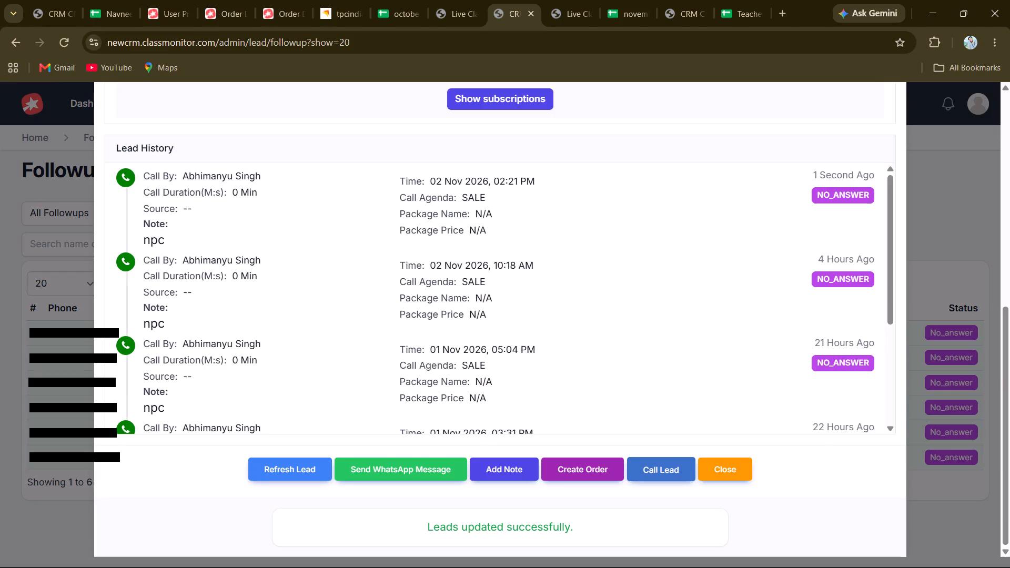
Open the no_answer follow-up lead from the age_filter source.
{"action": "left_click", "coordinate": [365, 334]}
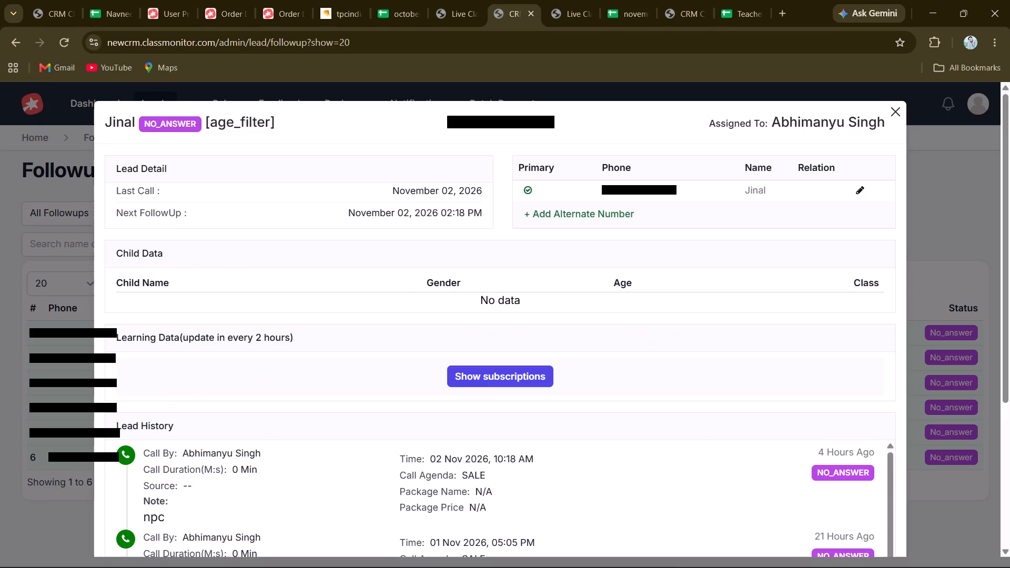
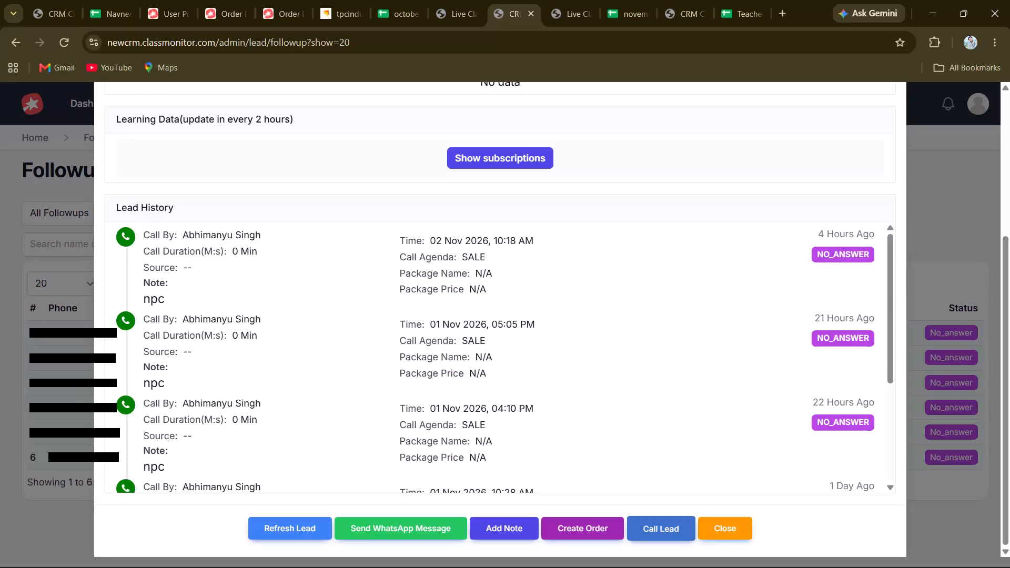
Log a NO_ANSWER call for the age_filter lead with next follow-up In 4 Hour and note "npc", save it and close the lead.
{"action": "left_click", "coordinate": [663, 529]}
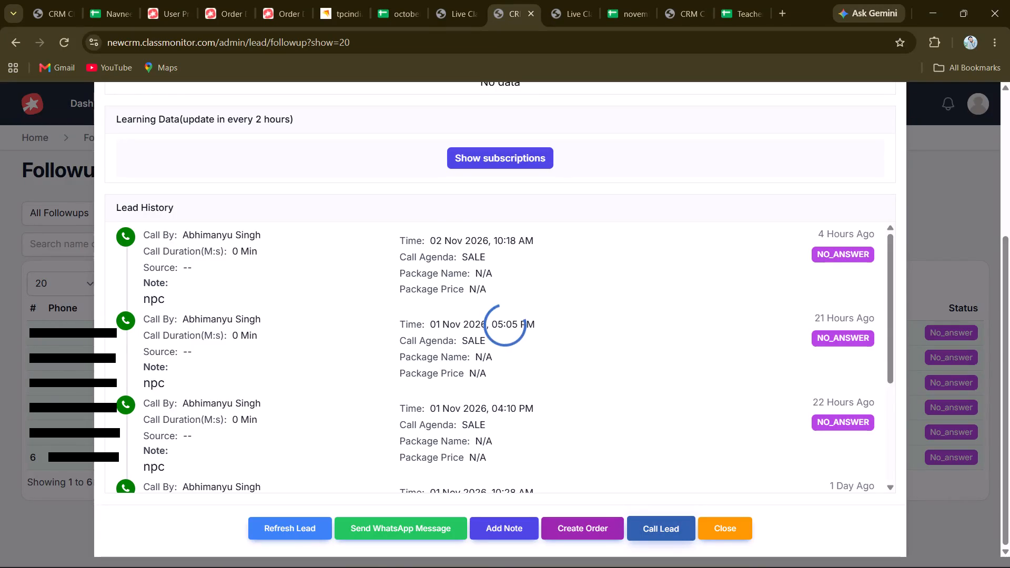
{"action": "scroll", "coordinate": [663, 529], "scroll_direction": "down", "scroll_amount": 8}
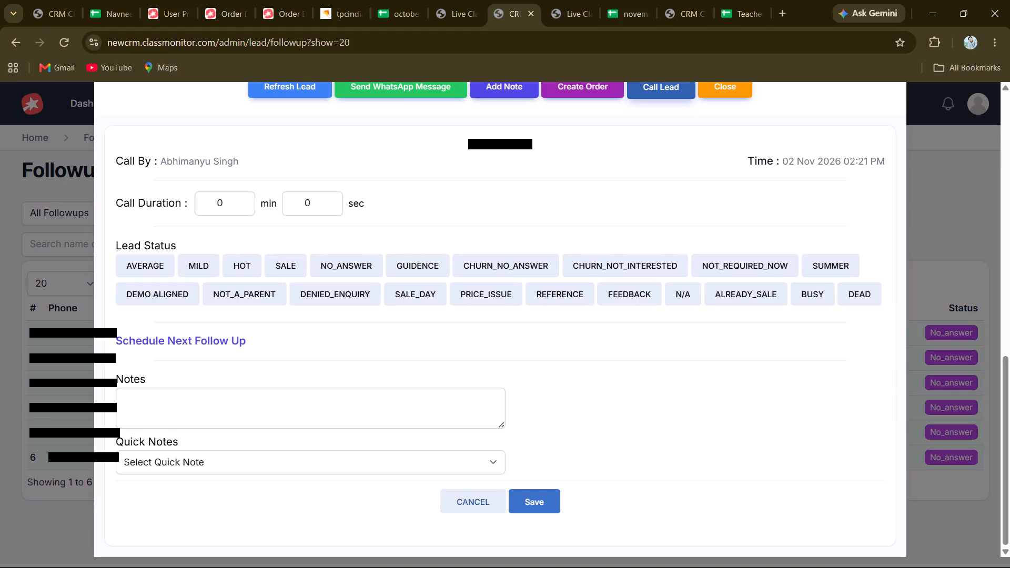
{"action": "scroll", "coordinate": [559, 411], "scroll_direction": "up", "scroll_amount": 9}
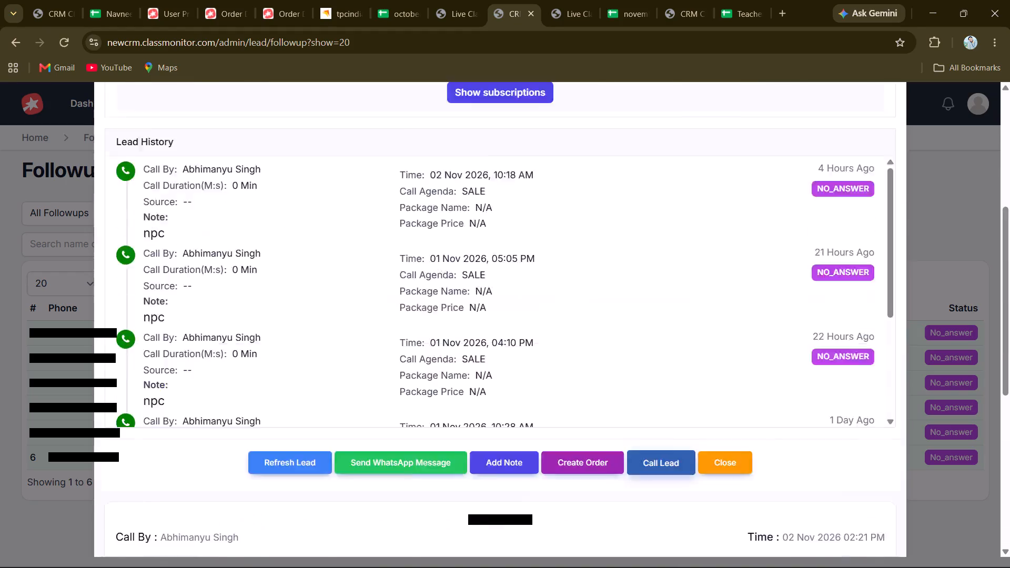
{"action": "scroll", "coordinate": [559, 411], "scroll_direction": "down", "scroll_amount": 8}
{"action": "scroll", "coordinate": [470, 298], "scroll_direction": "up", "scroll_amount": 11}
{"action": "scroll", "coordinate": [470, 298], "scroll_direction": "down", "scroll_amount": 7}
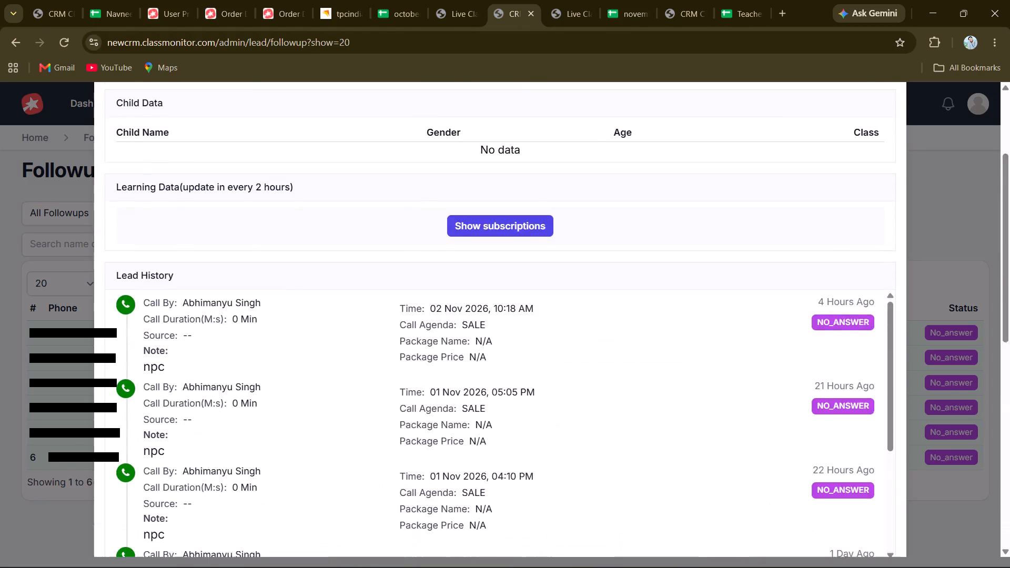
{"action": "scroll", "coordinate": [470, 298], "scroll_direction": "down", "scroll_amount": 4}
{"action": "left_click", "coordinate": [348, 259]}
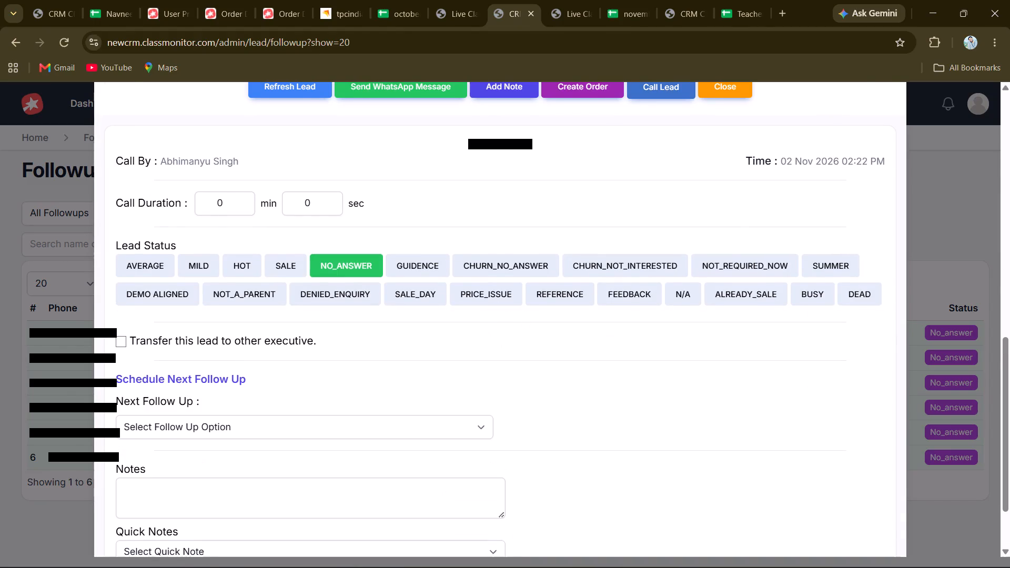
{"action": "scroll", "coordinate": [420, 250], "scroll_direction": "up", "scroll_amount": 10}
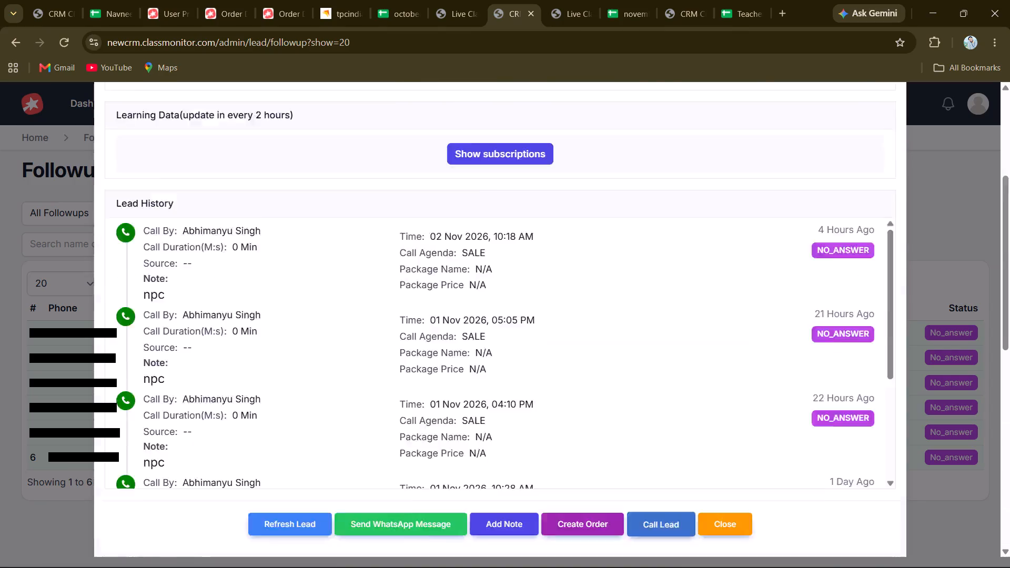
{"action": "scroll", "coordinate": [420, 250], "scroll_direction": "up", "scroll_amount": 2}
{"action": "scroll", "coordinate": [420, 250], "scroll_direction": "down", "scroll_amount": 11}
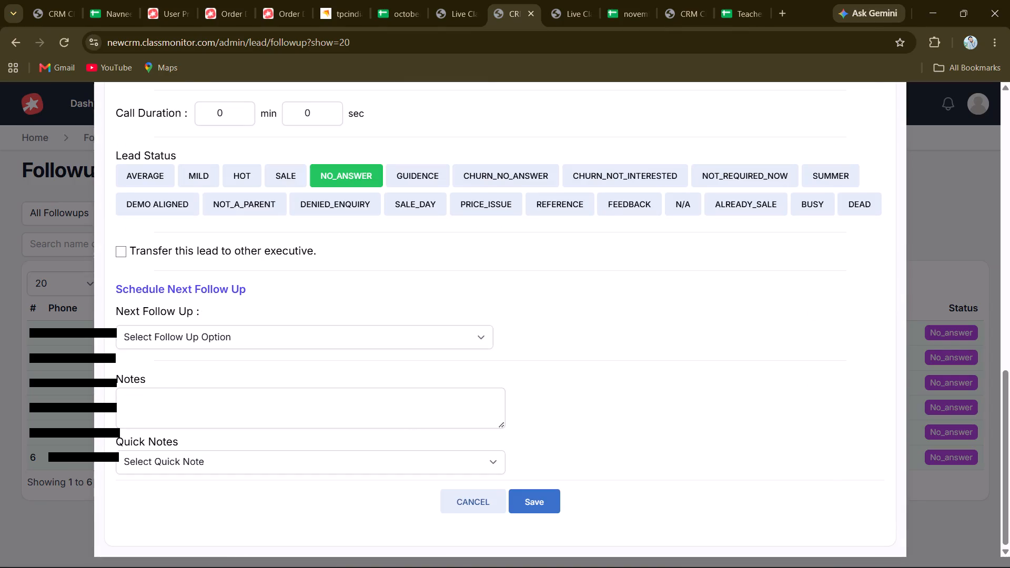
{"action": "left_click", "coordinate": [251, 337]}
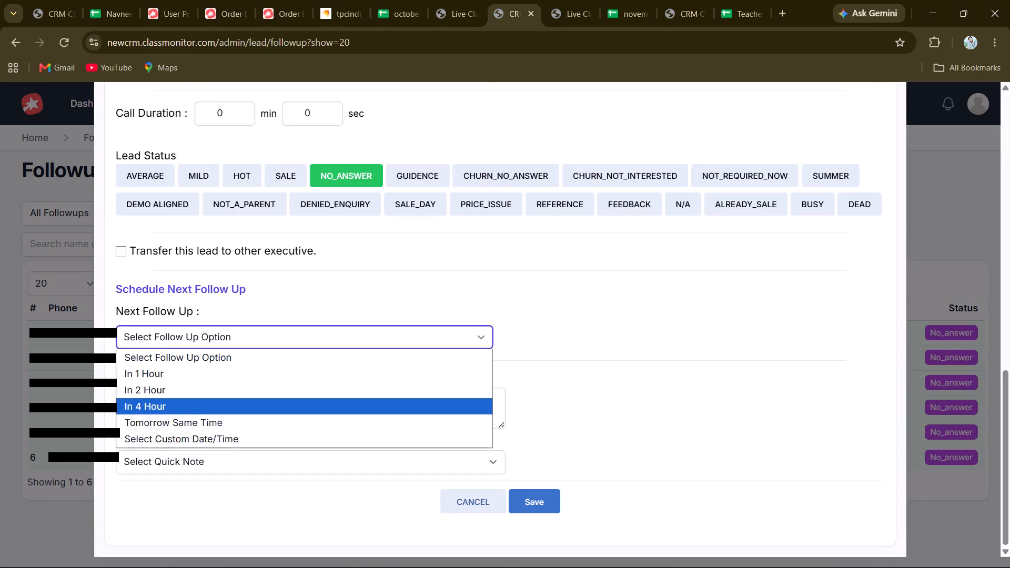
{"action": "left_click", "coordinate": [193, 399]}
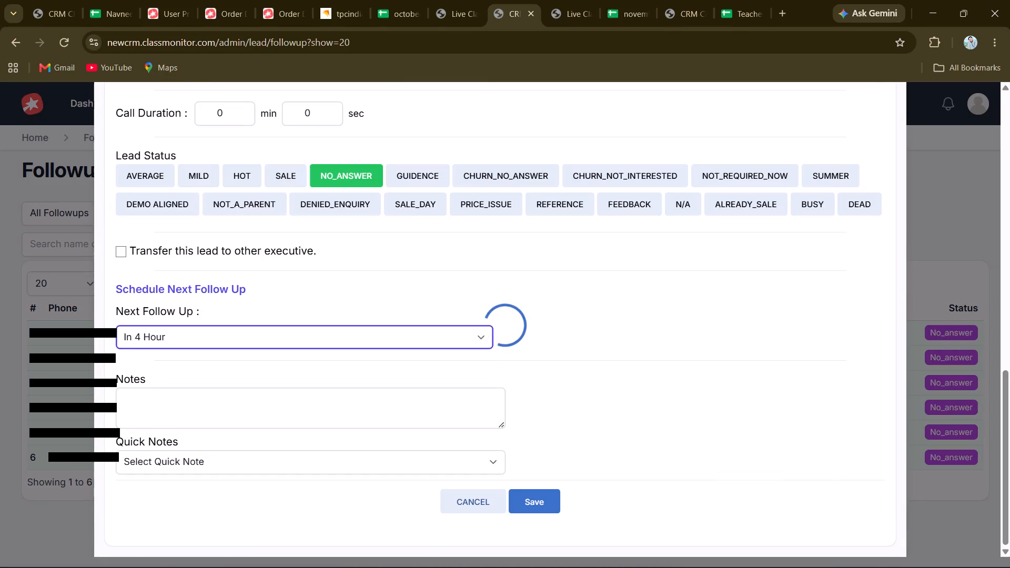
{"action": "left_click", "coordinate": [198, 407]}
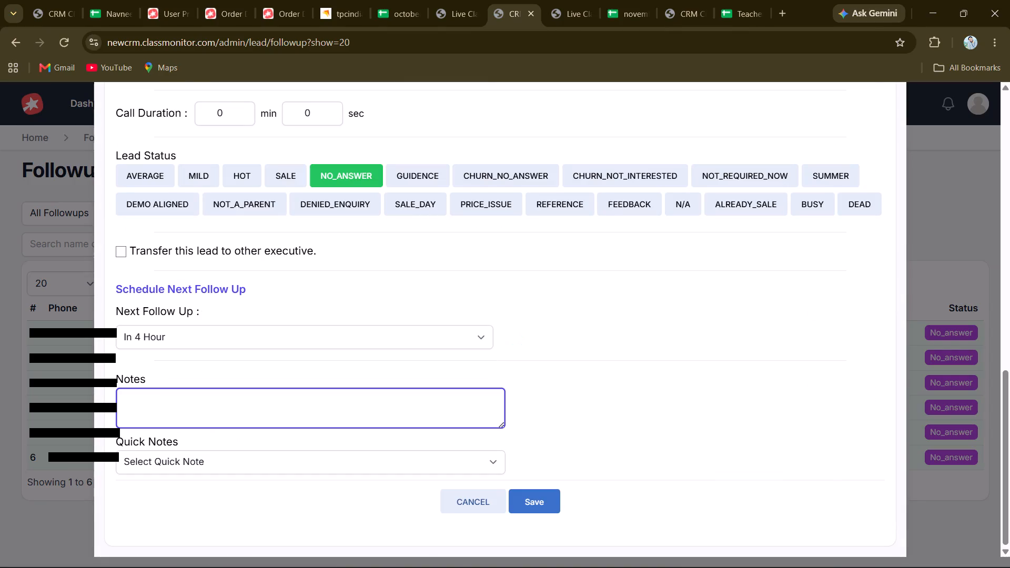
{"action": "type", "text": "npc"}
{"action": "key", "text": "space"}
{"action": "scroll", "coordinate": [231, 409], "scroll_direction": "down", "scroll_amount": 3}
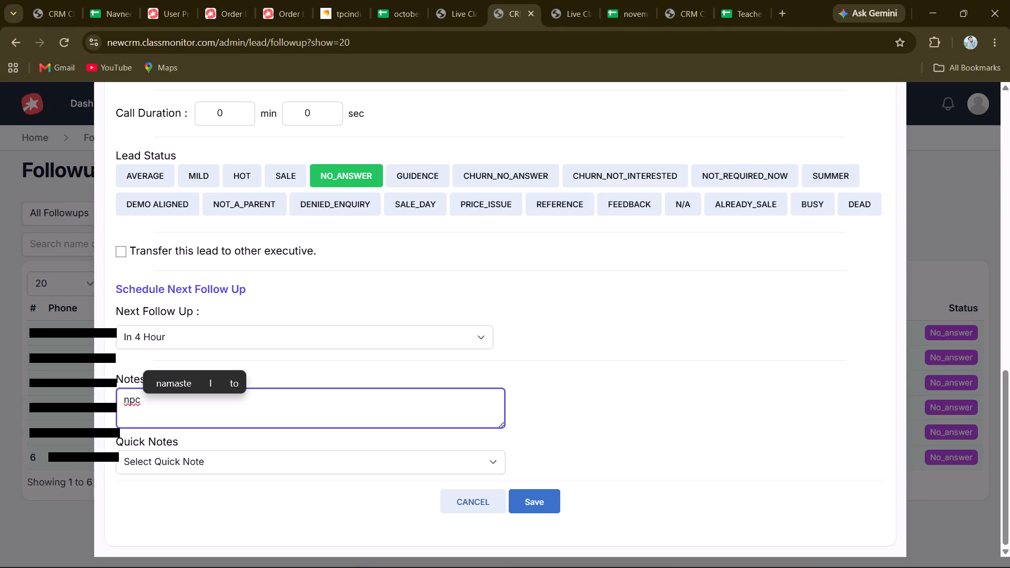
{"action": "left_click", "coordinate": [541, 496]}
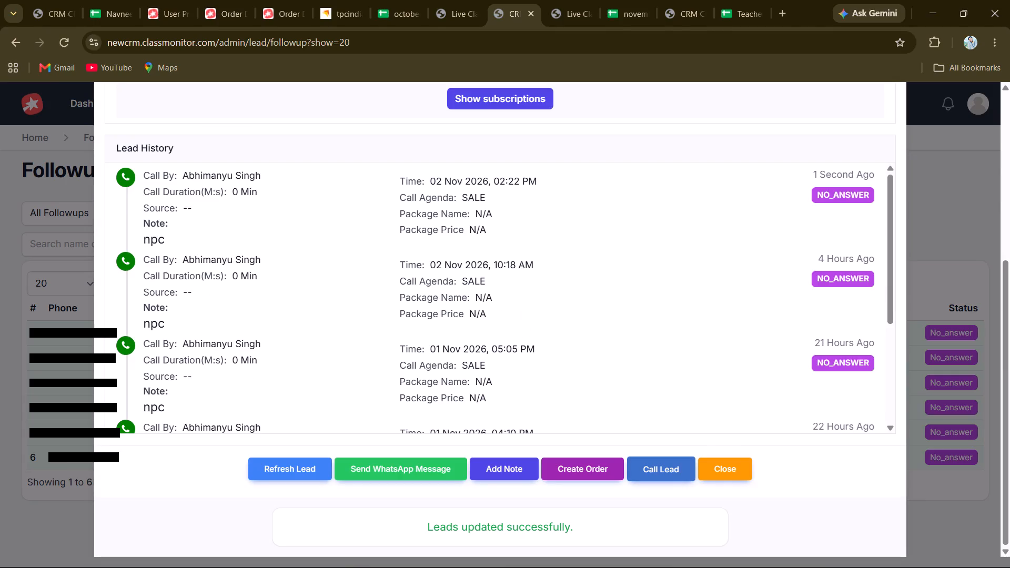
{"action": "left_click", "coordinate": [722, 475]}
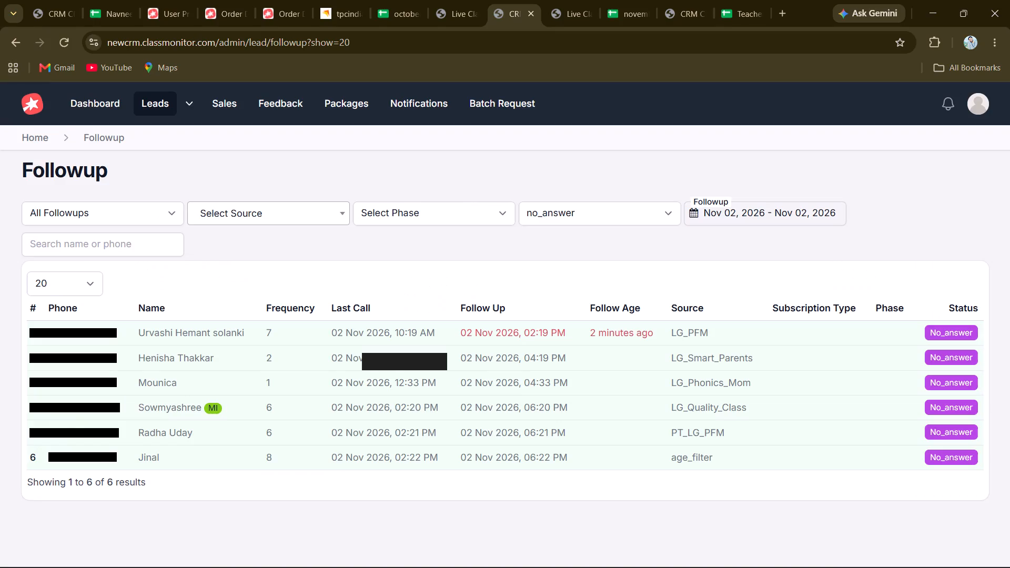
Open the overdue no_answer follow-up lead from the LG_PFM source and review its Lead History and details.
{"action": "left_click", "coordinate": [369, 331]}
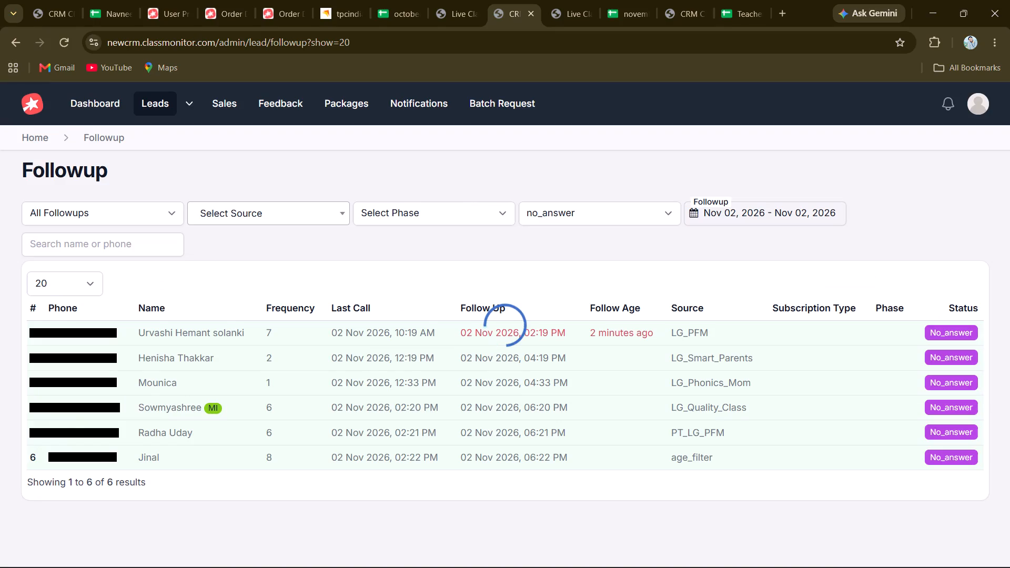
{"action": "scroll", "coordinate": [479, 324], "scroll_direction": "down", "scroll_amount": 6}
{"action": "scroll", "coordinate": [556, 383], "scroll_direction": "down", "scroll_amount": 8}
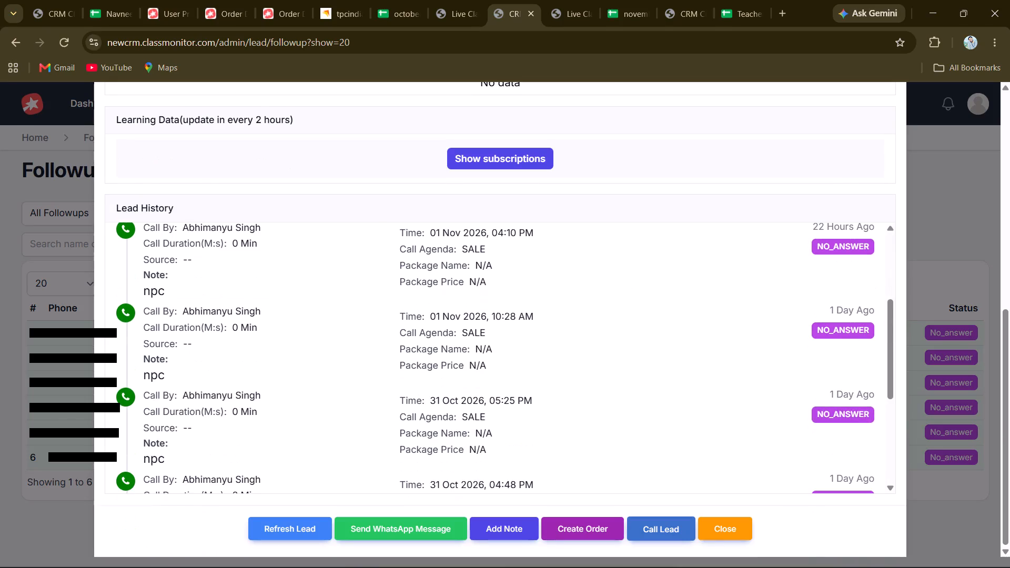
{"action": "scroll", "coordinate": [556, 383], "scroll_direction": "down", "scroll_amount": 4}
{"action": "scroll", "coordinate": [556, 383], "scroll_direction": "up", "scroll_amount": 9}
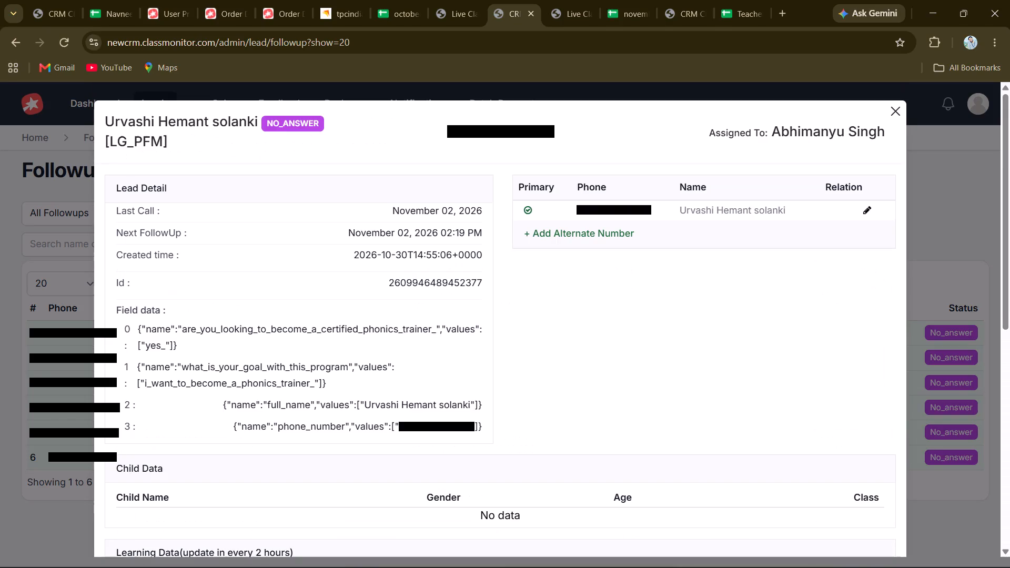
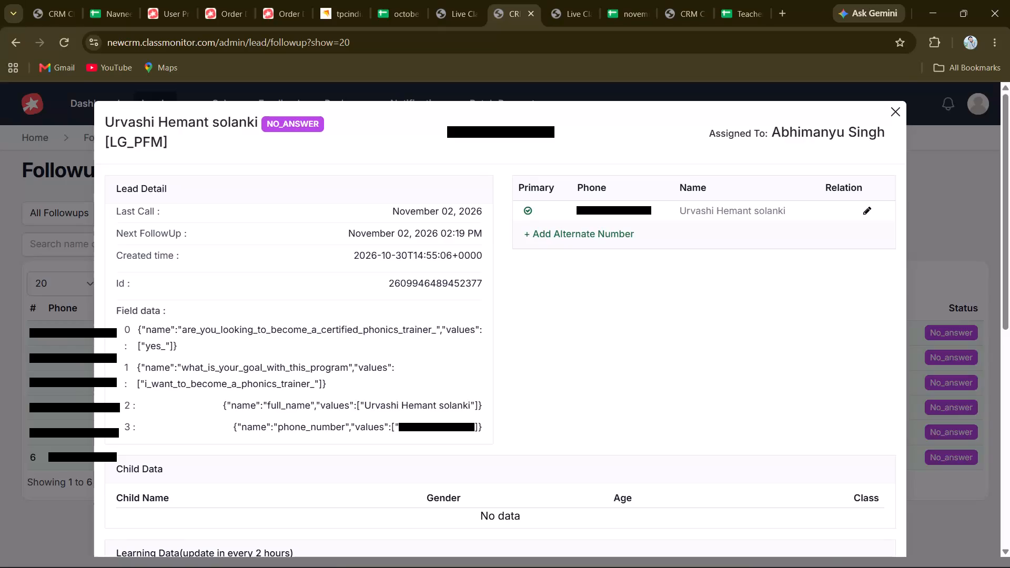
Log a NO_ANSWER call for the LG_PFM lead with next follow-up In 4 Hour and note "npc", save it and close the lead.
{"action": "scroll", "coordinate": [291, 333], "scroll_direction": "down", "scroll_amount": 14}
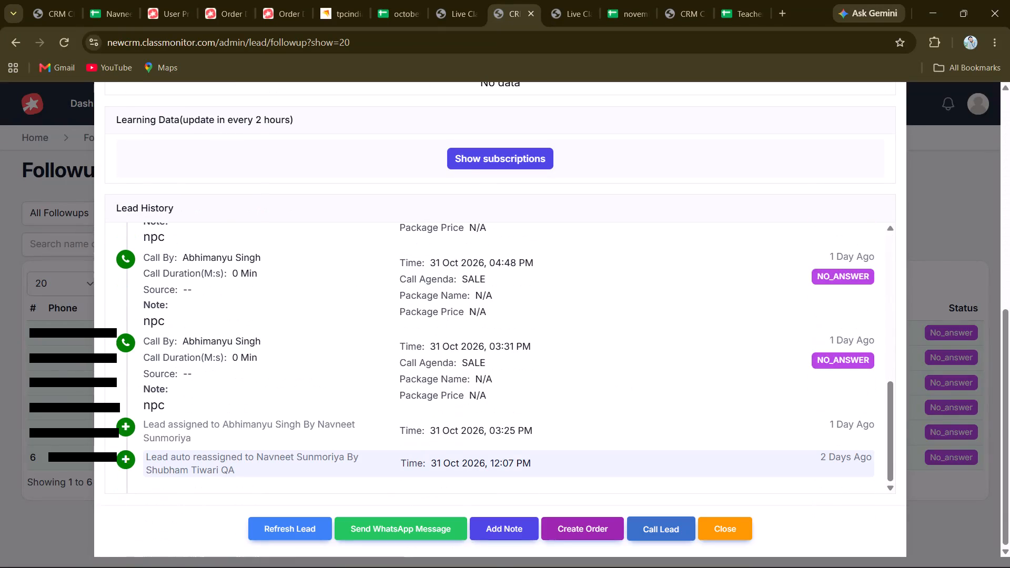
{"action": "scroll", "coordinate": [411, 362], "scroll_direction": "up", "scroll_amount": 9}
{"action": "scroll", "coordinate": [411, 362], "scroll_direction": "down", "scroll_amount": 5}
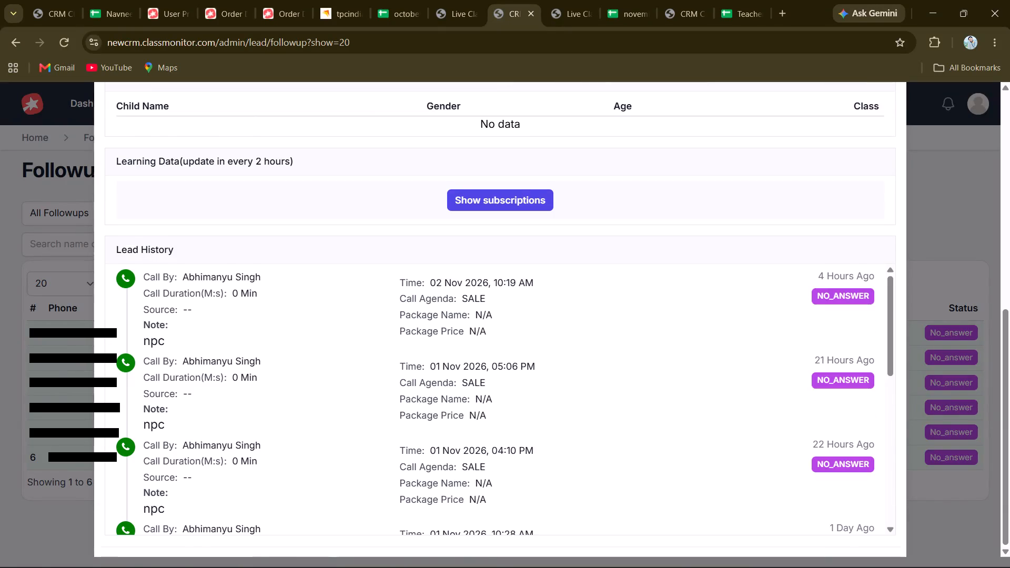
{"action": "left_click", "coordinate": [659, 533]}
{"action": "scroll", "coordinate": [659, 533], "scroll_direction": "down", "scroll_amount": 11}
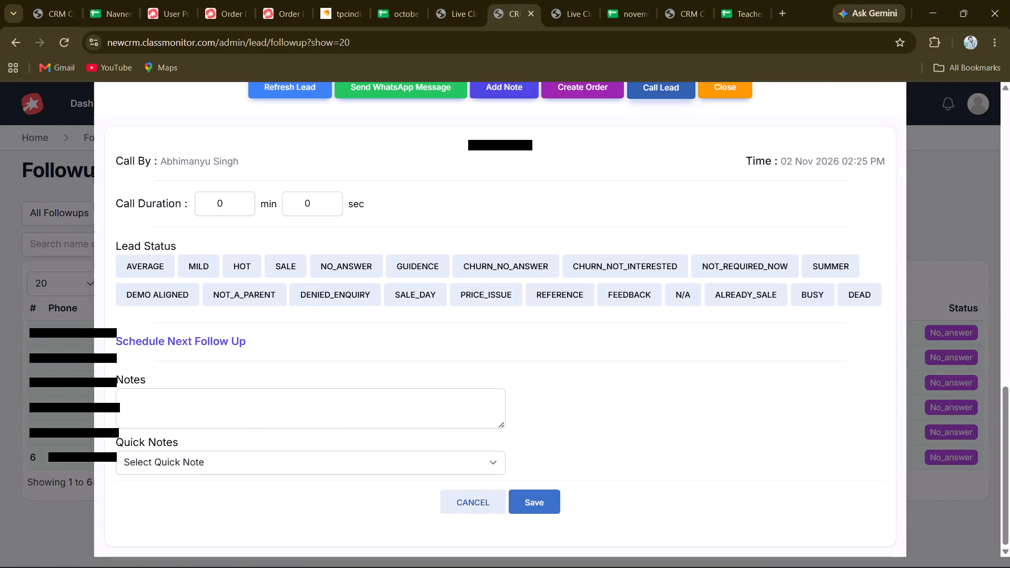
{"action": "left_click", "coordinate": [327, 260]}
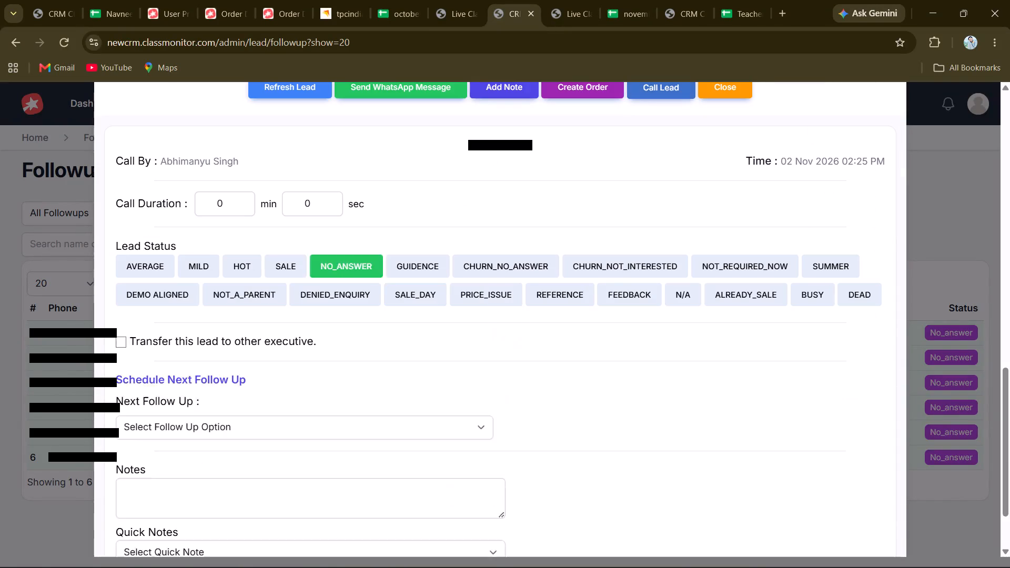
{"action": "left_click", "coordinate": [289, 420]}
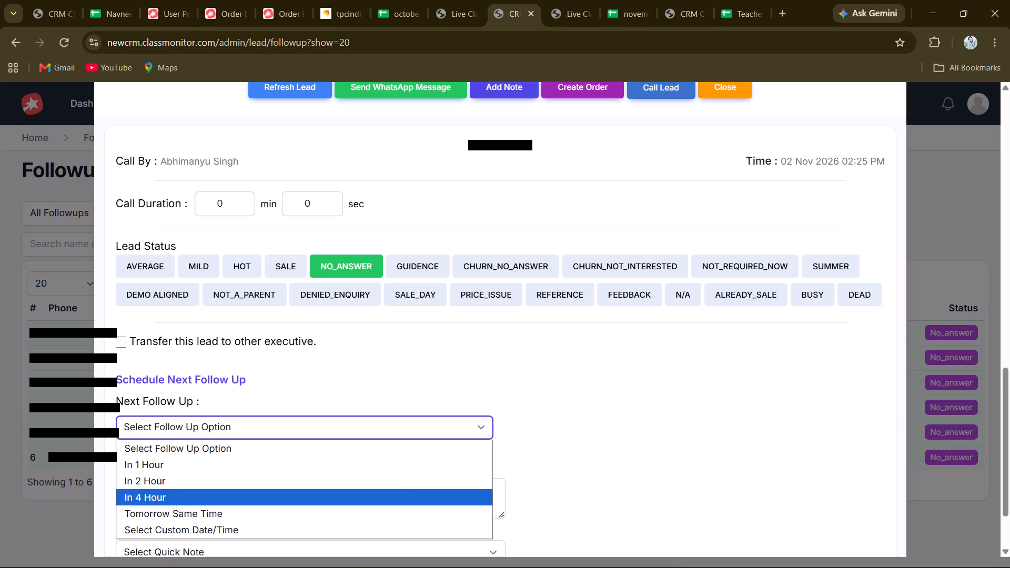
{"action": "left_click", "coordinate": [204, 494]}
{"action": "left_click", "coordinate": [209, 495]}
{"action": "type", "text": "np"}
{"action": "key", "text": "c"}
{"action": "scroll", "coordinate": [257, 493], "scroll_direction": "down", "scroll_amount": 5}
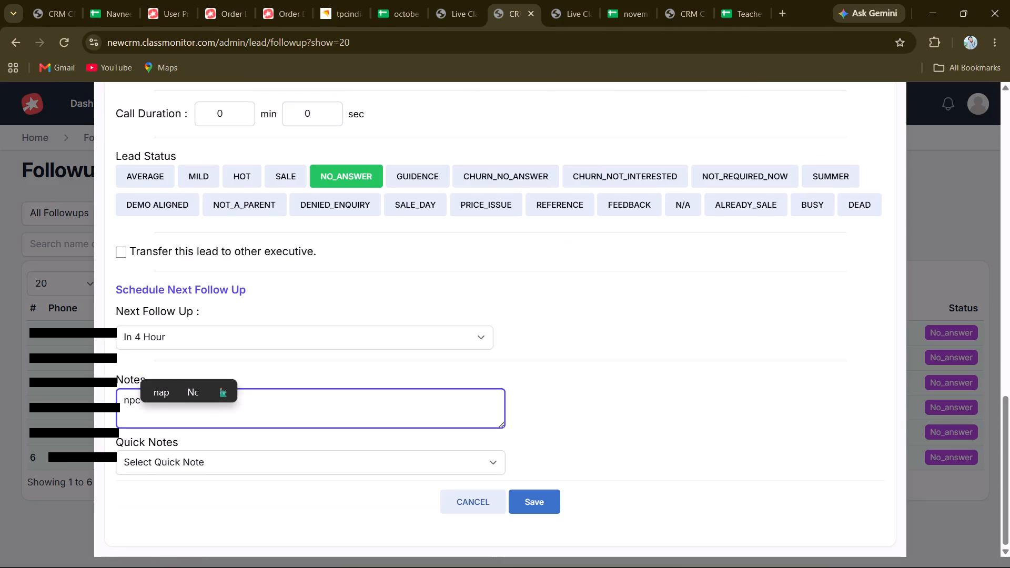
{"action": "left_click", "coordinate": [530, 499]}
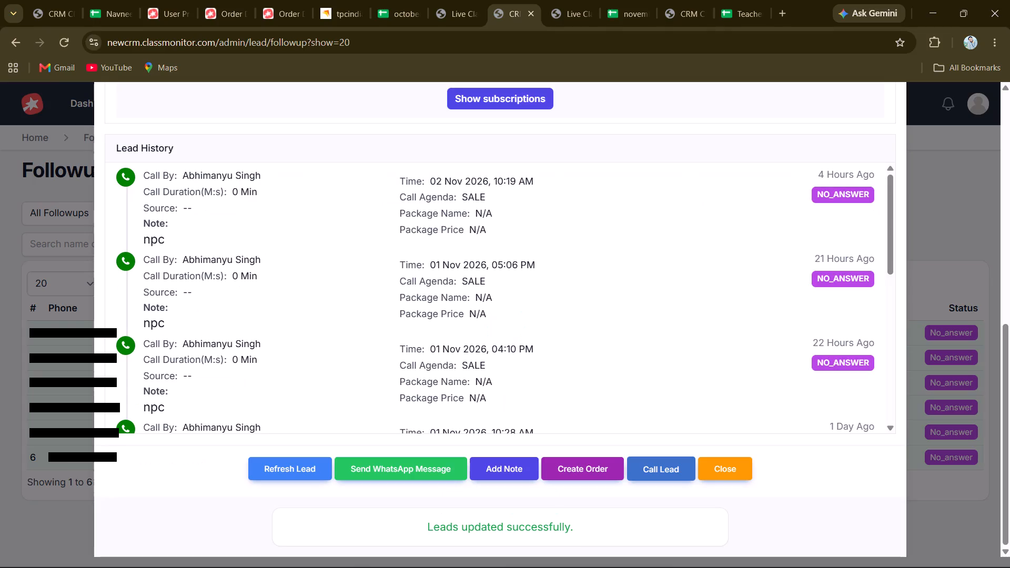
{"action": "left_click", "coordinate": [728, 468]}
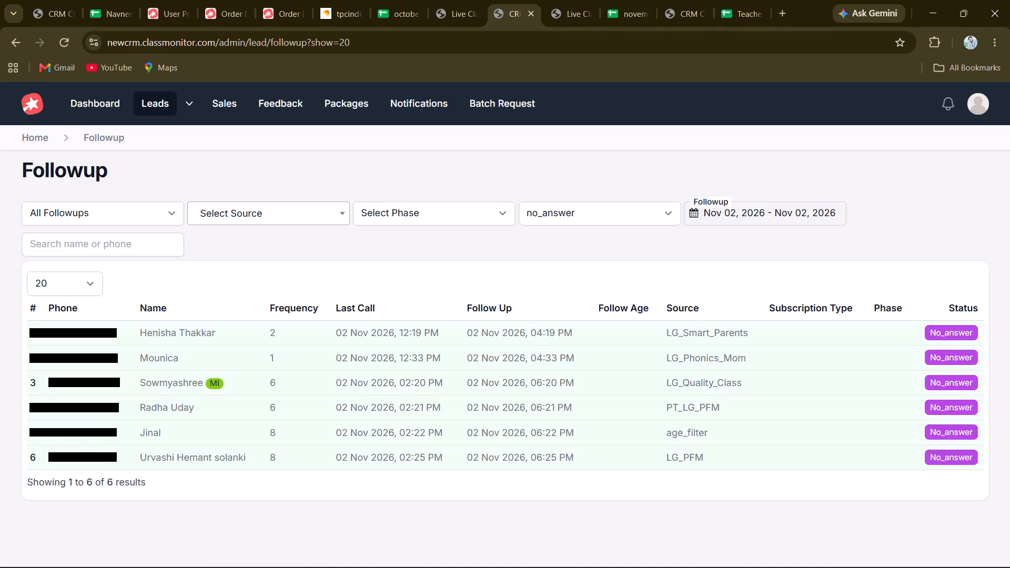
Log a NO_ANSWER call for the LG_Smart_Parents lead with next follow-up In 4 Hour and note "npc", save it and close the lead.
{"action": "left_click", "coordinate": [359, 333]}
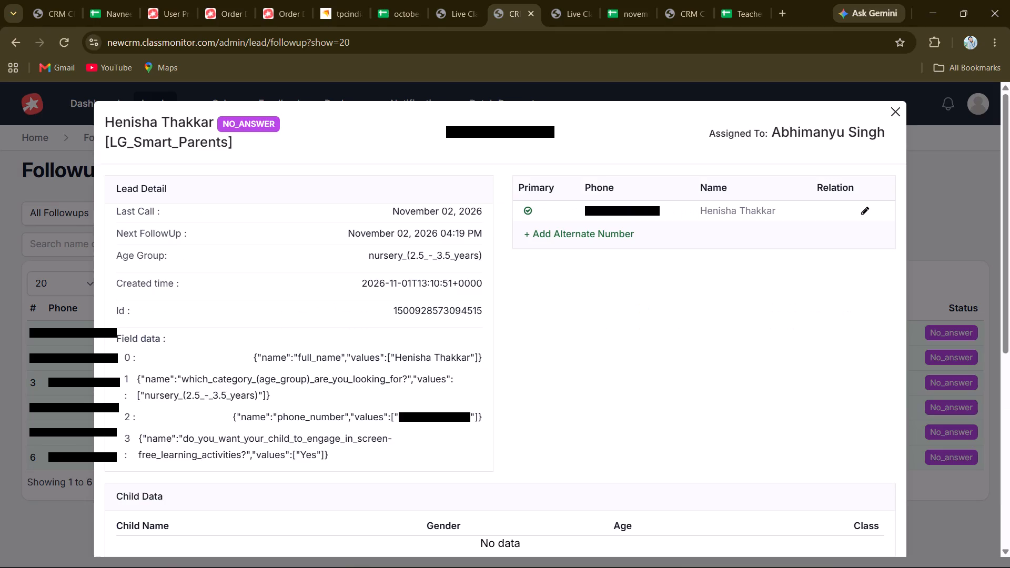
{"action": "scroll", "coordinate": [359, 333], "scroll_direction": "down", "scroll_amount": 8}
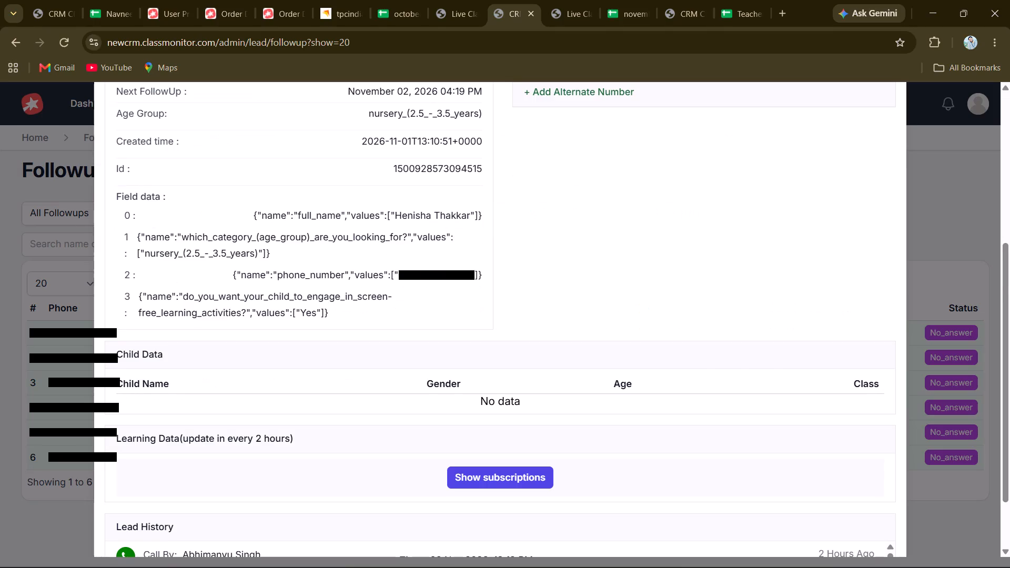
{"action": "left_click", "coordinate": [642, 523]}
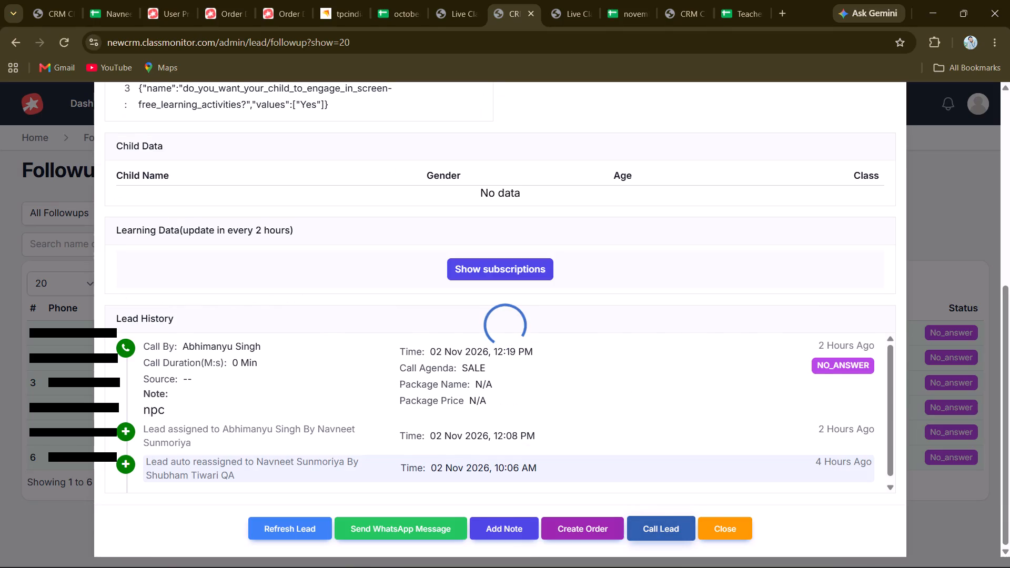
{"action": "scroll", "coordinate": [642, 523], "scroll_direction": "down", "scroll_amount": 5}
{"action": "scroll", "coordinate": [513, 339], "scroll_direction": "up", "scroll_amount": 8}
{"action": "scroll", "coordinate": [513, 339], "scroll_direction": "down", "scroll_amount": 9}
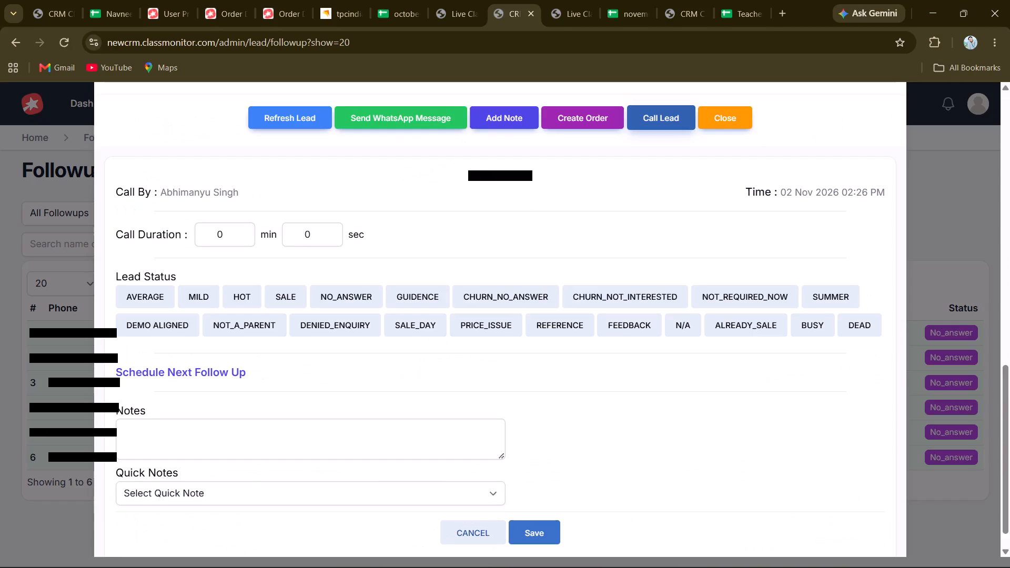
{"action": "left_click", "coordinate": [367, 261]}
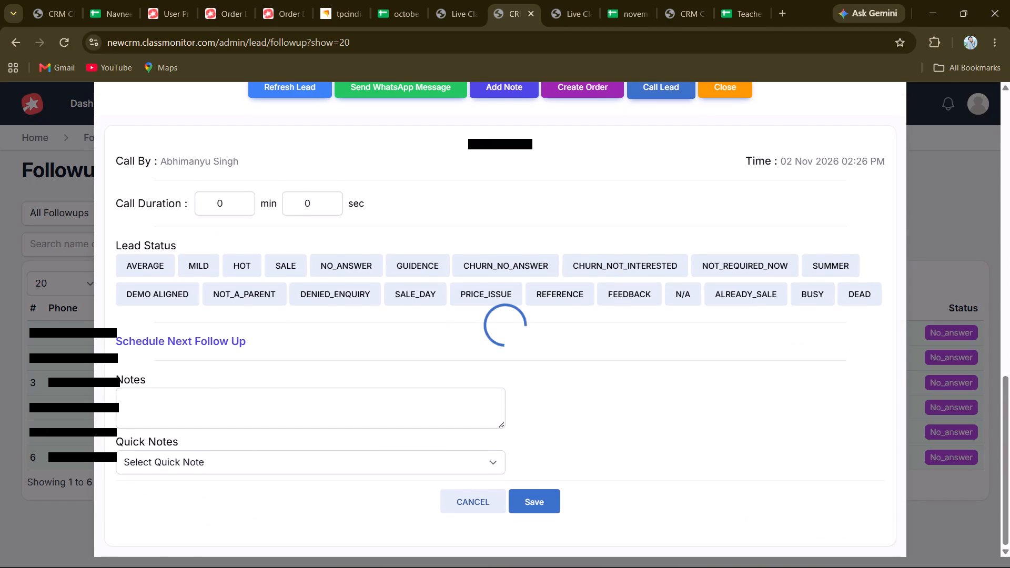
{"action": "left_click", "coordinate": [292, 428]}
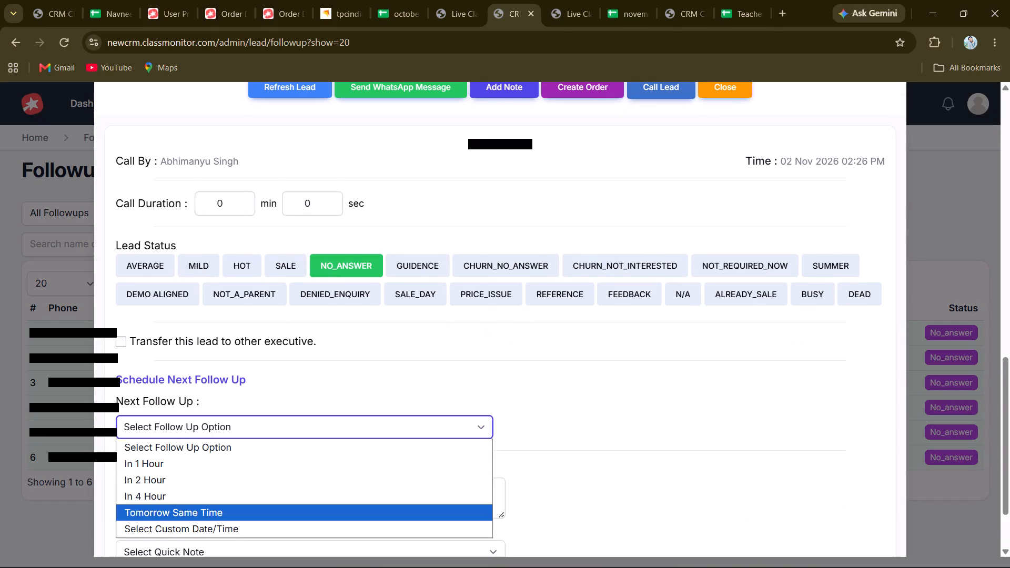
{"action": "left_click", "coordinate": [208, 502]}
{"action": "left_click", "coordinate": [237, 505]}
{"action": "type", "text": "npc"}
{"action": "key", "text": "space"}
{"action": "scroll", "coordinate": [431, 501], "scroll_direction": "down", "scroll_amount": 3}
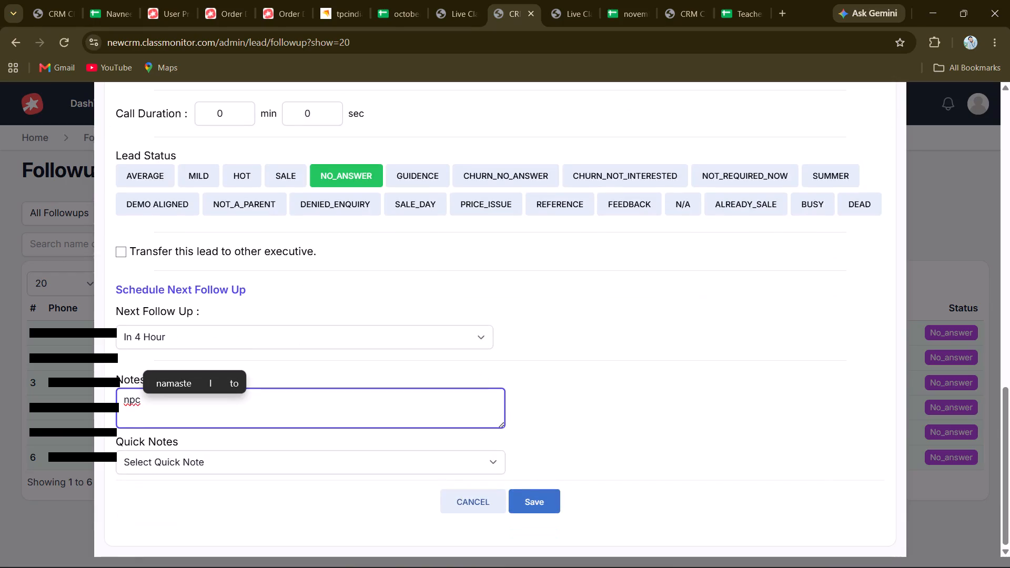
{"action": "left_click", "coordinate": [550, 499]}
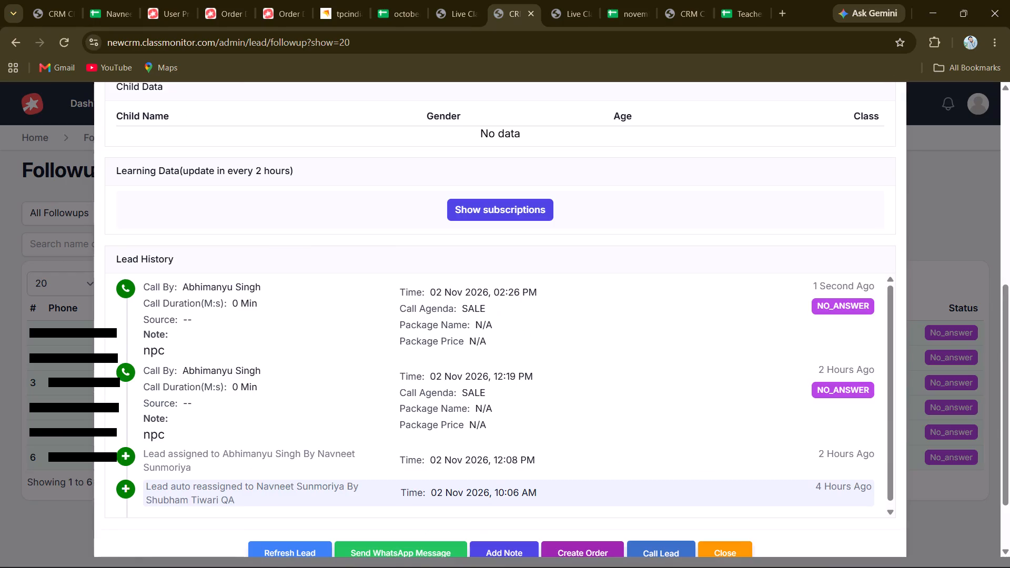
{"action": "left_click", "coordinate": [729, 549]}
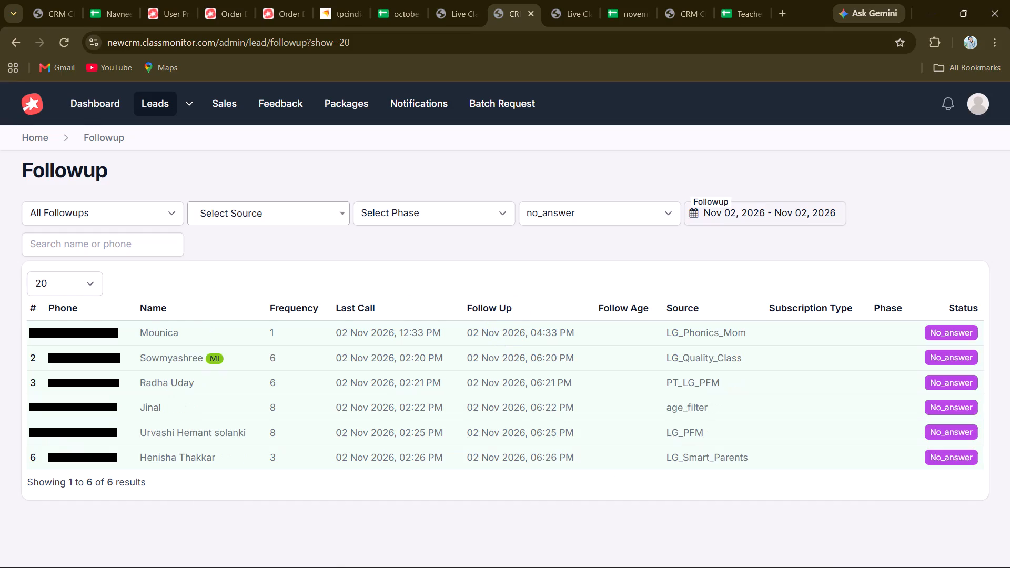
{"action": "left_click", "coordinate": [361, 330]}
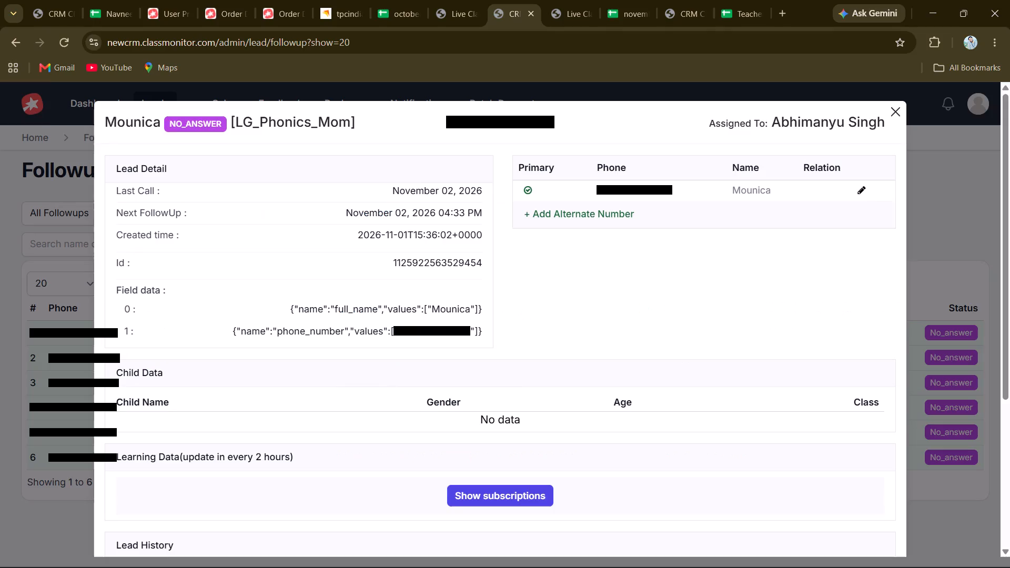
{"action": "scroll", "coordinate": [644, 425], "scroll_direction": "down", "scroll_amount": 9}
{"action": "scroll", "coordinate": [644, 425], "scroll_direction": "up", "scroll_amount": 10}
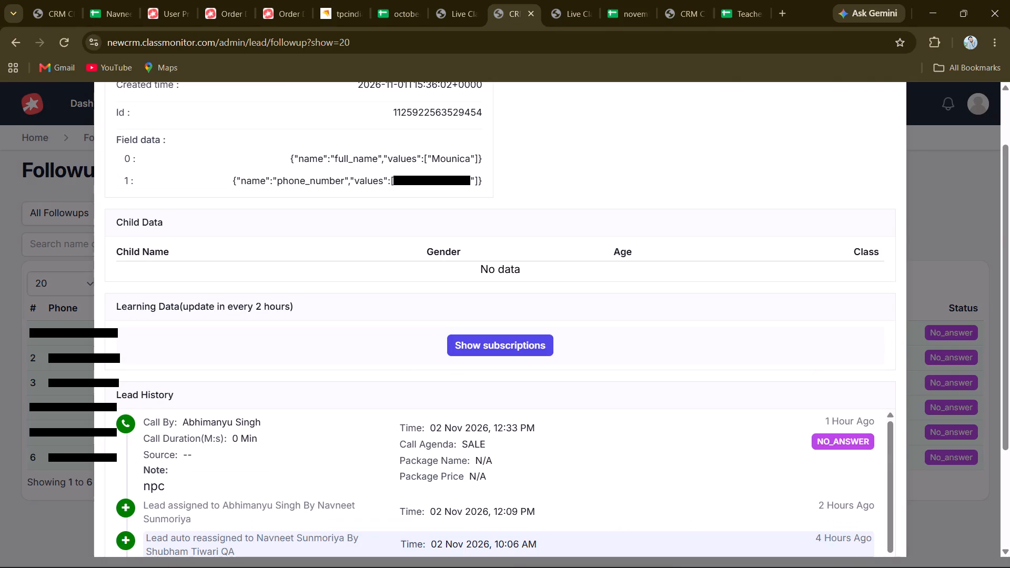
{"action": "scroll", "coordinate": [644, 425], "scroll_direction": "down", "scroll_amount": 6}
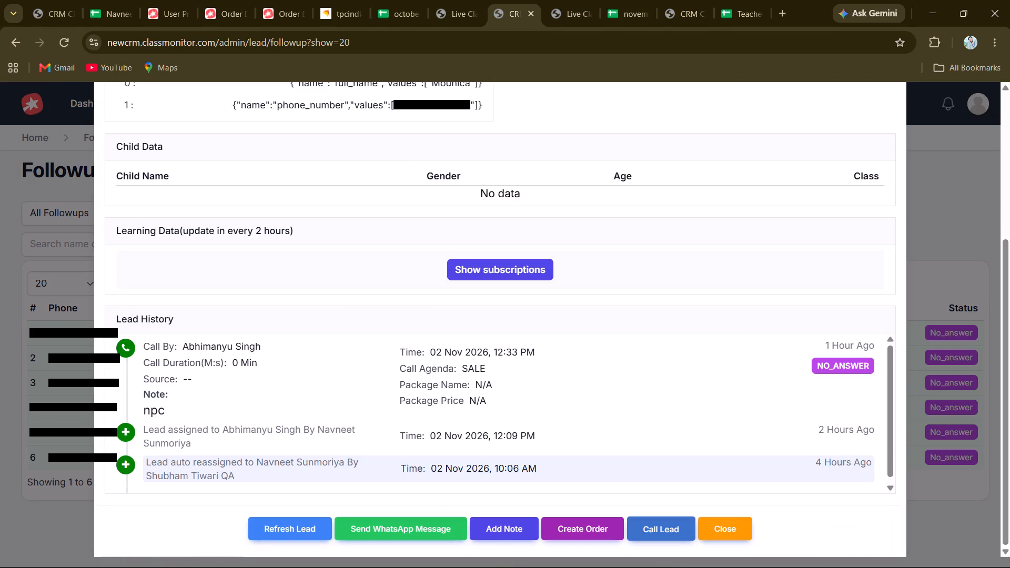
{"action": "left_click", "coordinate": [659, 528]}
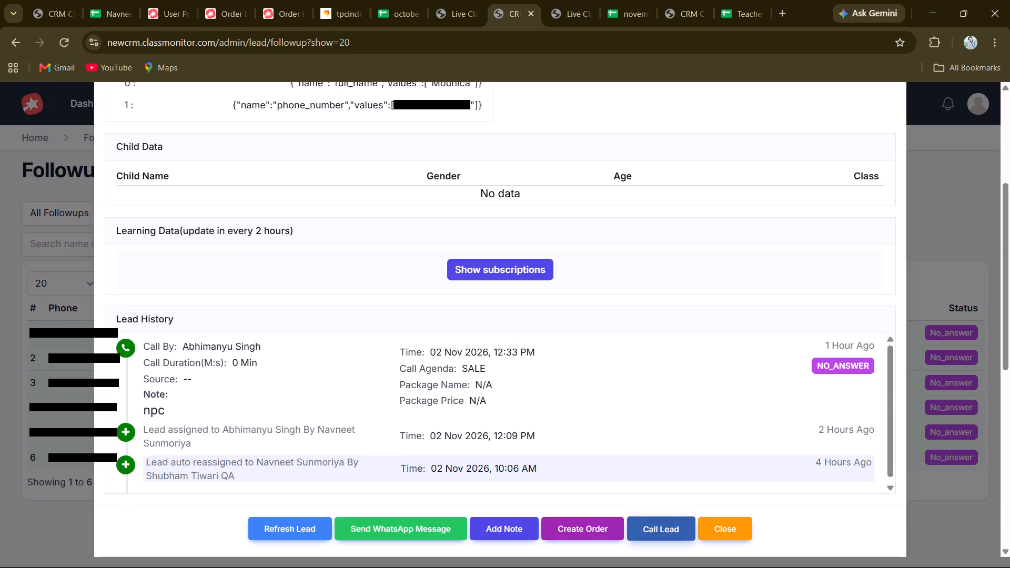
{"action": "scroll", "coordinate": [659, 528], "scroll_direction": "down", "scroll_amount": 5}
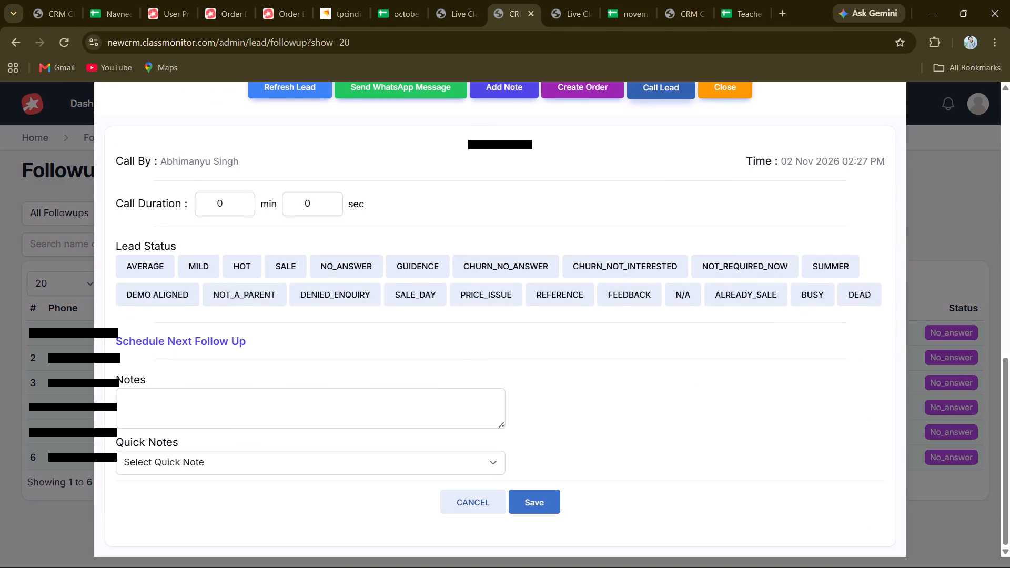
{"action": "left_click", "coordinate": [339, 265]}
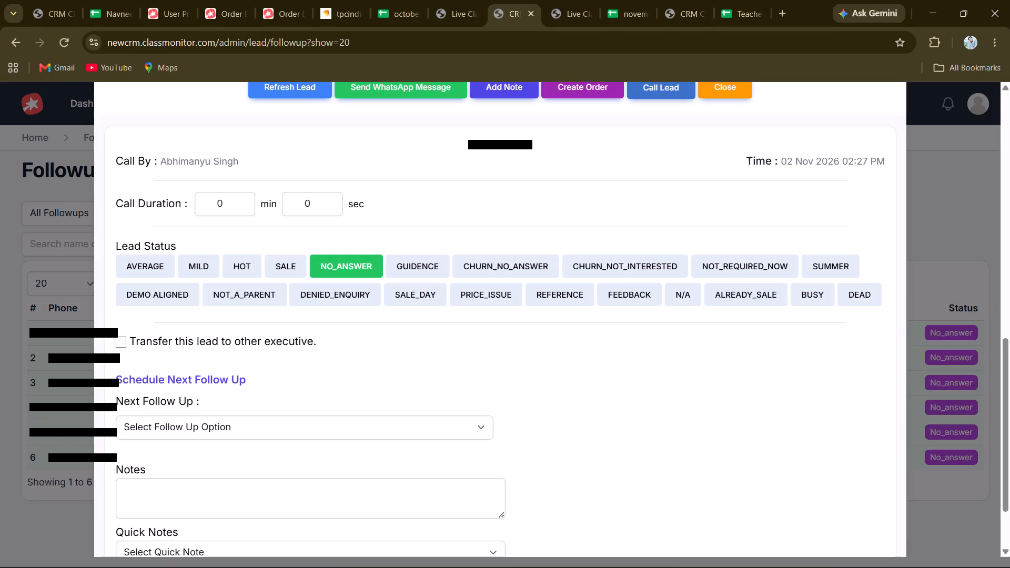
{"action": "left_click", "coordinate": [300, 427]}
{"action": "left_click", "coordinate": [226, 495]}
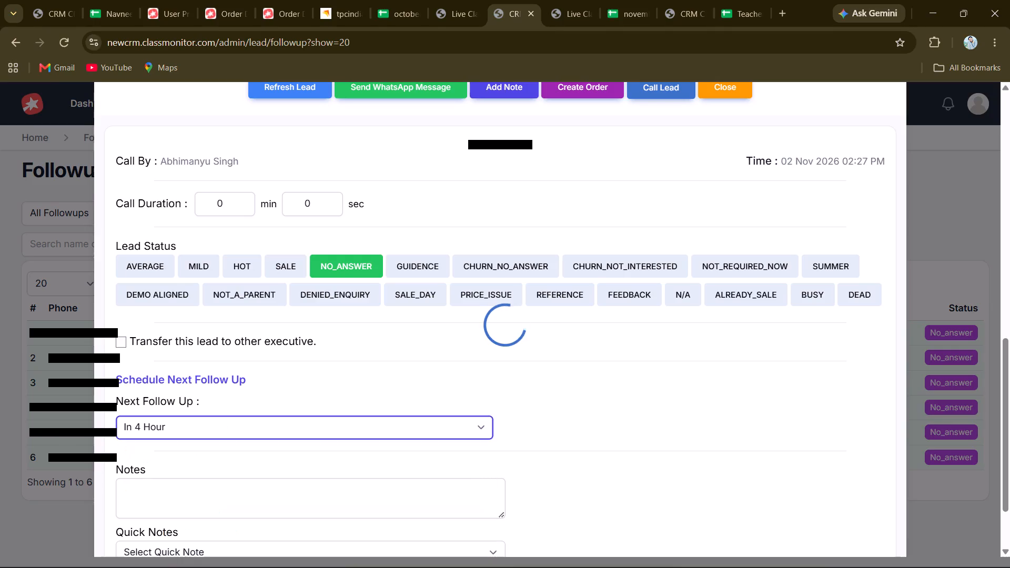
{"action": "left_click", "coordinate": [226, 496]}
{"action": "left_click", "coordinate": [226, 496]}
{"action": "type", "text": "npc"}
{"action": "key", "text": "space"}
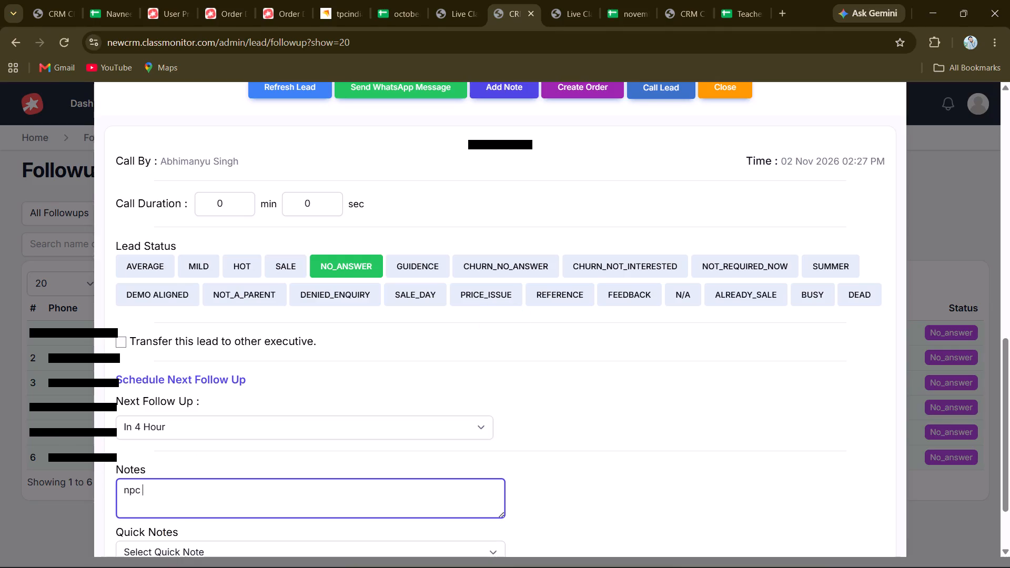
{"action": "scroll", "coordinate": [371, 477], "scroll_direction": "down", "scroll_amount": 8}
{"action": "left_click", "coordinate": [528, 496]}
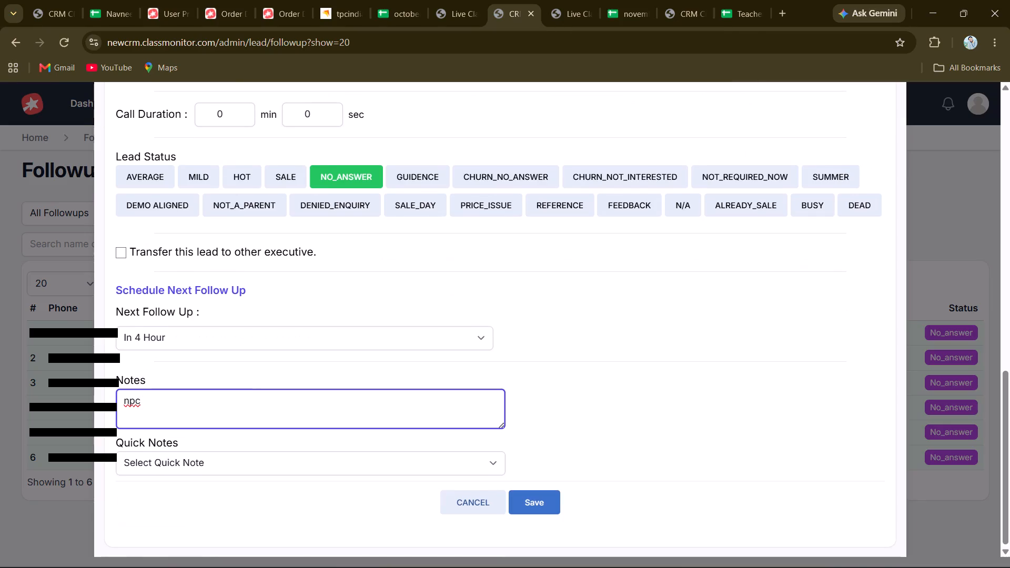
{"action": "left_click", "coordinate": [722, 544]}
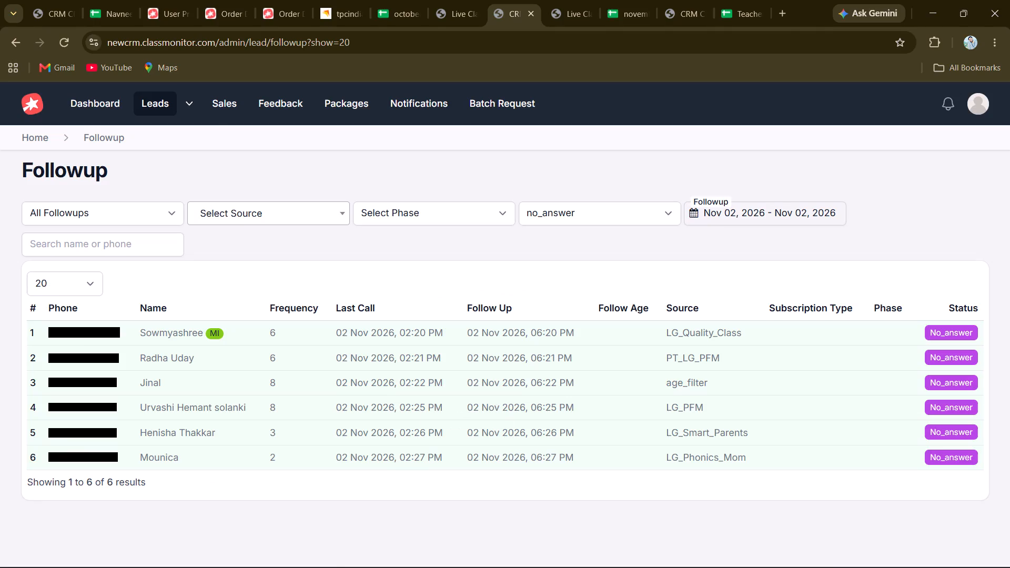
Reopen the Followup list without the no_answer status filter to show all of the day's follow-ups.
{"action": "left_click", "coordinate": [158, 190]}
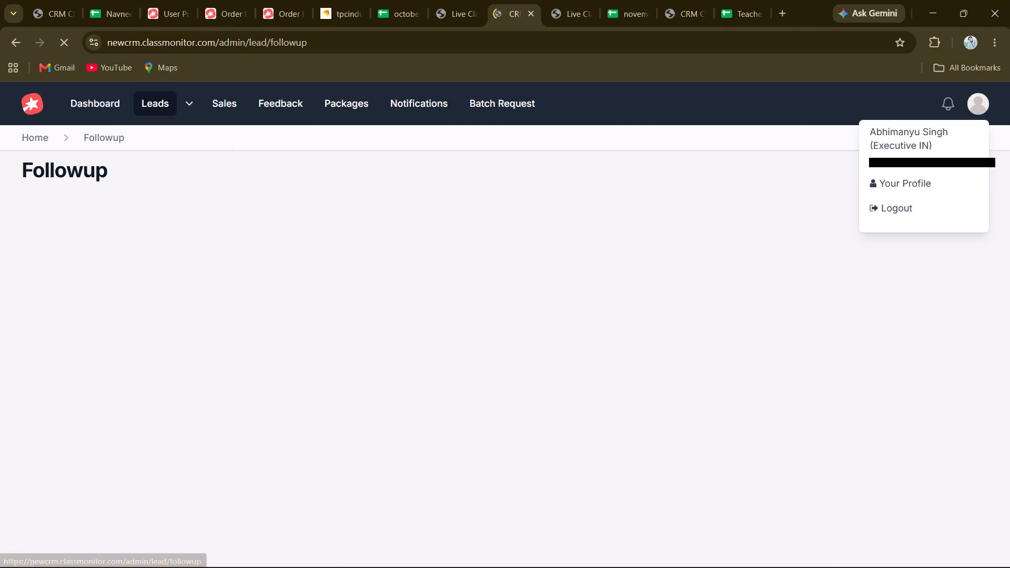
{"action": "scroll", "coordinate": [414, 327], "scroll_direction": "down", "scroll_amount": 1}
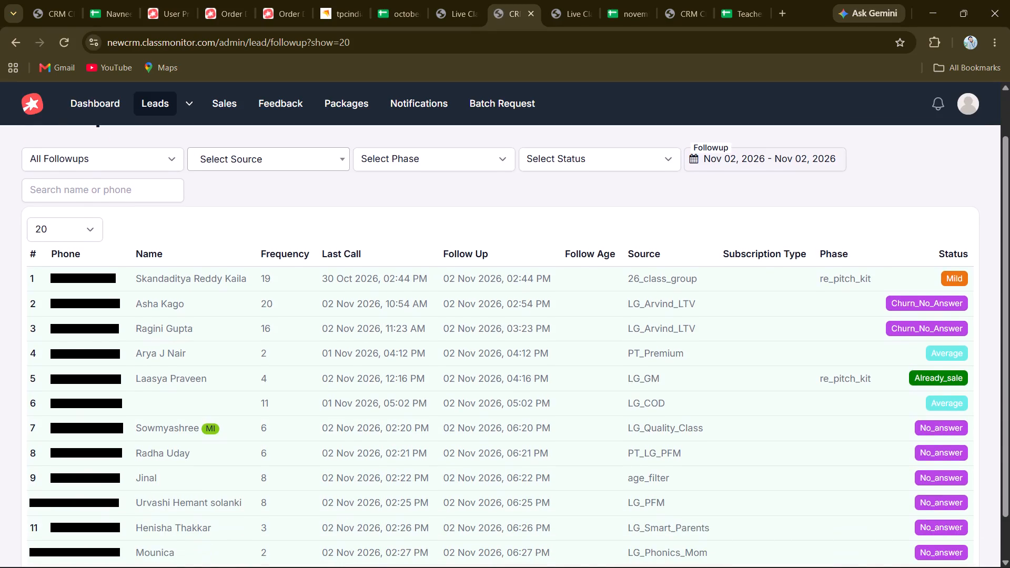
Log an ALREADY_SALE call for the LG_GM lead with next follow-up In 4 Hour and note "npc", save it and close the lead.
{"action": "left_click", "coordinate": [389, 379]}
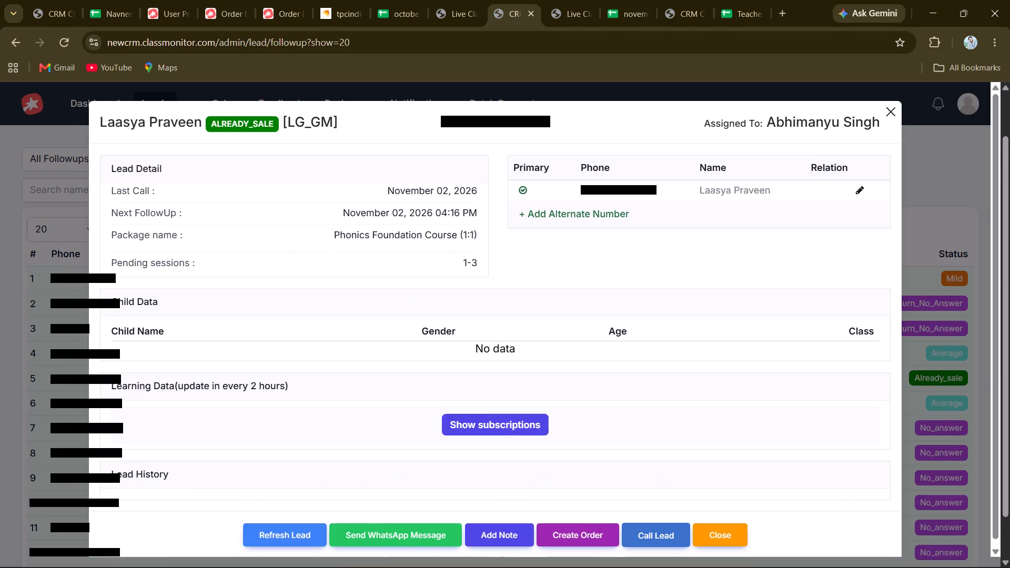
{"action": "scroll", "coordinate": [508, 320], "scroll_direction": "down", "scroll_amount": 9}
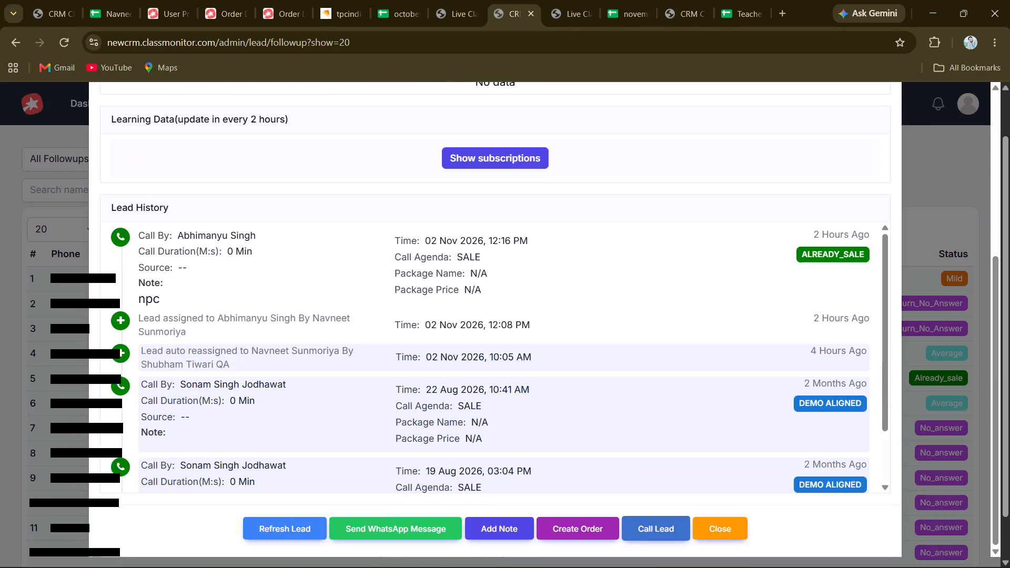
{"action": "scroll", "coordinate": [508, 320], "scroll_direction": "down", "scroll_amount": 8}
{"action": "scroll", "coordinate": [508, 320], "scroll_direction": "up", "scroll_amount": 13}
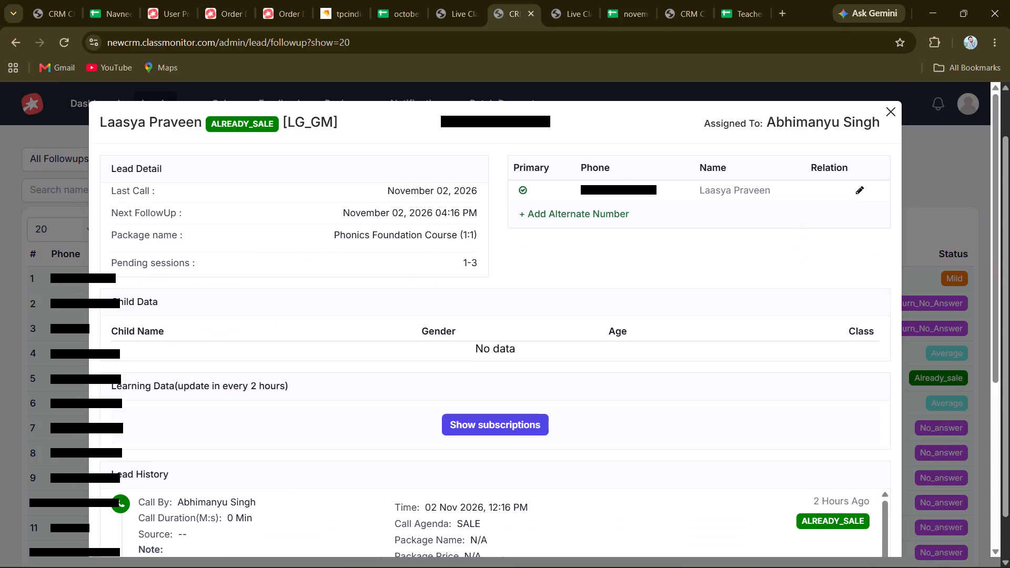
{"action": "scroll", "coordinate": [508, 320], "scroll_direction": "down", "scroll_amount": 6}
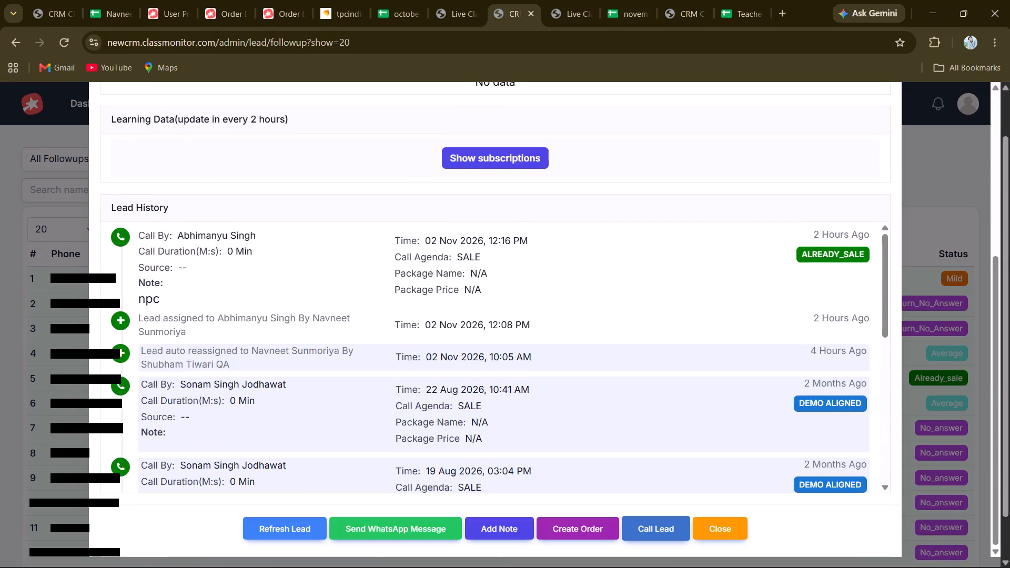
{"action": "left_click", "coordinate": [668, 534]}
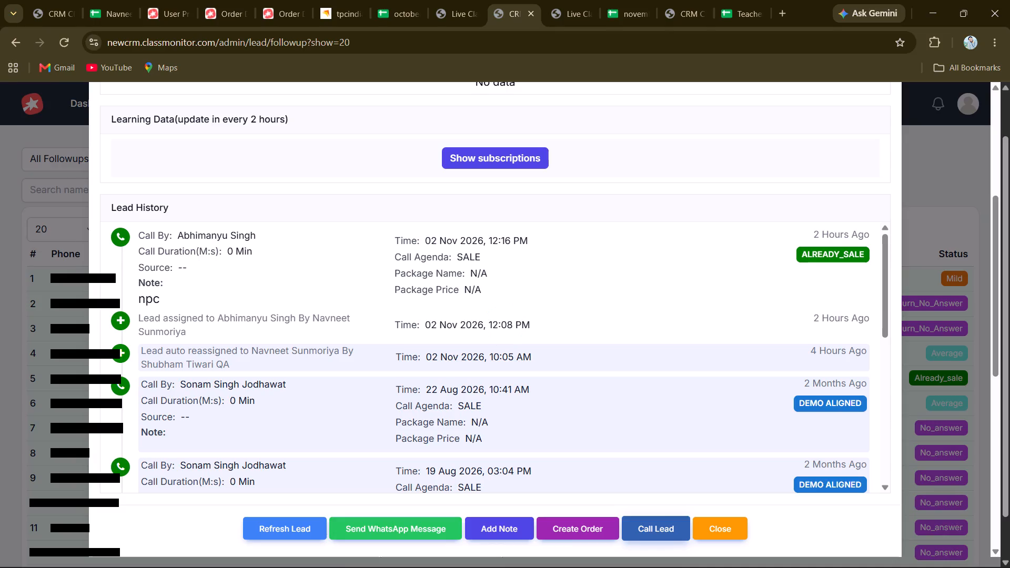
{"action": "scroll", "coordinate": [668, 534], "scroll_direction": "down", "scroll_amount": 6}
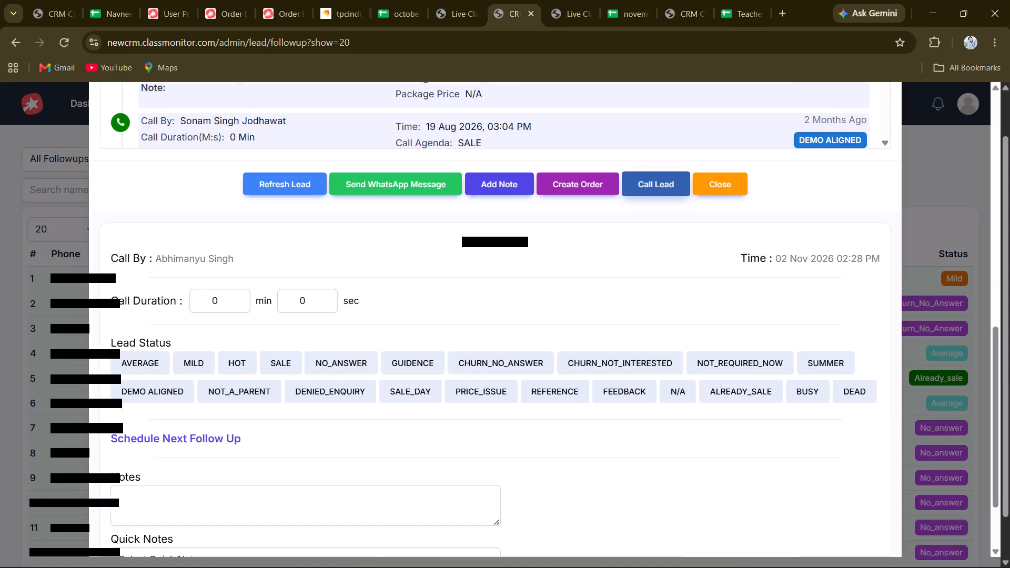
{"action": "left_click", "coordinate": [714, 289]}
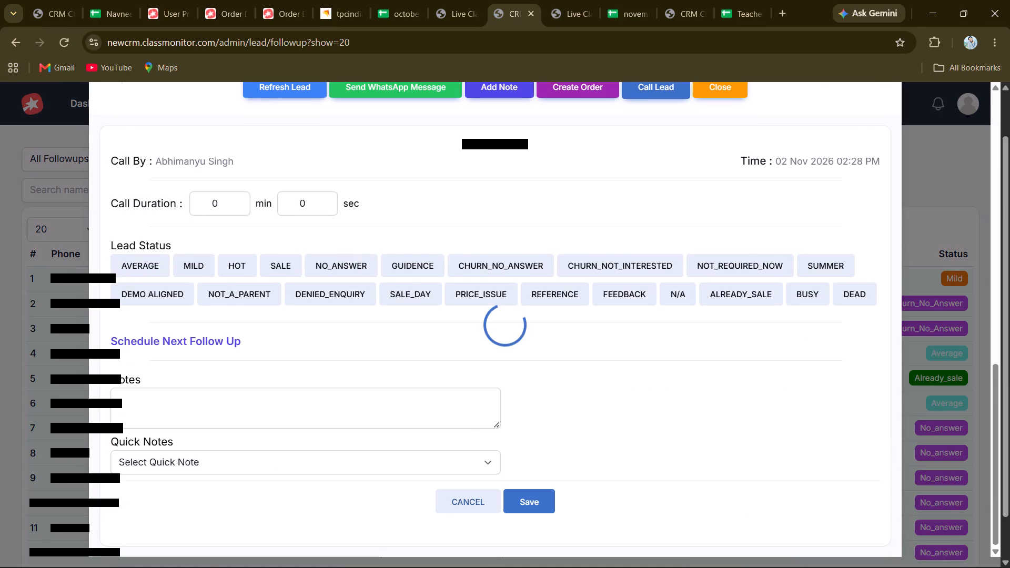
{"action": "left_click", "coordinate": [364, 394]}
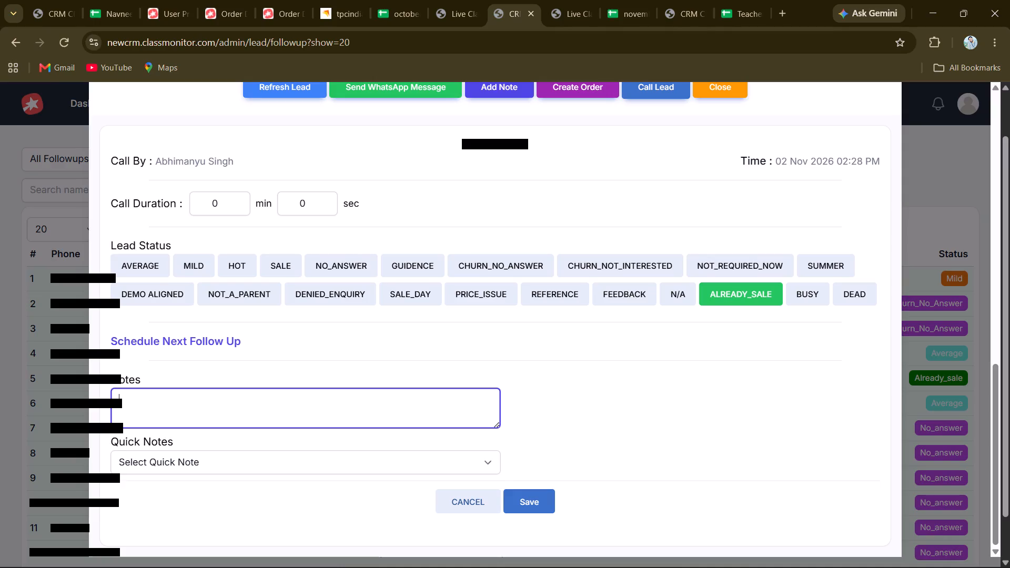
{"action": "scroll", "coordinate": [364, 394], "scroll_direction": "down", "scroll_amount": 1}
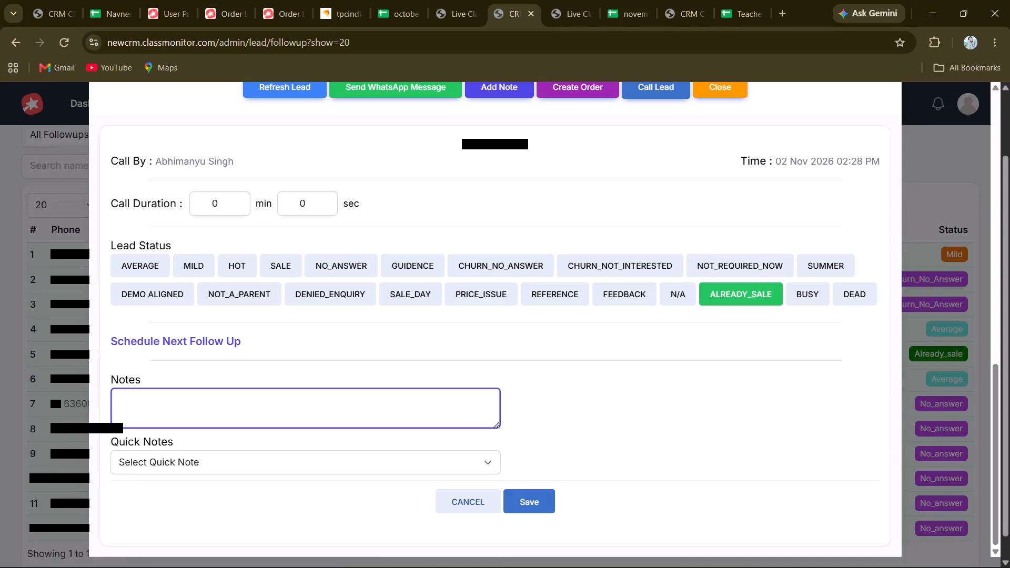
{"action": "scroll", "coordinate": [364, 394], "scroll_direction": "down", "scroll_amount": 1}
{"action": "type", "text": "npc"}
{"action": "key", "text": "space"}
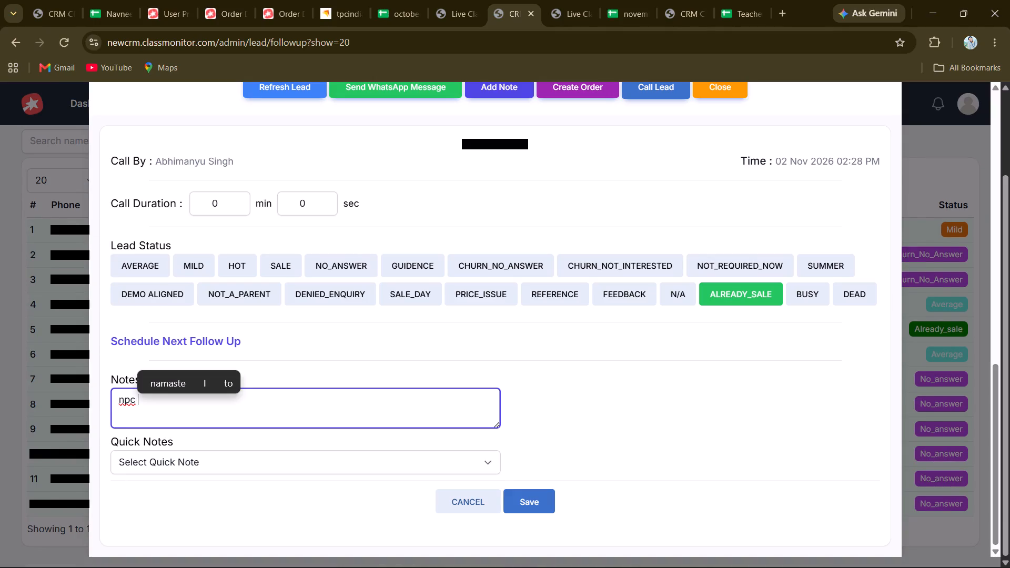
{"action": "scroll", "coordinate": [397, 357], "scroll_direction": "up", "scroll_amount": 9}
{"action": "scroll", "coordinate": [397, 357], "scroll_direction": "down", "scroll_amount": 5}
{"action": "left_click", "coordinate": [218, 342]}
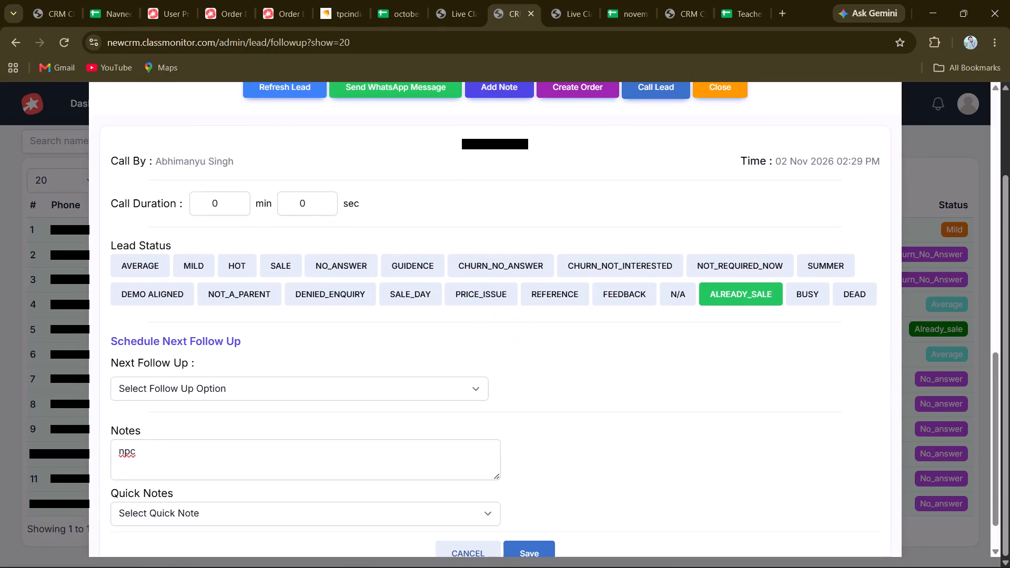
{"action": "left_click", "coordinate": [304, 388]}
{"action": "left_click", "coordinate": [248, 456]}
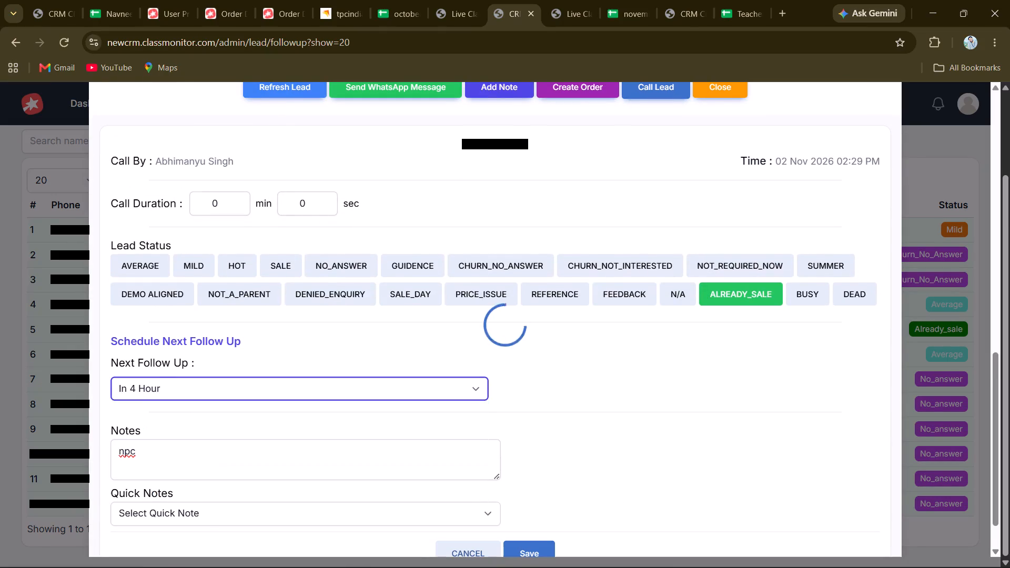
{"action": "scroll", "coordinate": [331, 483], "scroll_direction": "down", "scroll_amount": 4}
{"action": "left_click", "coordinate": [532, 502]}
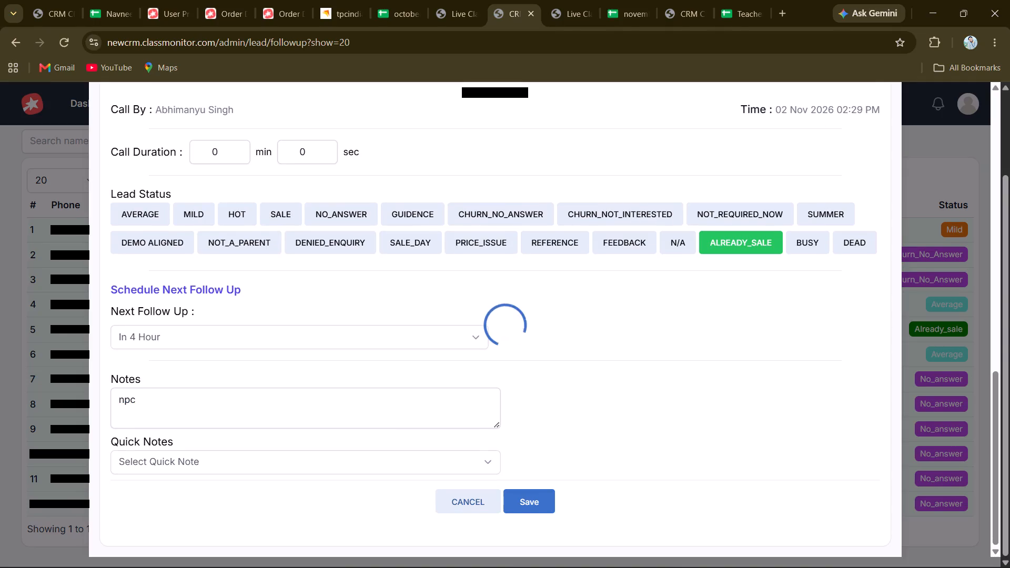
{"action": "left_click", "coordinate": [722, 475]}
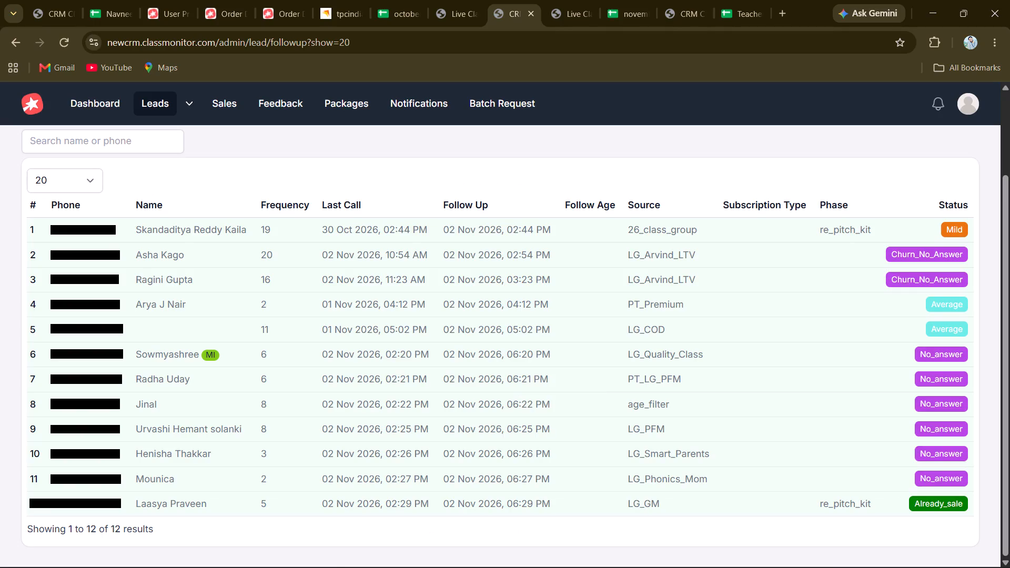
Log a 35-second CHURN_NOT_INTERESTED call for the LG_Arvind_LTV lead due 02:54 PM with note "not looking now", save it and close the lead.
{"action": "left_click", "coordinate": [356, 249]}
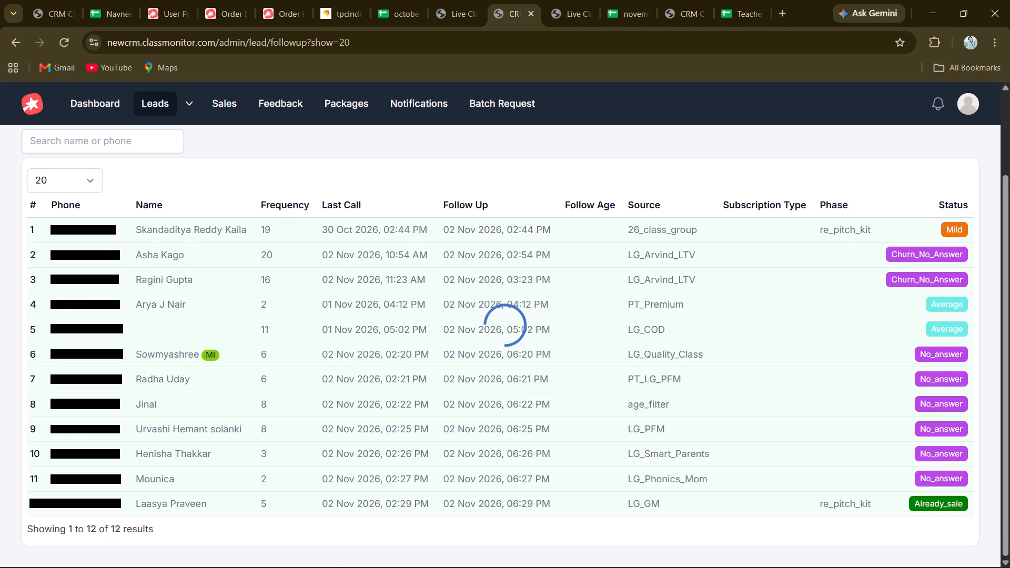
{"action": "scroll", "coordinate": [470, 289], "scroll_direction": "down", "scroll_amount": 7}
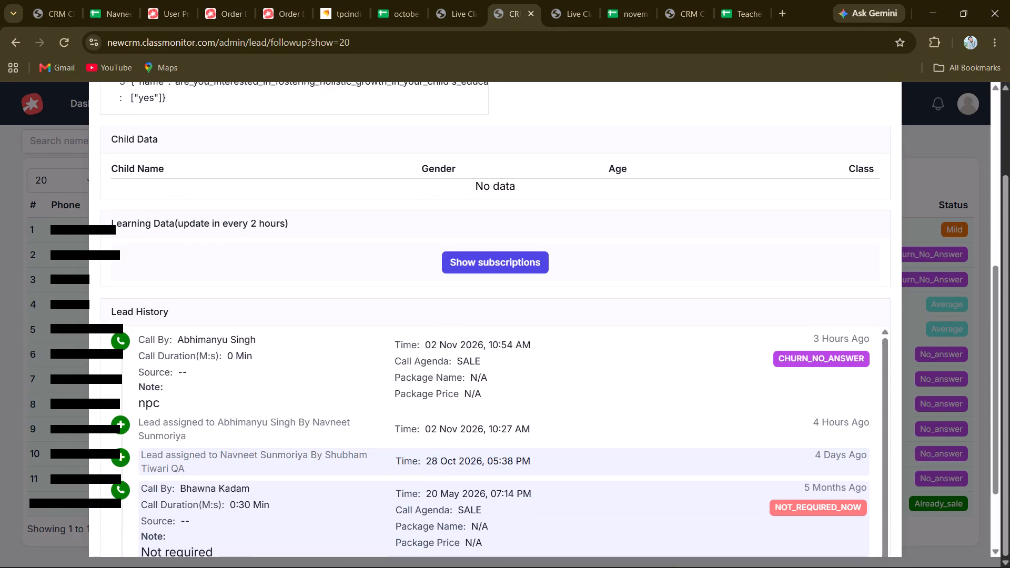
{"action": "left_click", "coordinate": [653, 522]}
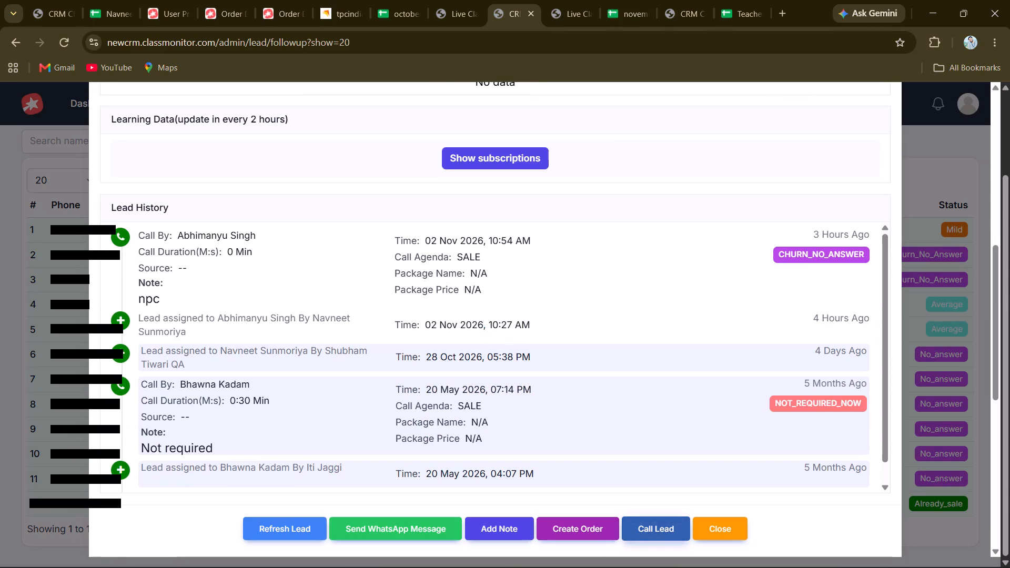
{"action": "scroll", "coordinate": [653, 522], "scroll_direction": "down", "scroll_amount": 8}
{"action": "left_click", "coordinate": [596, 268]}
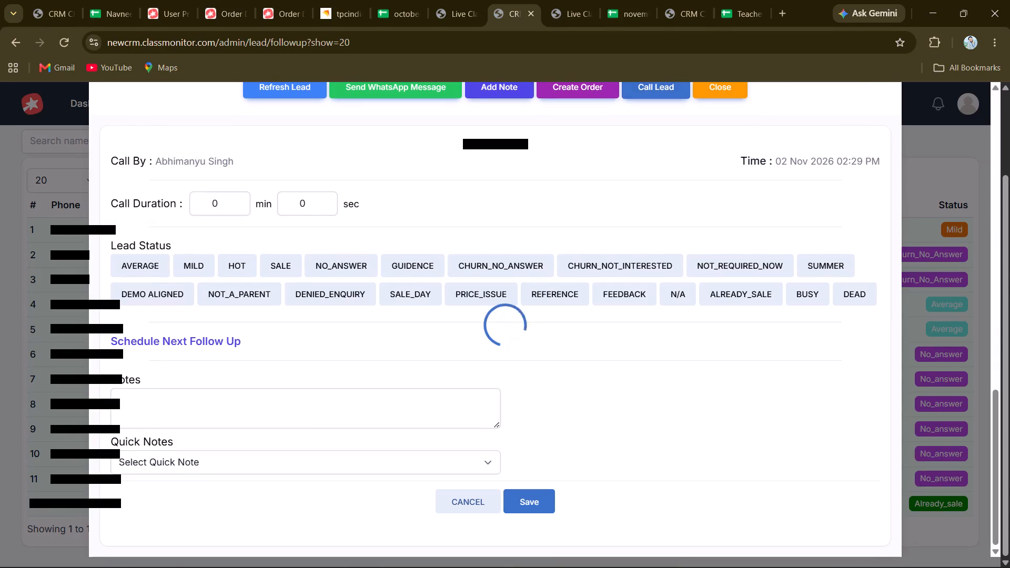
{"action": "left_click", "coordinate": [312, 195]}
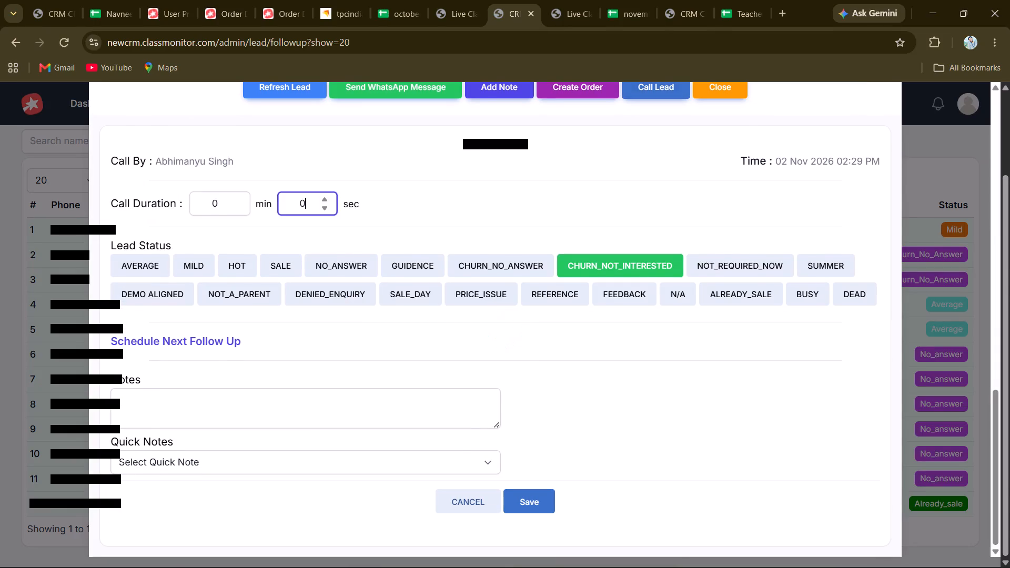
{"action": "key", "text": "BackSpace"}
{"action": "key", "text": "Page_Down"}
{"action": "key", "text": "Clear"}
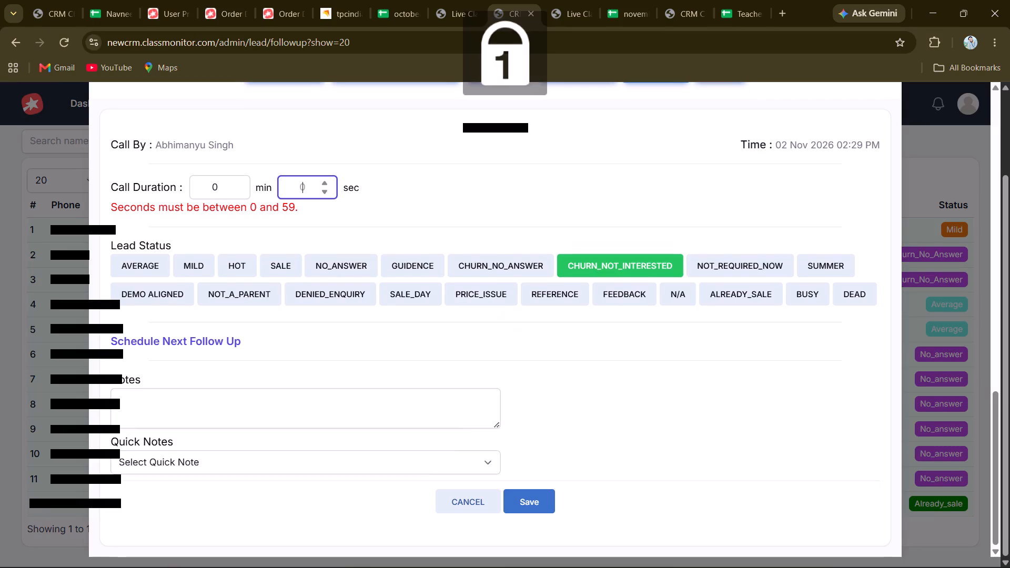
{"action": "type", "text": "35"}
{"action": "left_click", "coordinate": [221, 408]}
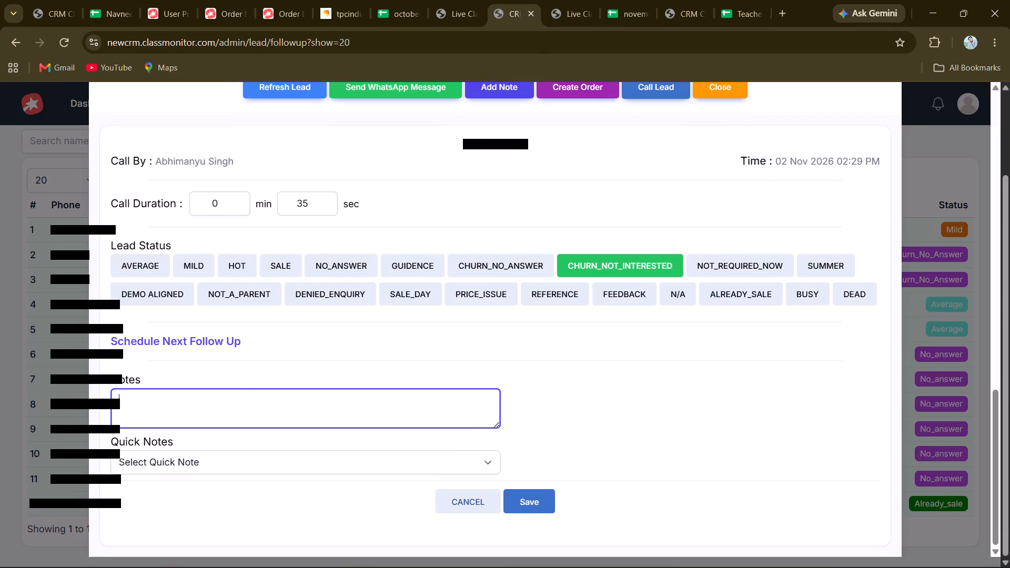
{"action": "type", "text": "not looking now"}
{"action": "key", "text": "space"}
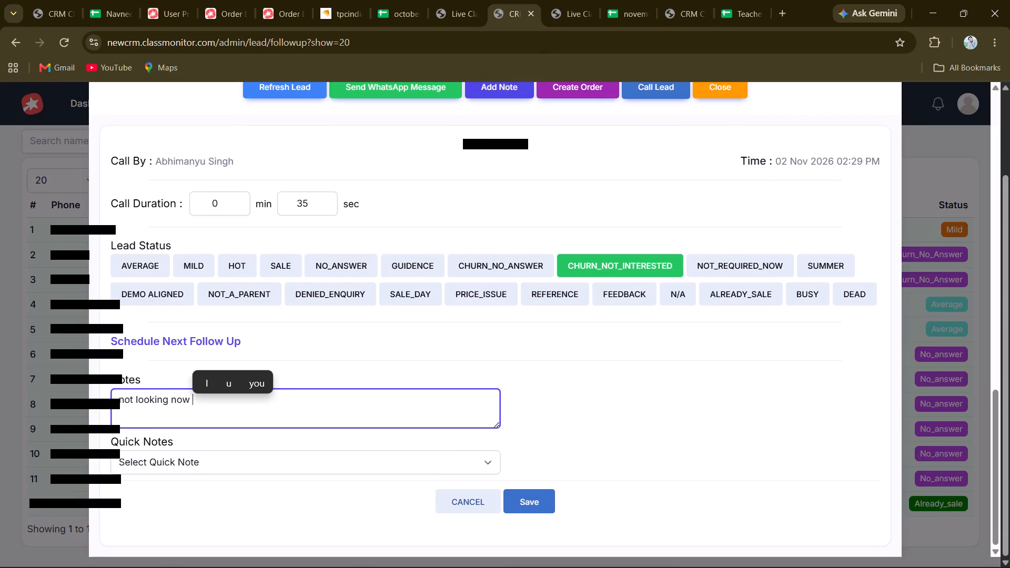
{"action": "left_click", "coordinate": [532, 505]}
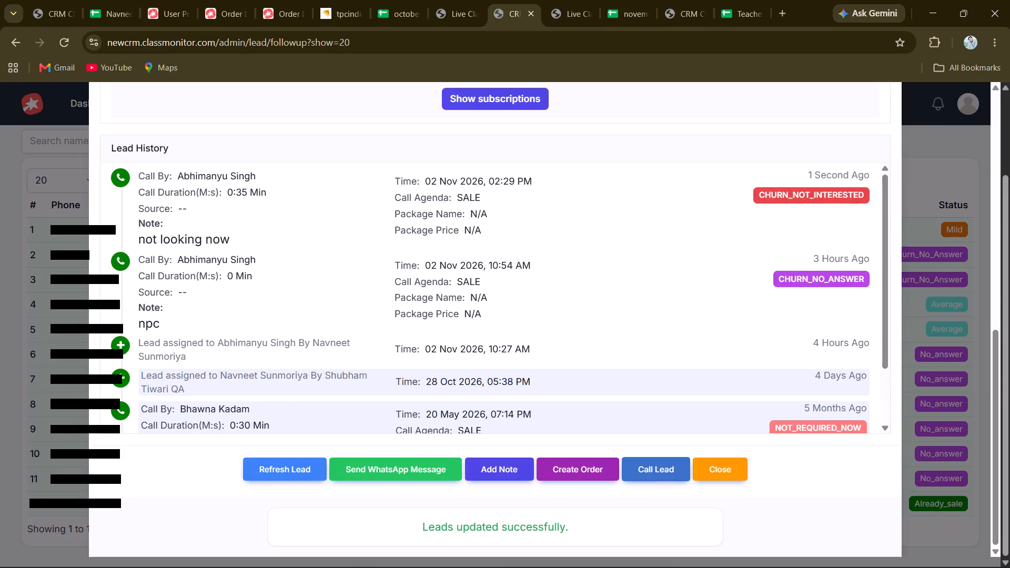
{"action": "left_click", "coordinate": [711, 478]}
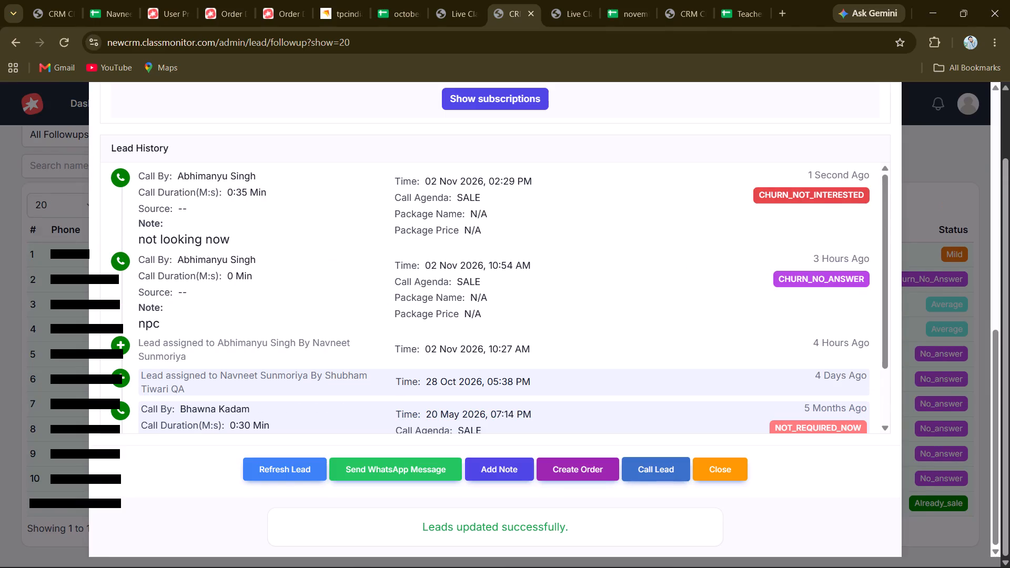
{"action": "left_click", "coordinate": [344, 283]}
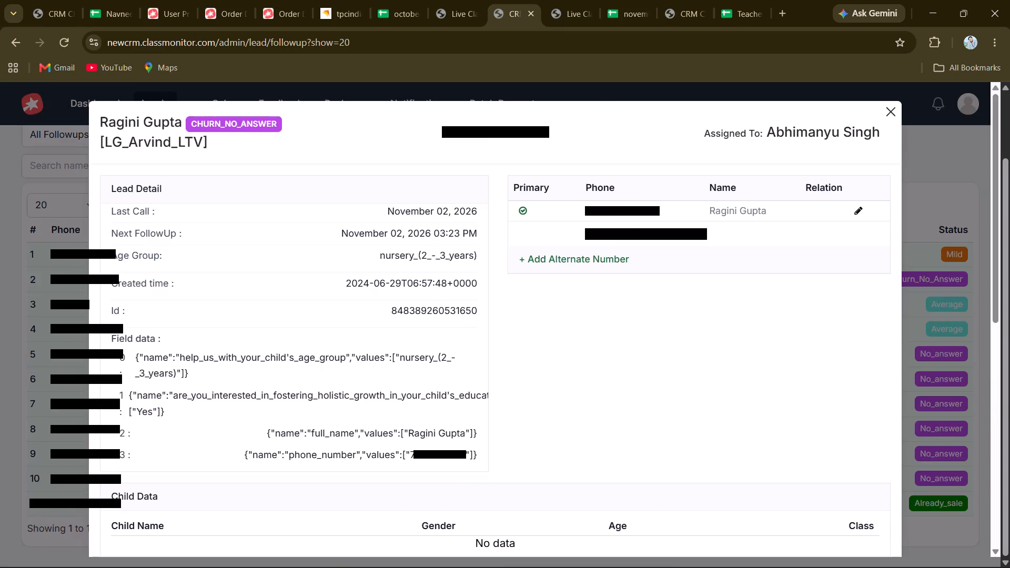
{"action": "scroll", "coordinate": [630, 293], "scroll_direction": "down", "scroll_amount": 8}
{"action": "left_click", "coordinate": [645, 522]}
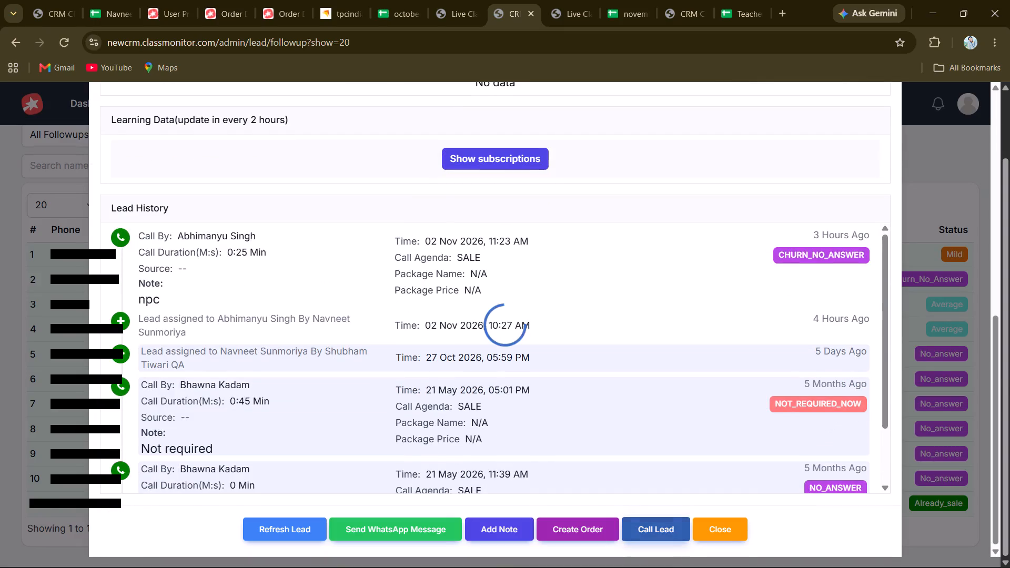
{"action": "scroll", "coordinate": [645, 522], "scroll_direction": "down", "scroll_amount": 7}
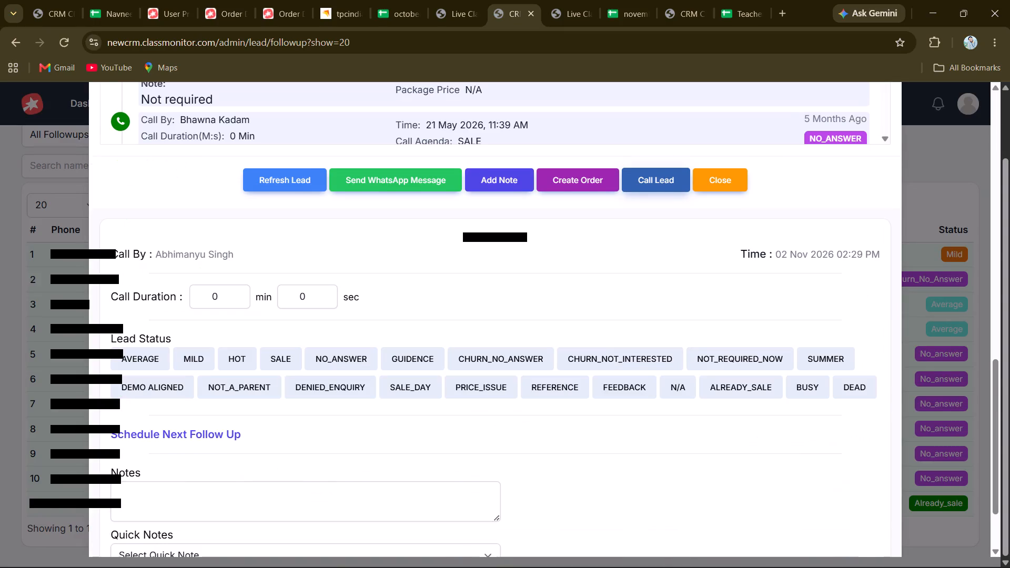
{"action": "left_click", "coordinate": [623, 269]}
{"action": "left_click", "coordinate": [310, 207]}
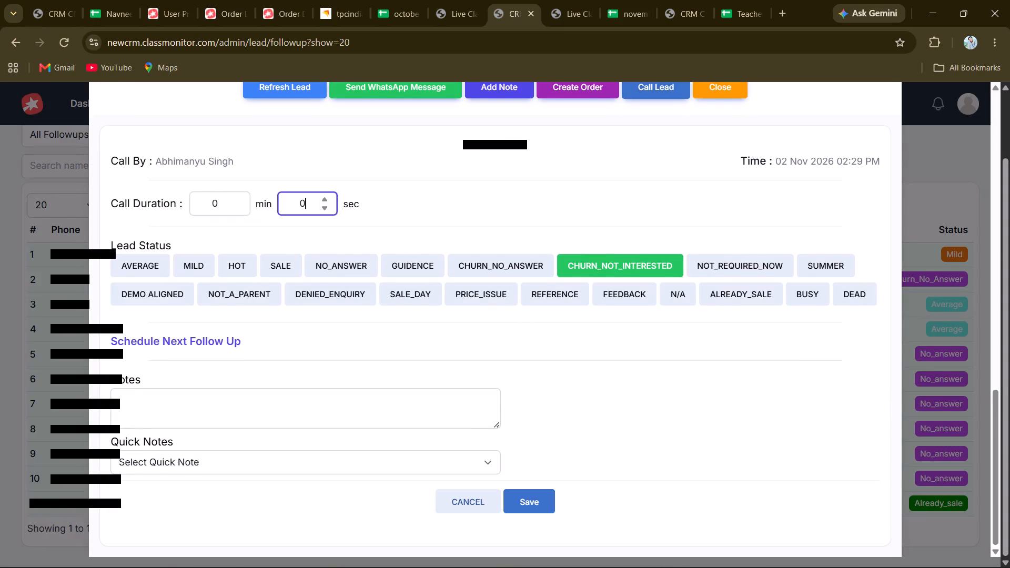
{"action": "key", "text": "BackSpace"}
{"action": "type", "text": "25"}
{"action": "left_click", "coordinate": [267, 402]}
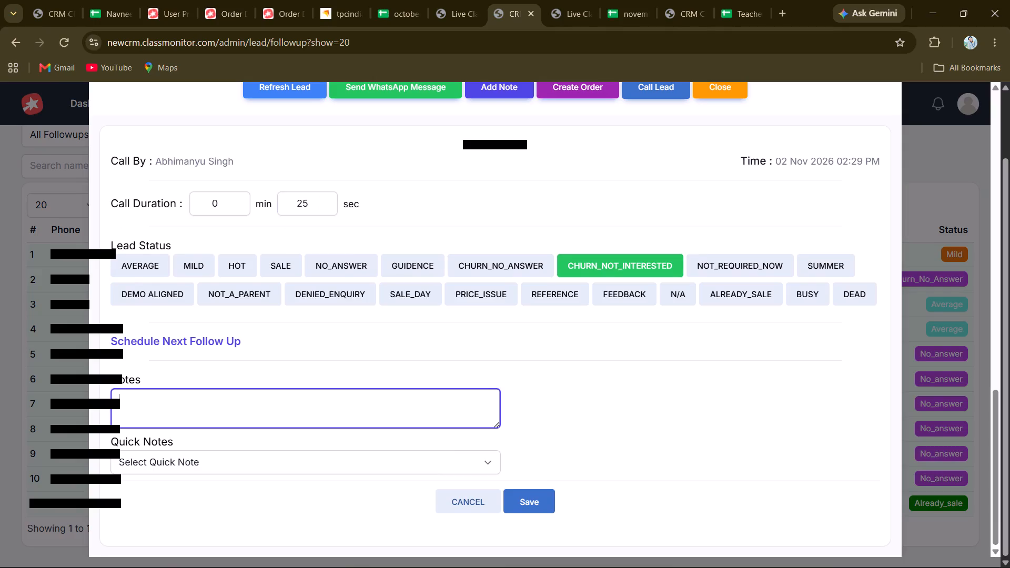
{"action": "type", "text": "not llo"}
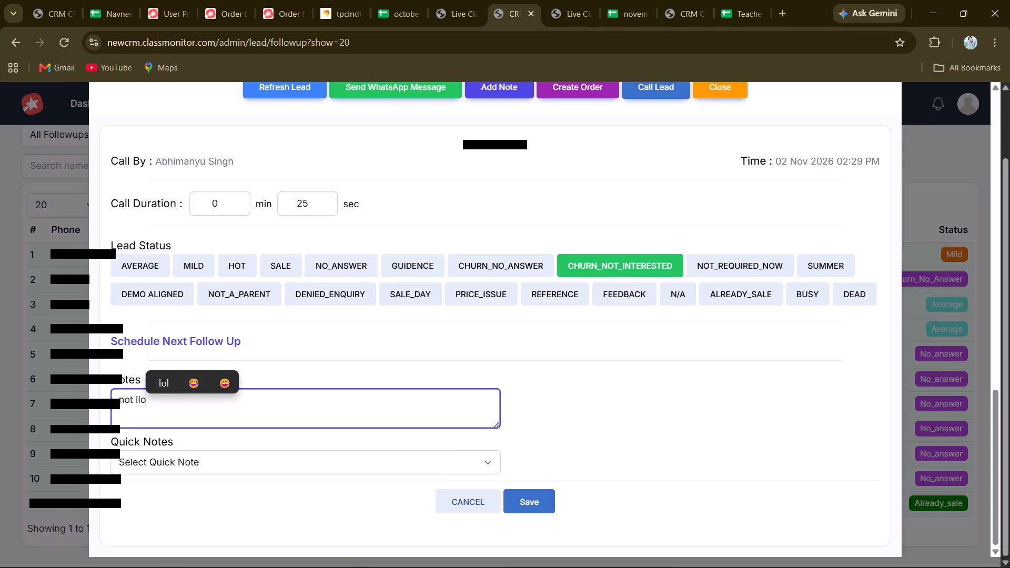
{"action": "key", "text": "BackSpace"}
{"action": "key", "text": "BackSpace"}
{"action": "key", "text": "BackSpace"}
{"action": "type", "text": "lookin gnow"}
{"action": "key", "text": "space"}
{"action": "key", "text": "BackSpace"}
{"action": "key", "text": "BackSpace"}
{"action": "key", "text": "BackSpace"}
{"action": "key", "text": "BackSpace"}
{"action": "key", "text": "BackSpace"}
{"action": "key", "text": "BackSpace"}
{"action": "key", "text": "BackSpace"}
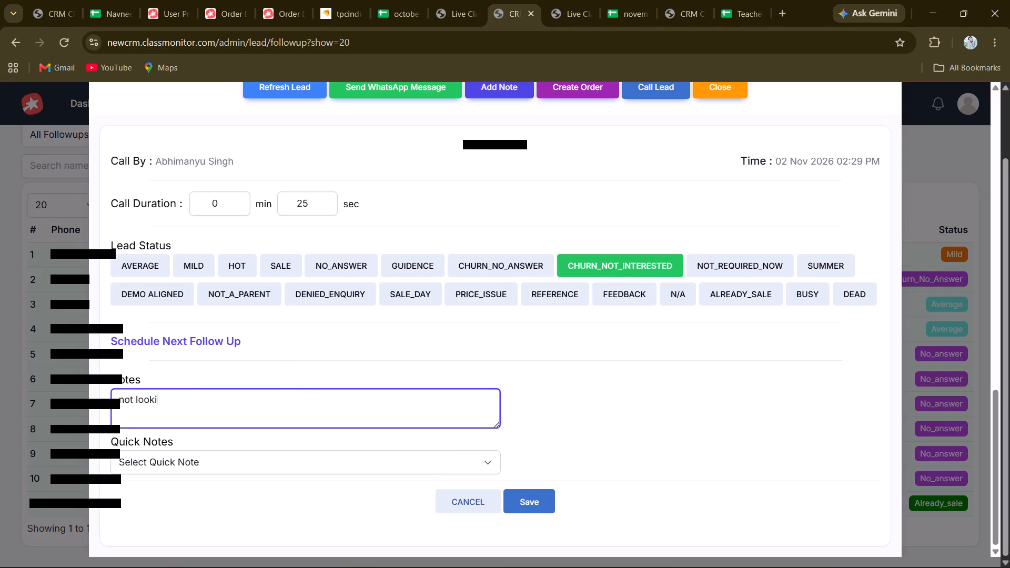
{"action": "type", "text": "ng now"}
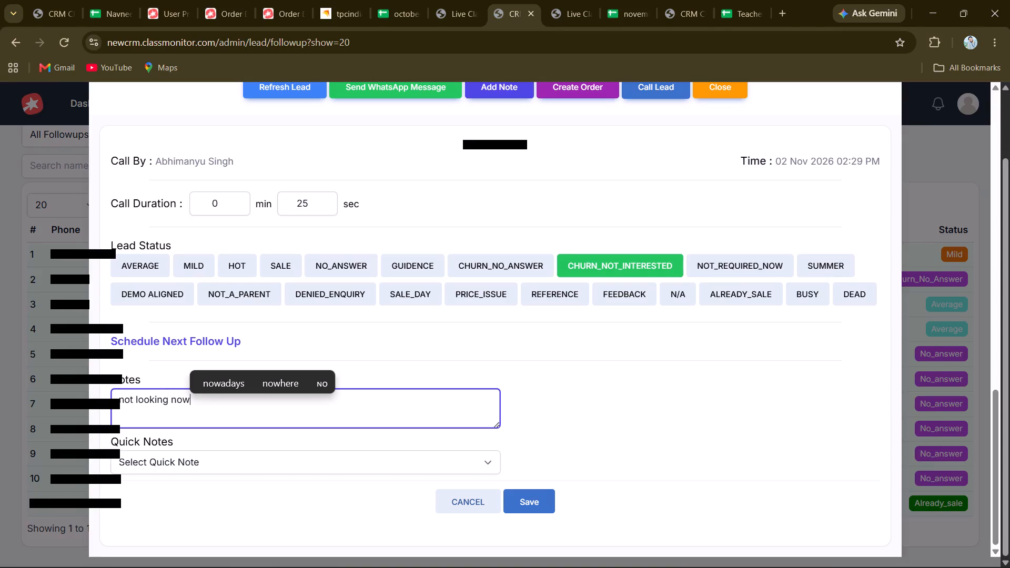
{"action": "left_click", "coordinate": [532, 505]}
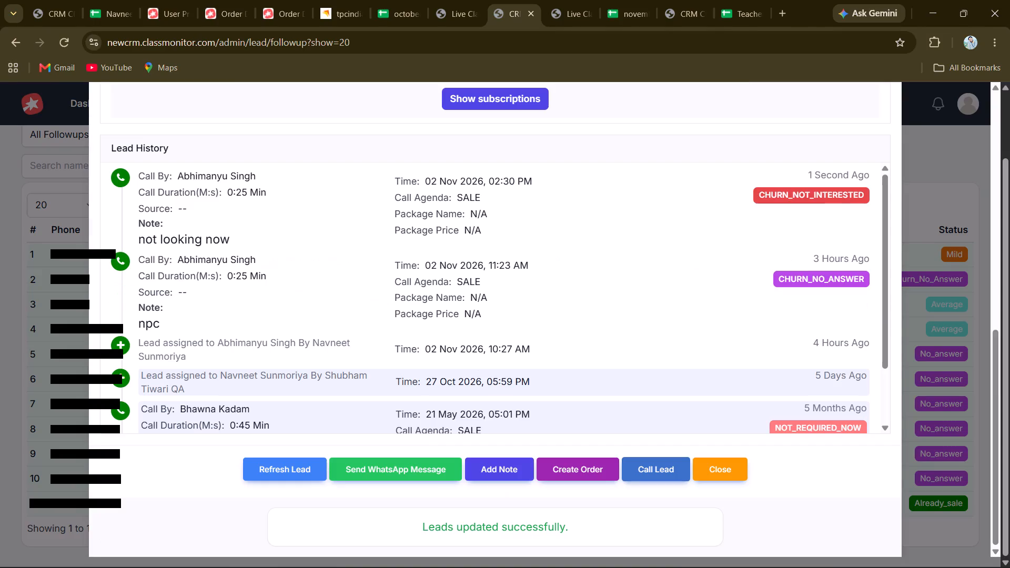
Examine the latest rows of the Teacher Requests sheet for the sales remarks, teacher availability replies and recordings, including the Bengali teacher request.
{"action": "left_click", "coordinate": [724, 4]}
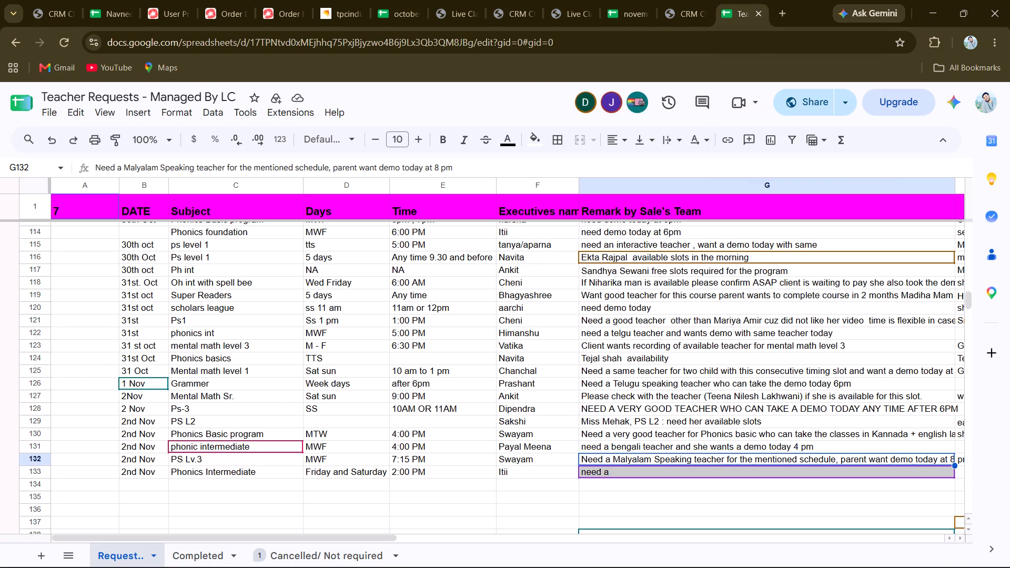
{"action": "left_click", "coordinate": [508, 502]}
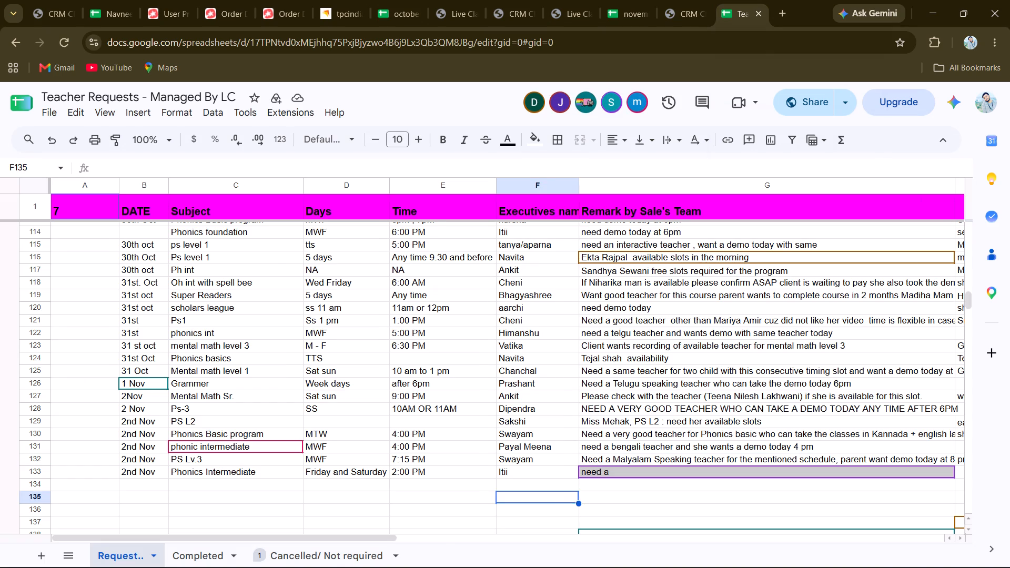
{"action": "scroll", "coordinate": [534, 486], "scroll_direction": "left", "scroll_amount": 3}
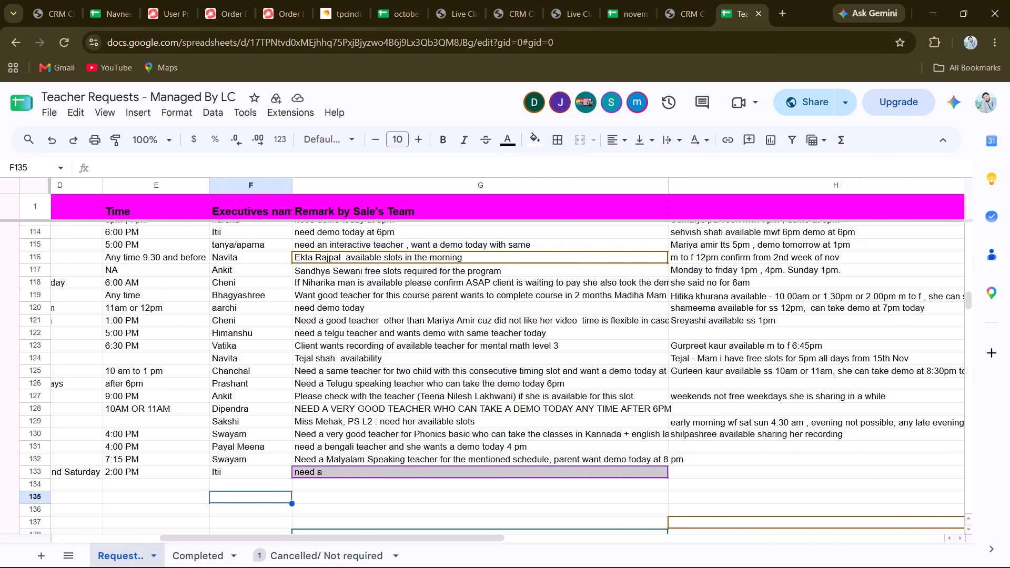
{"action": "left_click", "coordinate": [644, 444]}
{"action": "left_click", "coordinate": [689, 450]}
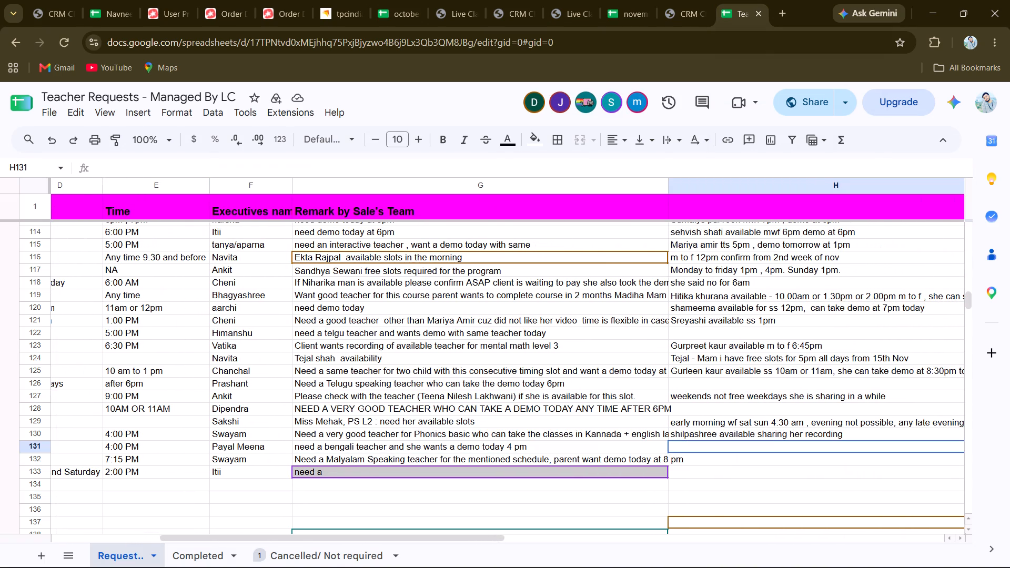
{"action": "scroll", "coordinate": [556, 450], "scroll_direction": "right", "scroll_amount": 1}
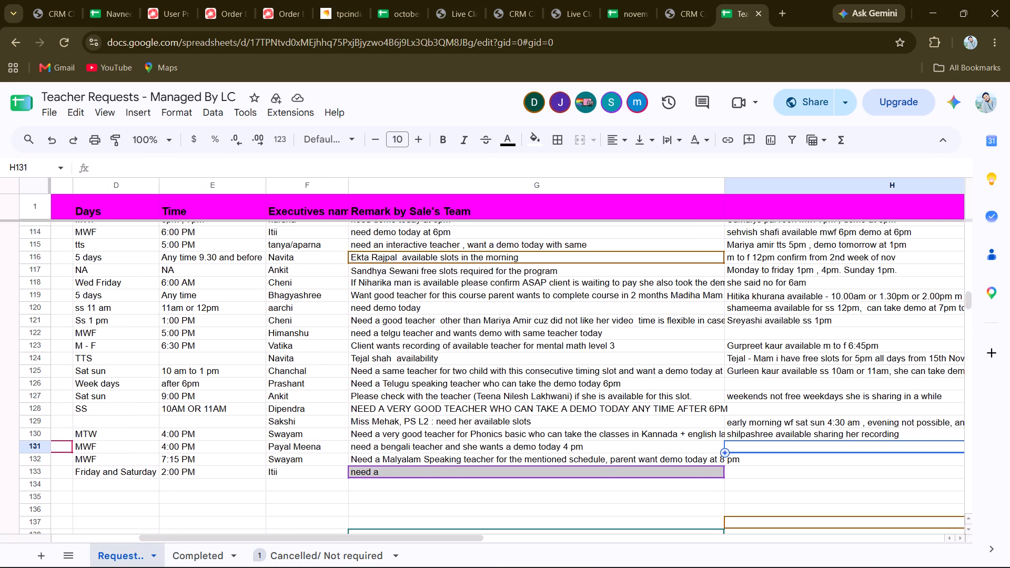
{"action": "scroll", "coordinate": [556, 450], "scroll_direction": "right", "scroll_amount": 2}
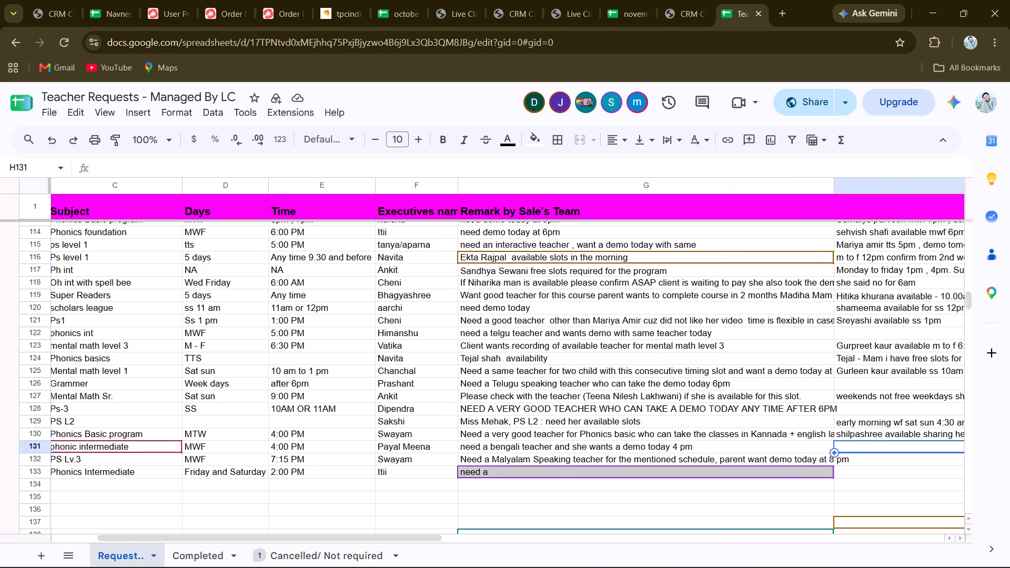
{"action": "scroll", "coordinate": [556, 450], "scroll_direction": "right", "scroll_amount": 1}
{"action": "left_click", "coordinate": [555, 445]}
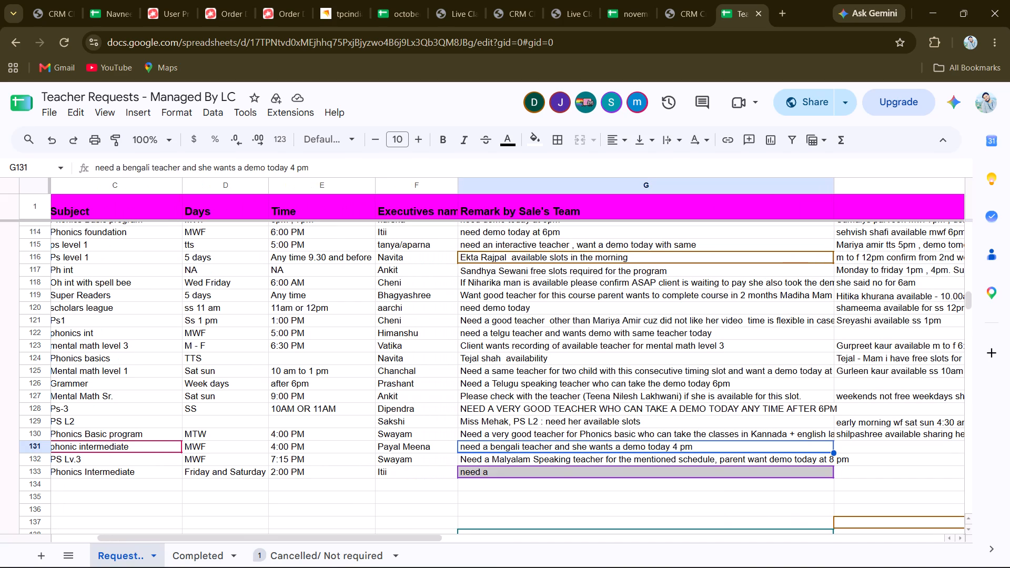
{"action": "scroll", "coordinate": [570, 444], "scroll_direction": "right", "scroll_amount": 2}
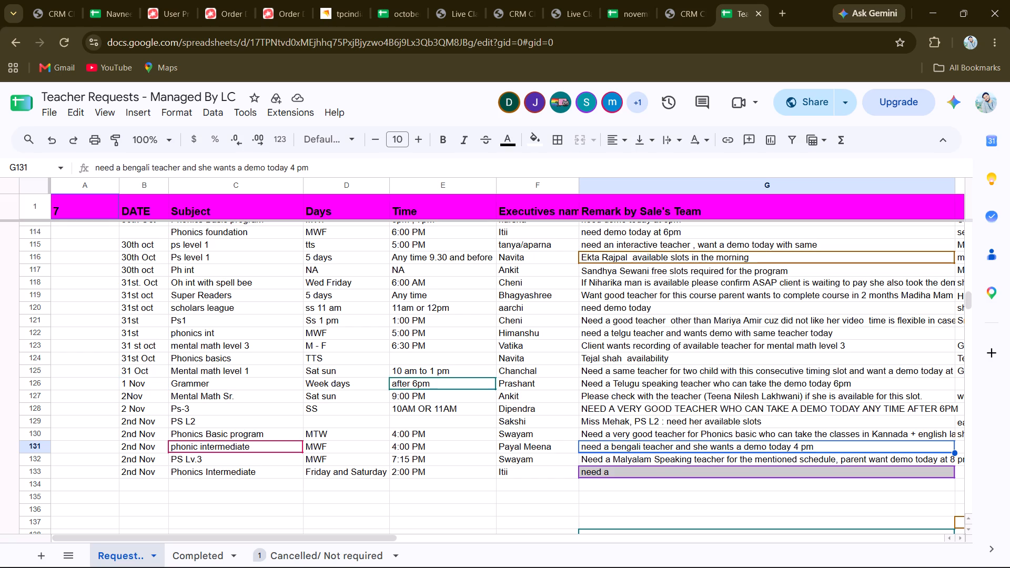
{"action": "scroll", "coordinate": [447, 512], "scroll_direction": "left", "scroll_amount": 3}
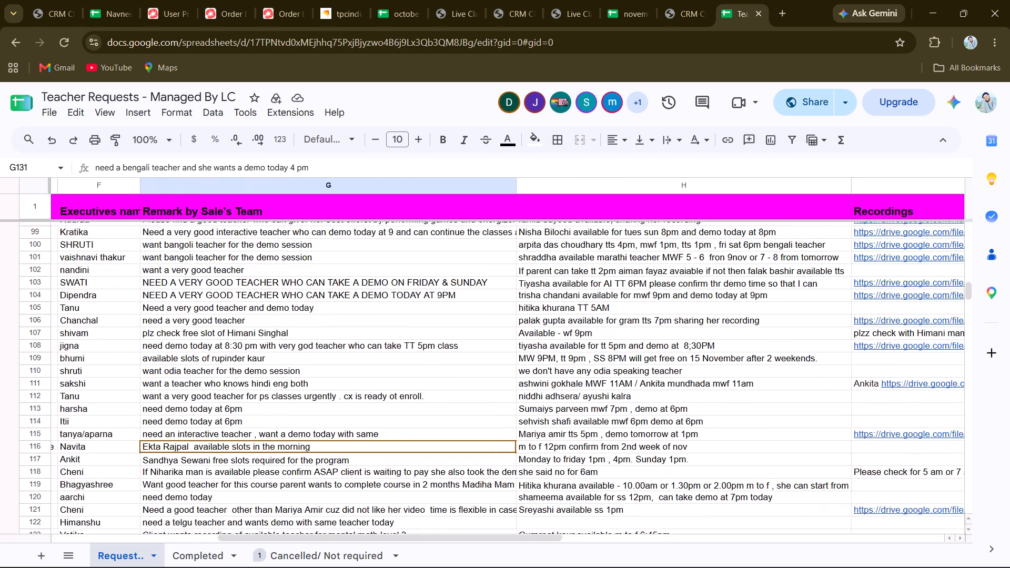
{"action": "scroll", "coordinate": [447, 512], "scroll_direction": "down", "scroll_amount": 3}
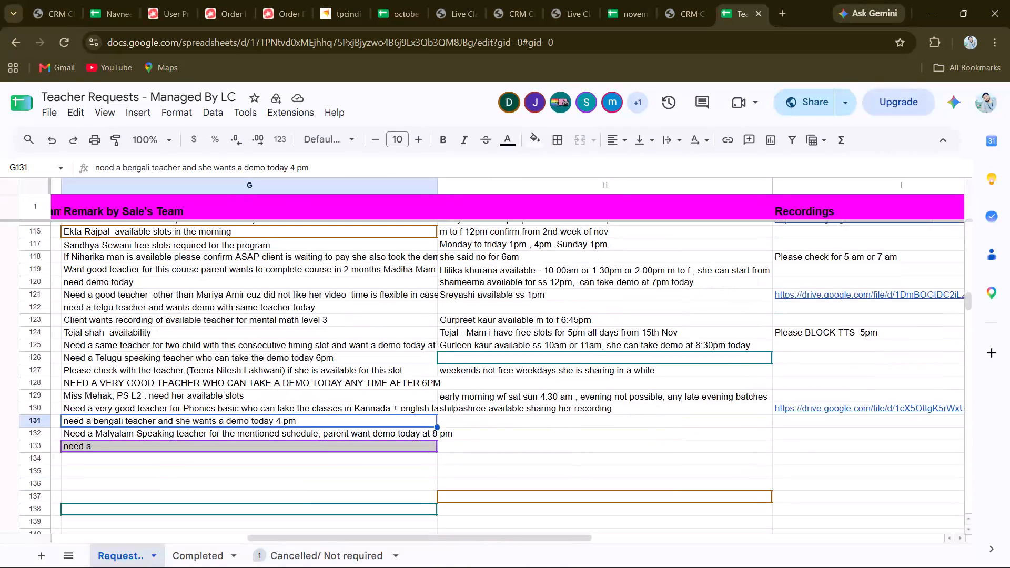
{"action": "scroll", "coordinate": [483, 467], "scroll_direction": "right", "scroll_amount": 1}
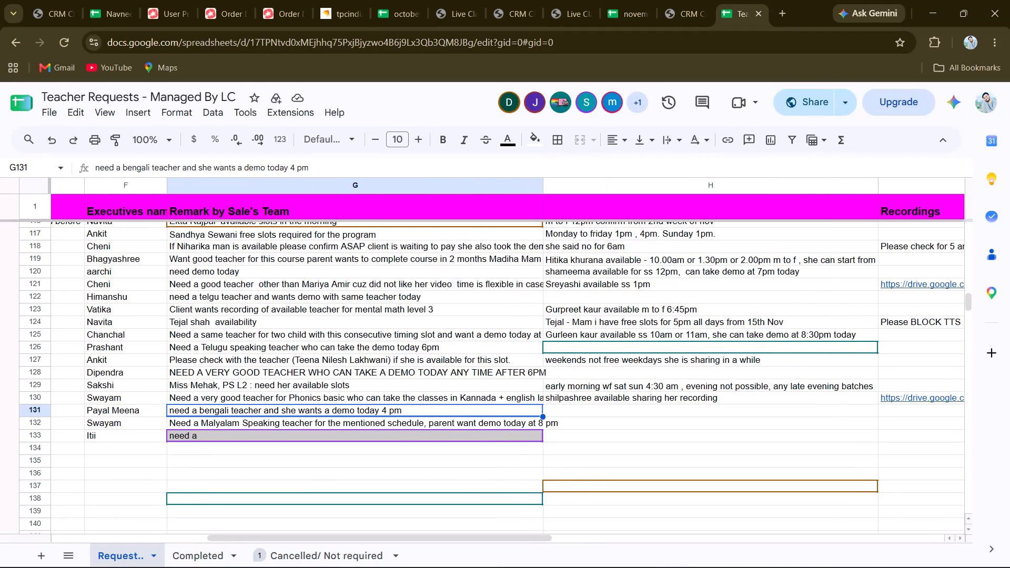
{"action": "scroll", "coordinate": [483, 467], "scroll_direction": "right", "scroll_amount": 3}
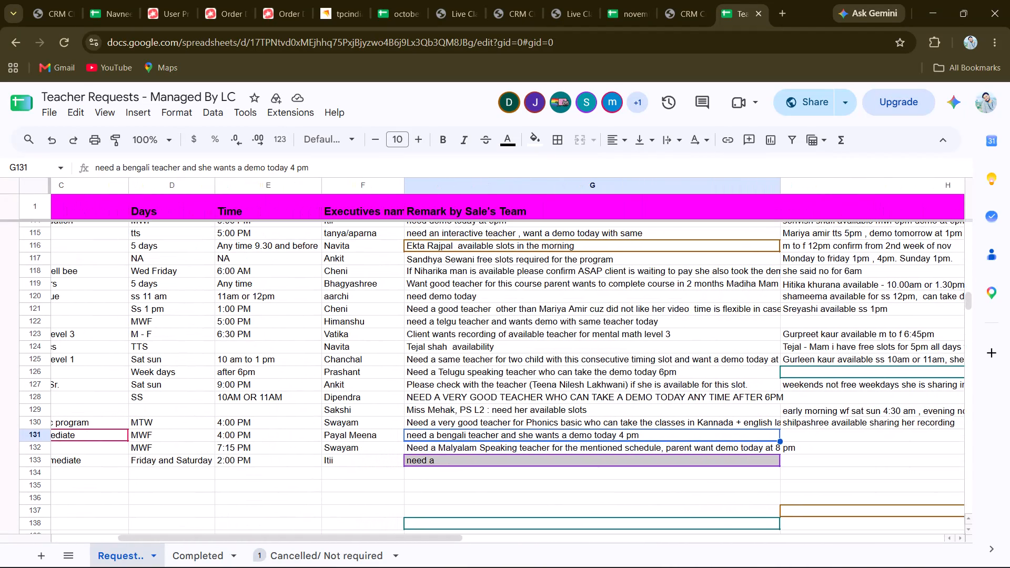
Close the Professional Couriers tracking page.
{"action": "left_click", "coordinate": [331, 0]}
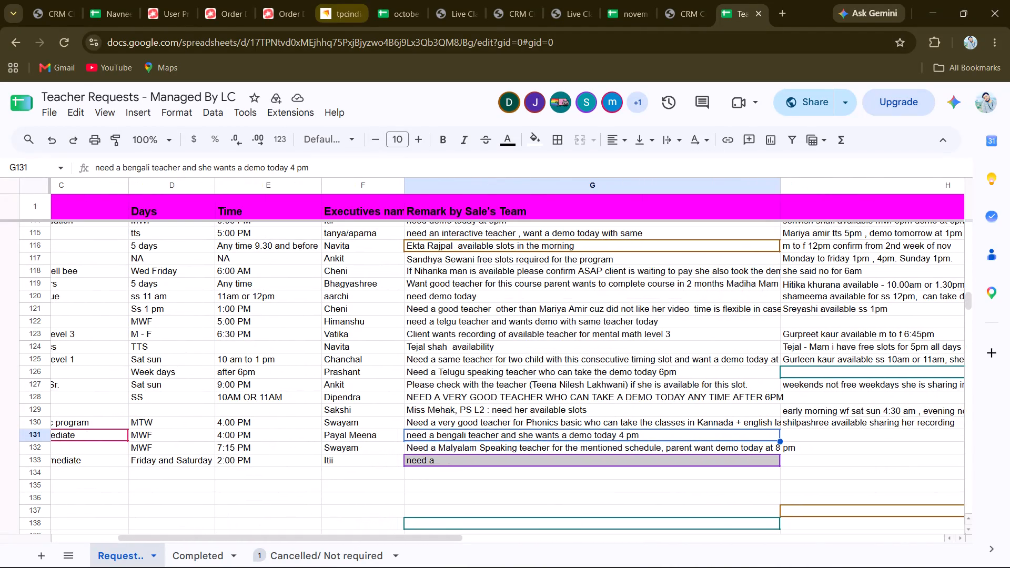
{"action": "left_click", "coordinate": [400, 3]}
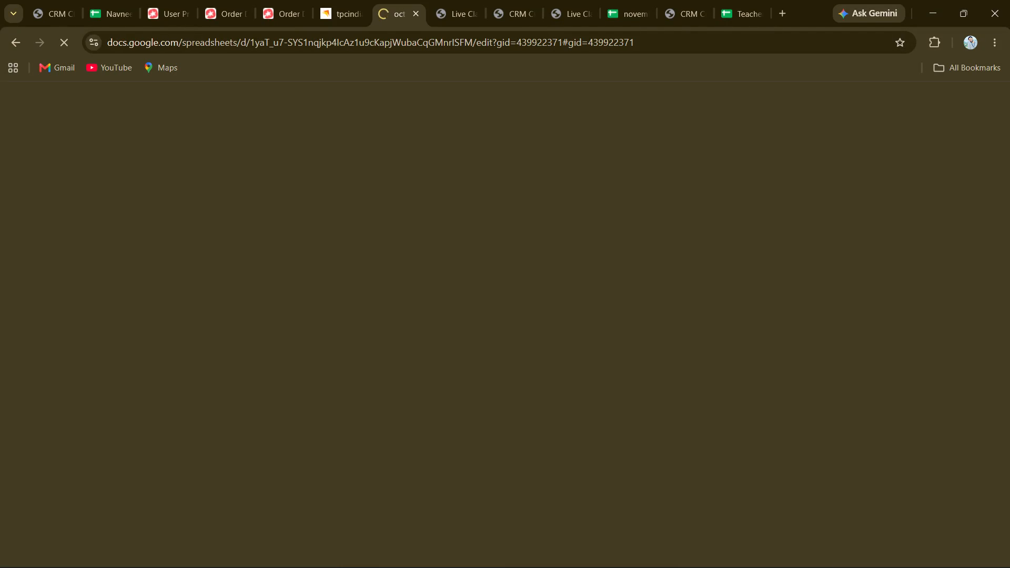
{"action": "left_click", "coordinate": [328, 12]}
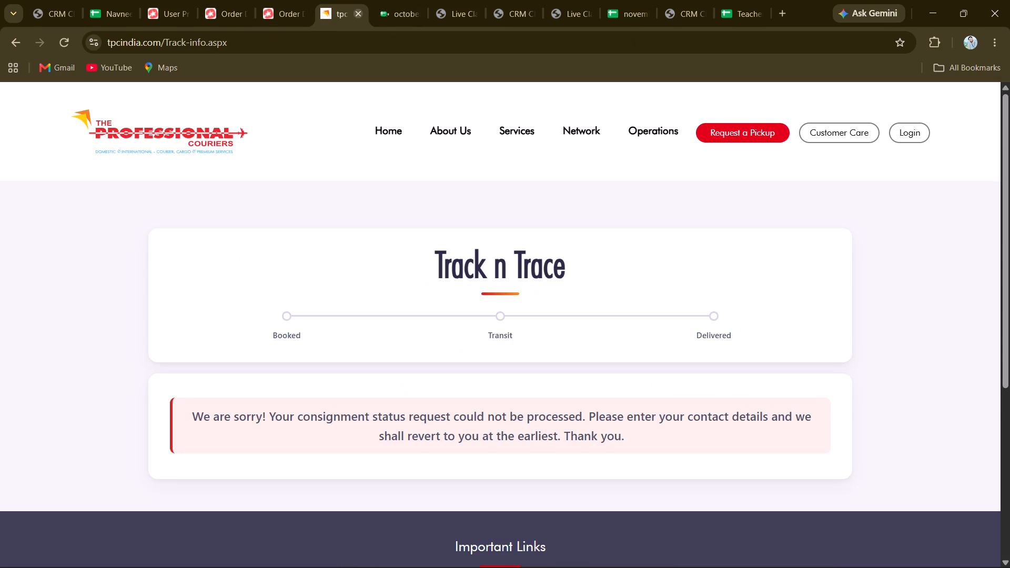
{"action": "left_click", "coordinate": [358, 11]}
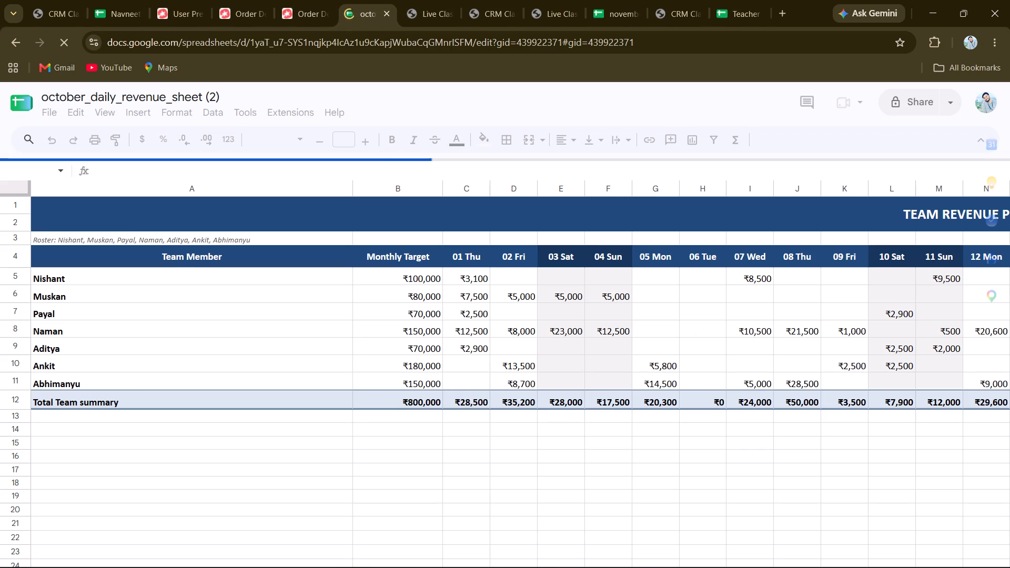
Check the daily figures and the Total Revenue and Left Revenue columns in the October daily revenue sheet.
{"action": "scroll", "coordinate": [706, 336], "scroll_direction": "left", "scroll_amount": 9}
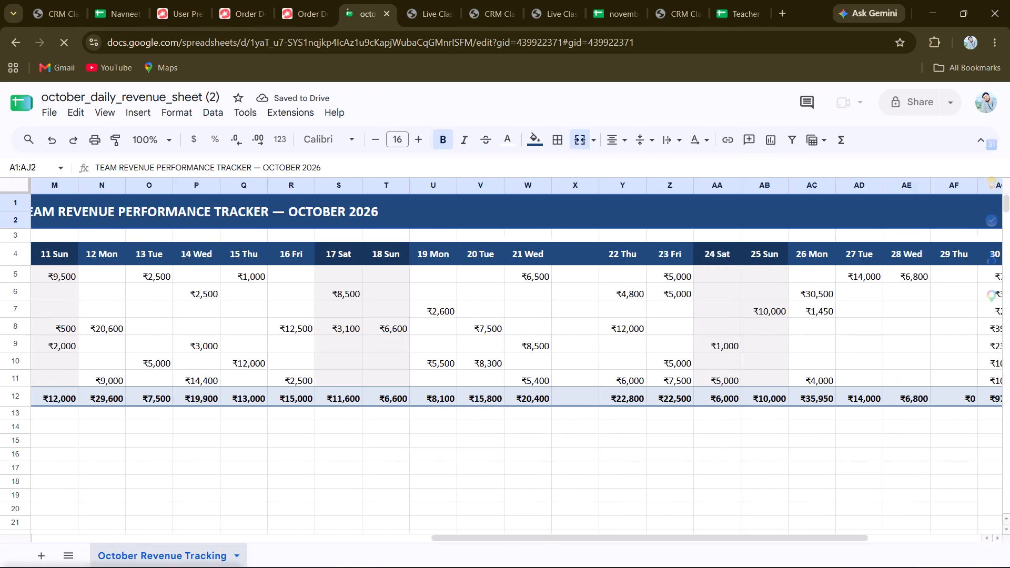
{"action": "scroll", "coordinate": [706, 336], "scroll_direction": "left", "scroll_amount": 3}
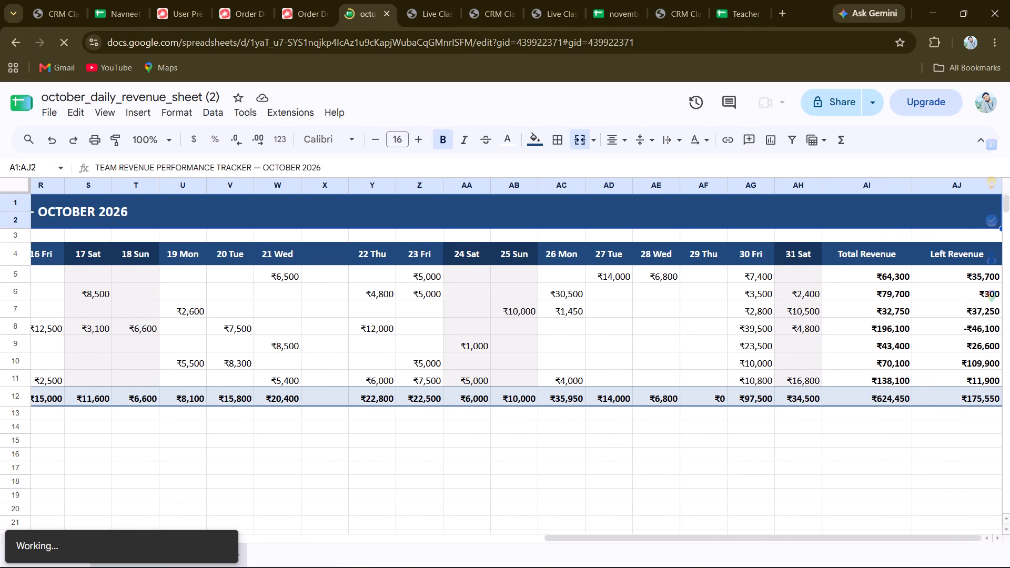
Return to the Teacher Requests sheet and close the spare CRM tab beside it.
{"action": "left_click", "coordinate": [750, 4]}
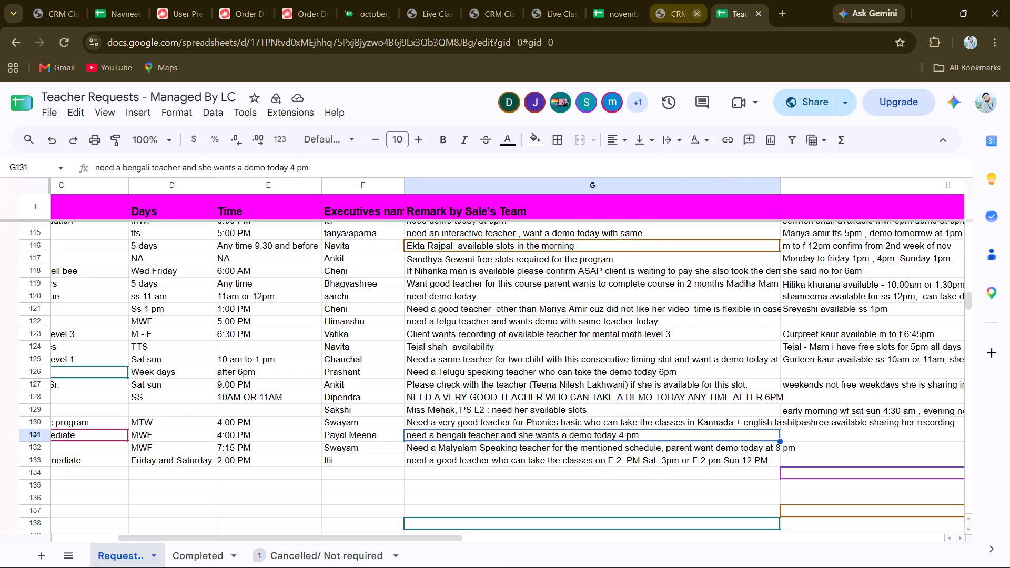
{"action": "left_click", "coordinate": [693, 13]}
Open the ClassMonitor CRM in a new tab, look over the day's Call History and open the Followup list.
{"action": "left_click", "coordinate": [717, 12]}
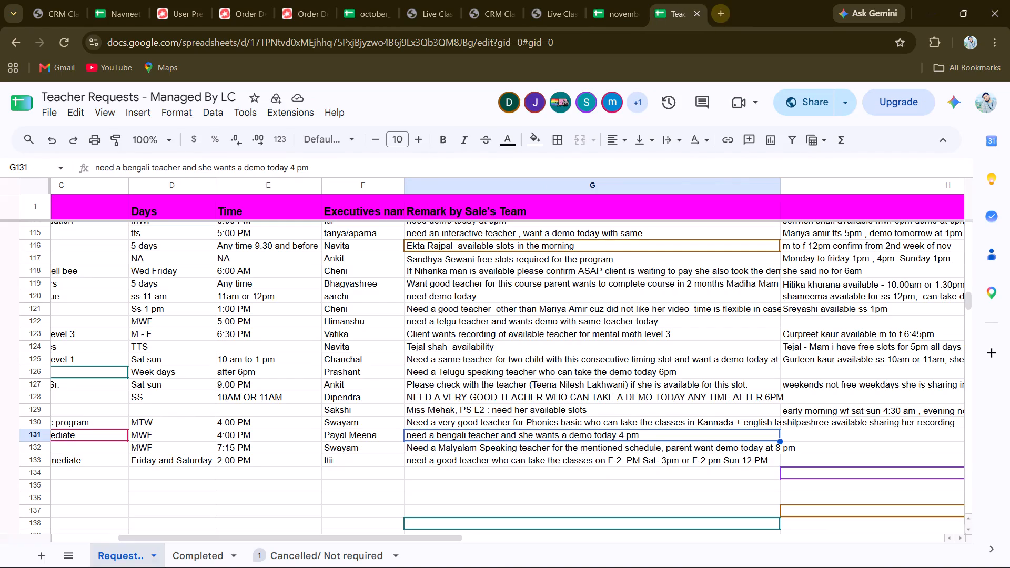
{"action": "type", "text": "crm"}
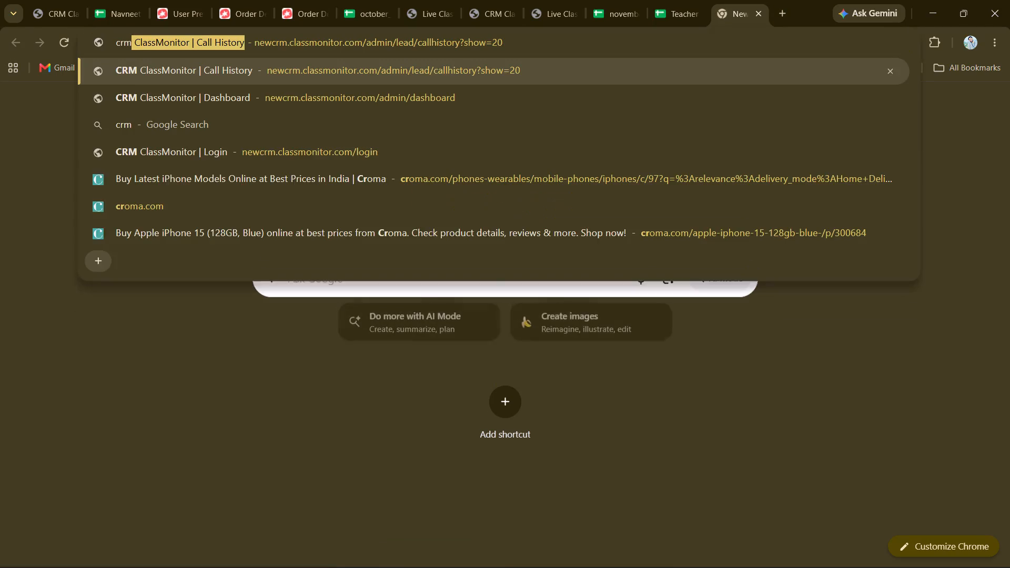
{"action": "key", "text": "Return"}
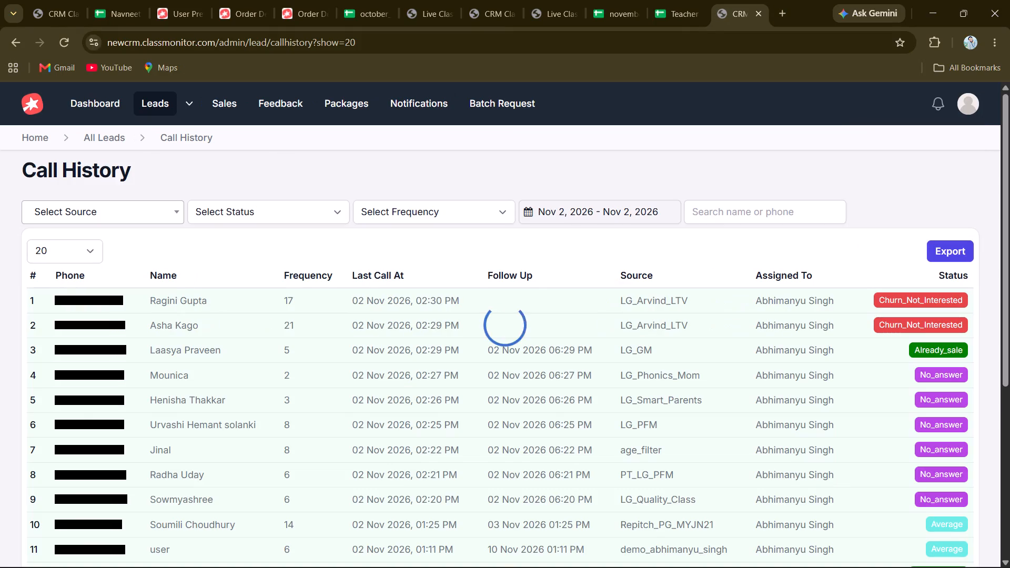
{"action": "scroll", "coordinate": [507, 347], "scroll_direction": "down", "scroll_amount": 6}
{"action": "scroll", "coordinate": [507, 347], "scroll_direction": "up", "scroll_amount": 3}
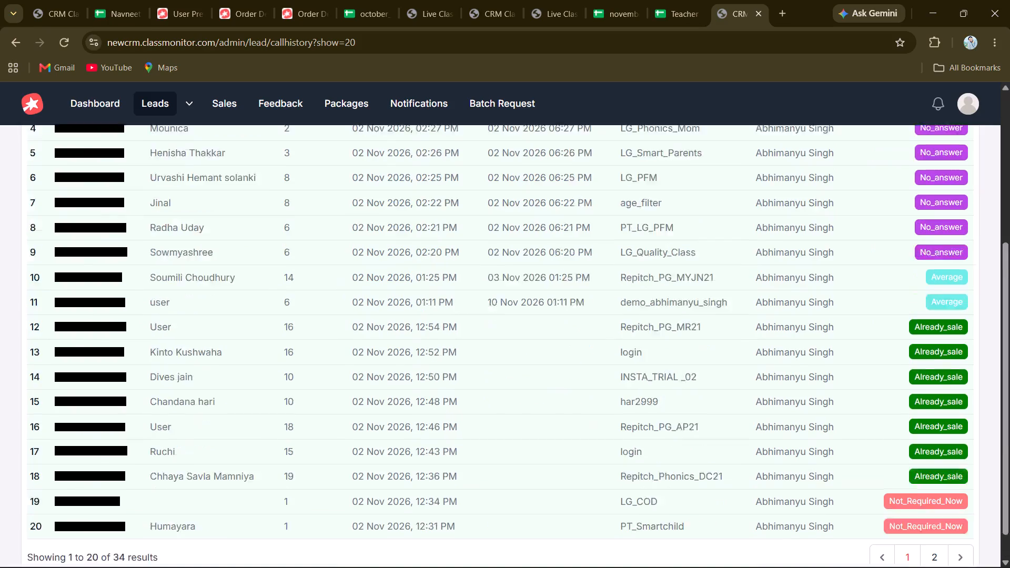
{"action": "scroll", "coordinate": [507, 347], "scroll_direction": "up", "scroll_amount": 3}
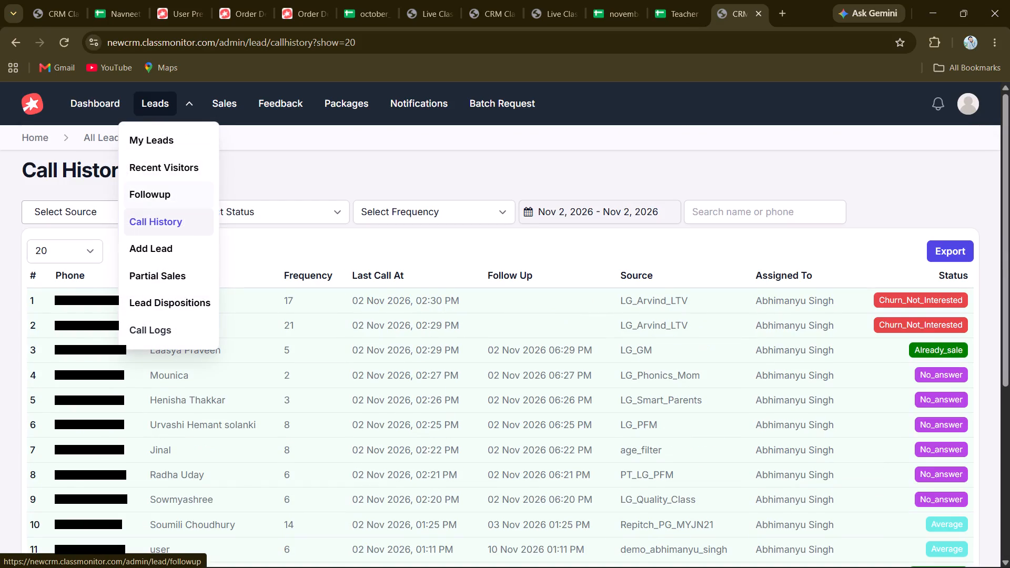
{"action": "left_click", "coordinate": [143, 191]}
{"action": "scroll", "coordinate": [537, 394], "scroll_direction": "down", "scroll_amount": 10}
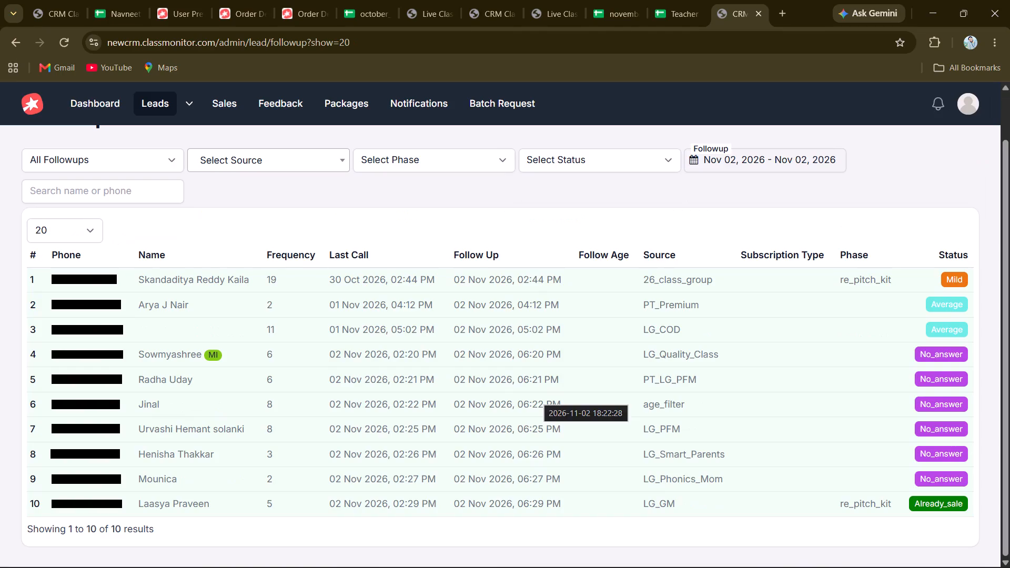
Open the Average lead from the PT_Premium source, review its details and history, and start a call to the lead.
{"action": "left_click", "coordinate": [395, 302]}
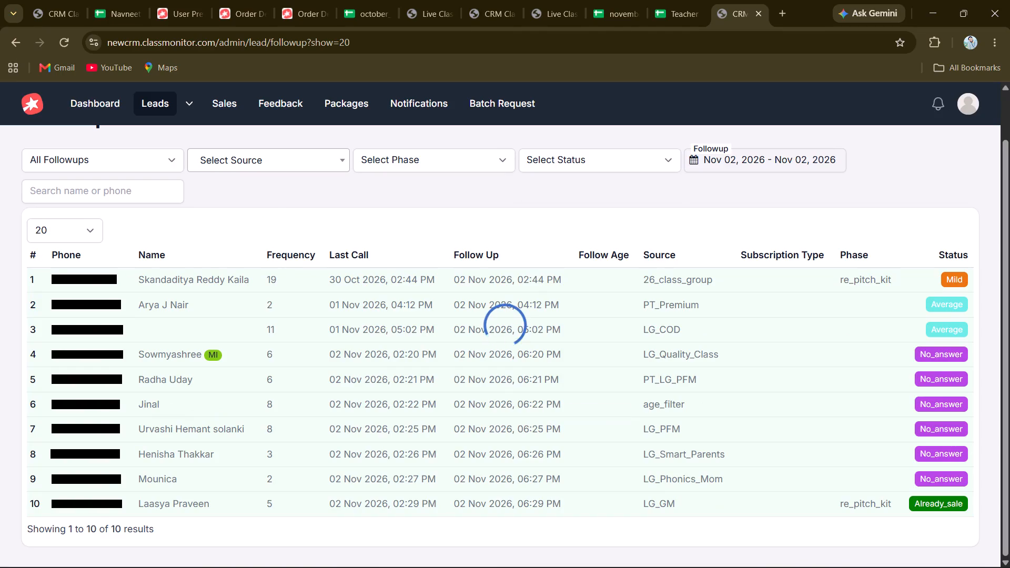
{"action": "scroll", "coordinate": [395, 302], "scroll_direction": "down", "scroll_amount": 6}
{"action": "scroll", "coordinate": [486, 325], "scroll_direction": "down", "scroll_amount": 4}
{"action": "scroll", "coordinate": [486, 325], "scroll_direction": "up", "scroll_amount": 11}
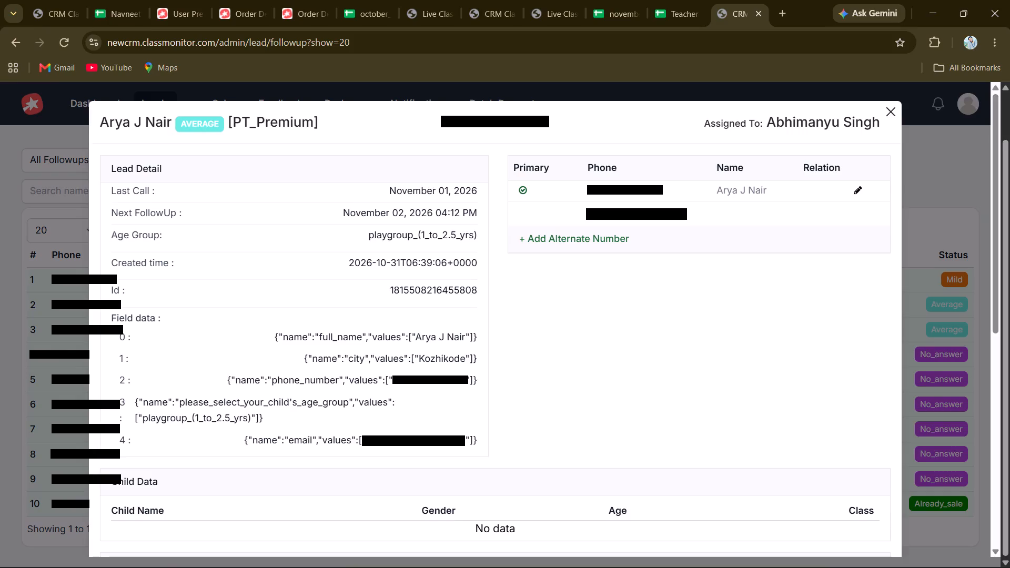
{"action": "scroll", "coordinate": [486, 325], "scroll_direction": "down", "scroll_amount": 4}
{"action": "left_click", "coordinate": [651, 529]}
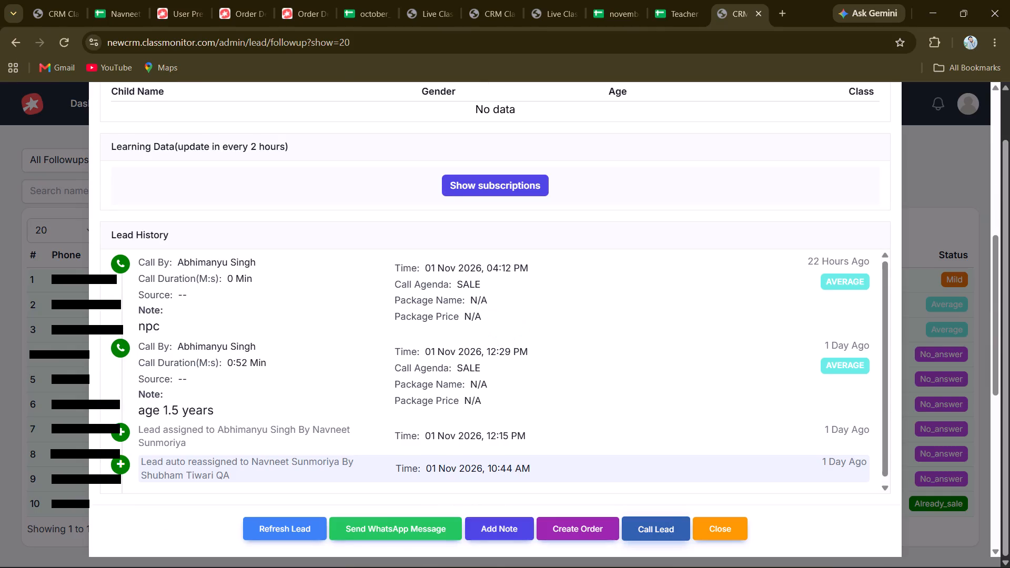
Fill in the PT_Premium lead's call log with status AVERAGE, next follow-up In 4 Hour and the note "npc".
{"action": "scroll", "coordinate": [651, 529], "scroll_direction": "down", "scroll_amount": 9}
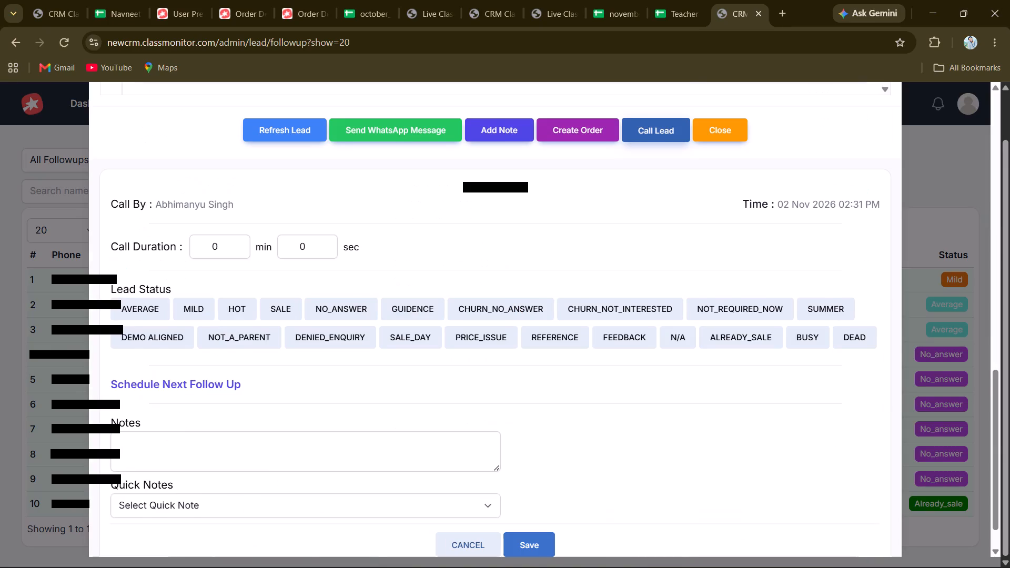
{"action": "left_click", "coordinate": [146, 267]}
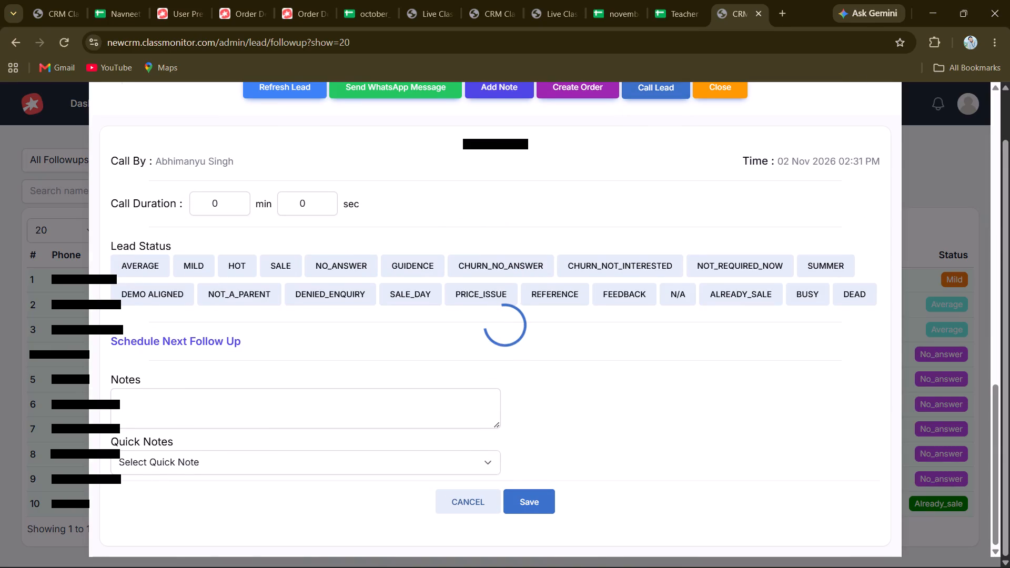
{"action": "left_click", "coordinate": [193, 342]}
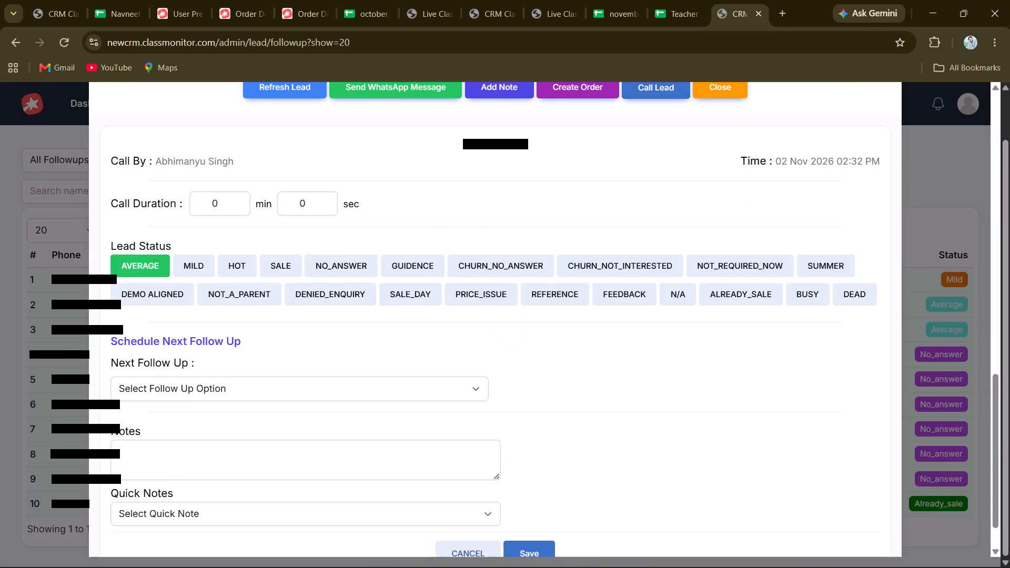
{"action": "left_click", "coordinate": [256, 387]}
{"action": "left_click", "coordinate": [191, 465]}
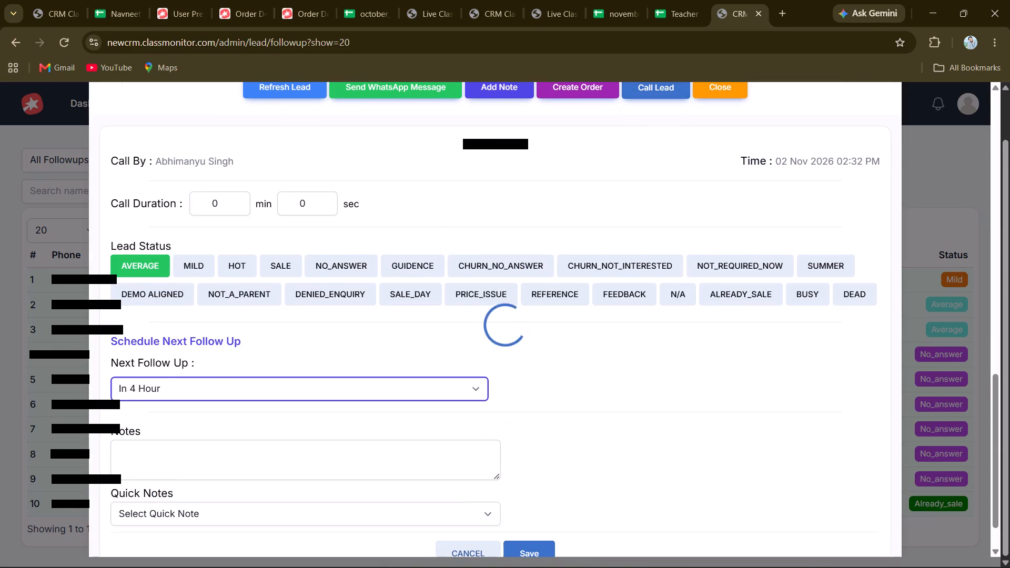
{"action": "left_click", "coordinate": [206, 465]}
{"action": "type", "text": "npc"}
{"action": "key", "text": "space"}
Review the PT_Premium lead's contact and lead details alongside the filled call entry.
{"action": "scroll", "coordinate": [349, 356], "scroll_direction": "up", "scroll_amount": 12}
{"action": "scroll", "coordinate": [349, 356], "scroll_direction": "down", "scroll_amount": 17}
{"action": "scroll", "coordinate": [415, 366], "scroll_direction": "up", "scroll_amount": 11}
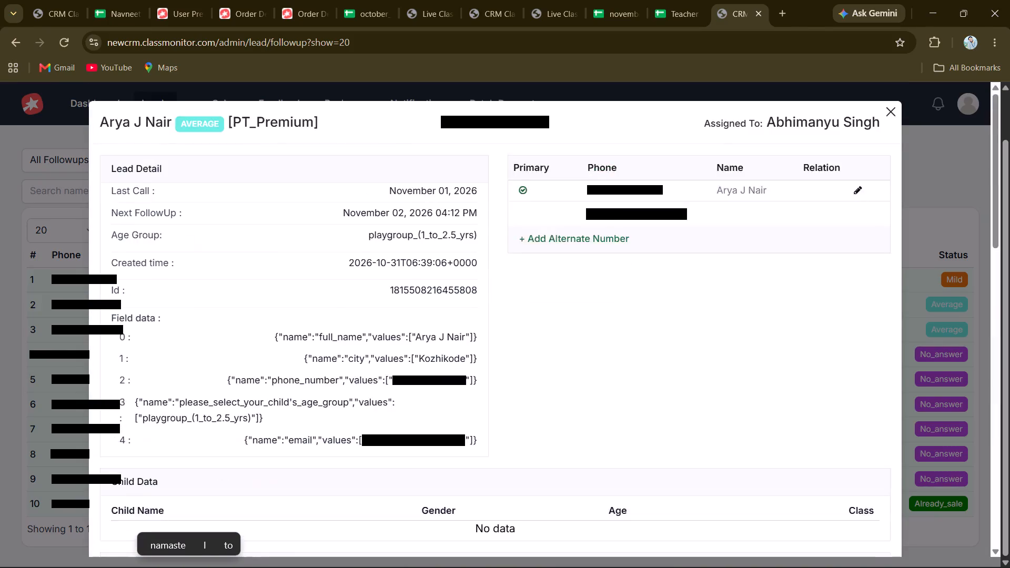
{"action": "scroll", "coordinate": [415, 366], "scroll_direction": "down", "scroll_amount": 13}
{"action": "scroll", "coordinate": [473, 358], "scroll_direction": "up", "scroll_amount": 10}
{"action": "scroll", "coordinate": [473, 358], "scroll_direction": "down", "scroll_amount": 12}
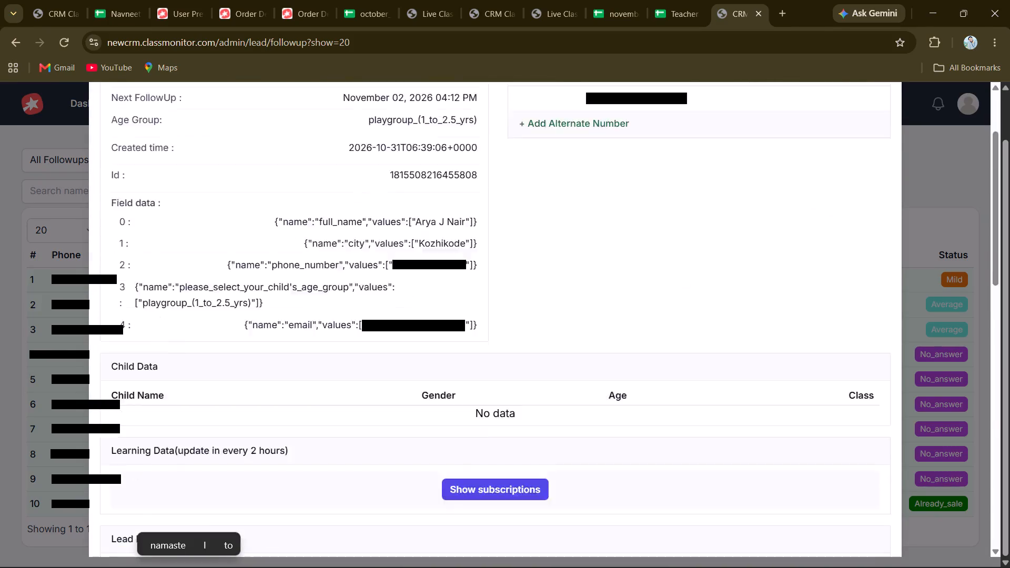
{"action": "scroll", "coordinate": [473, 358], "scroll_direction": "up", "scroll_amount": 13}
{"action": "scroll", "coordinate": [473, 358], "scroll_direction": "down", "scroll_amount": 11}
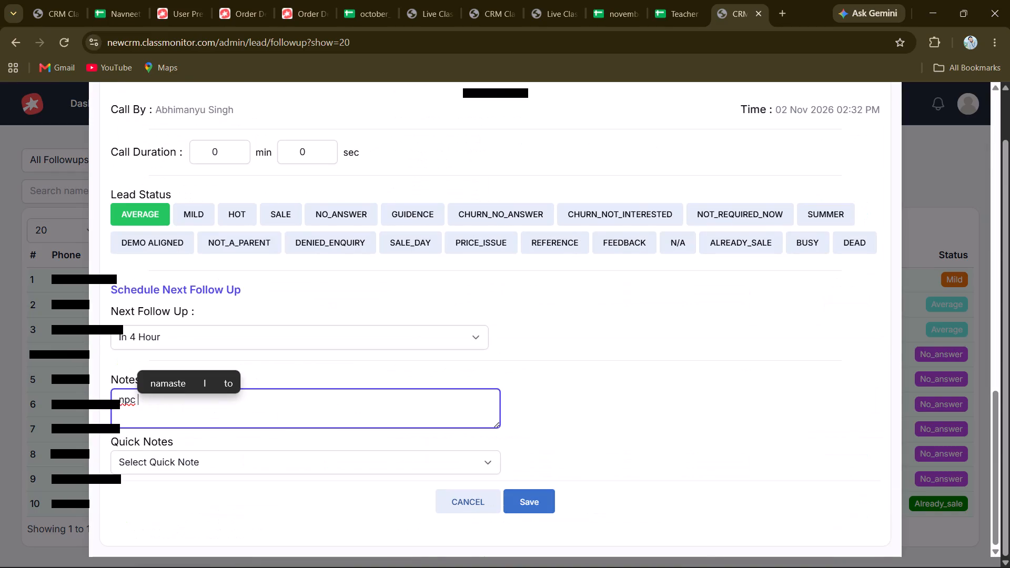
{"action": "scroll", "coordinate": [548, 282], "scroll_direction": "up", "scroll_amount": 6}
{"action": "scroll", "coordinate": [548, 282], "scroll_direction": "down", "scroll_amount": 9}
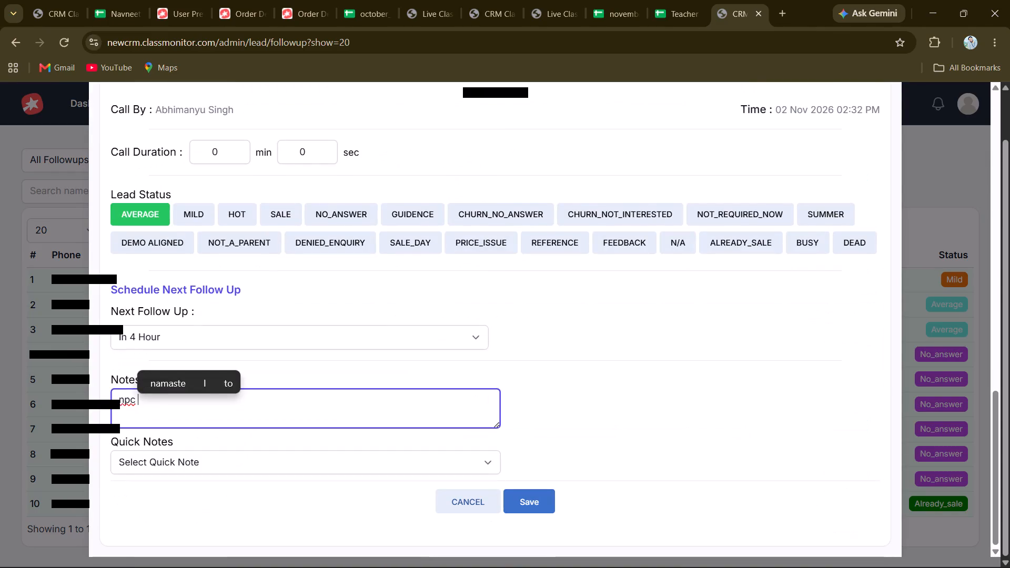
{"action": "scroll", "coordinate": [568, 259], "scroll_direction": "up", "scroll_amount": 12}
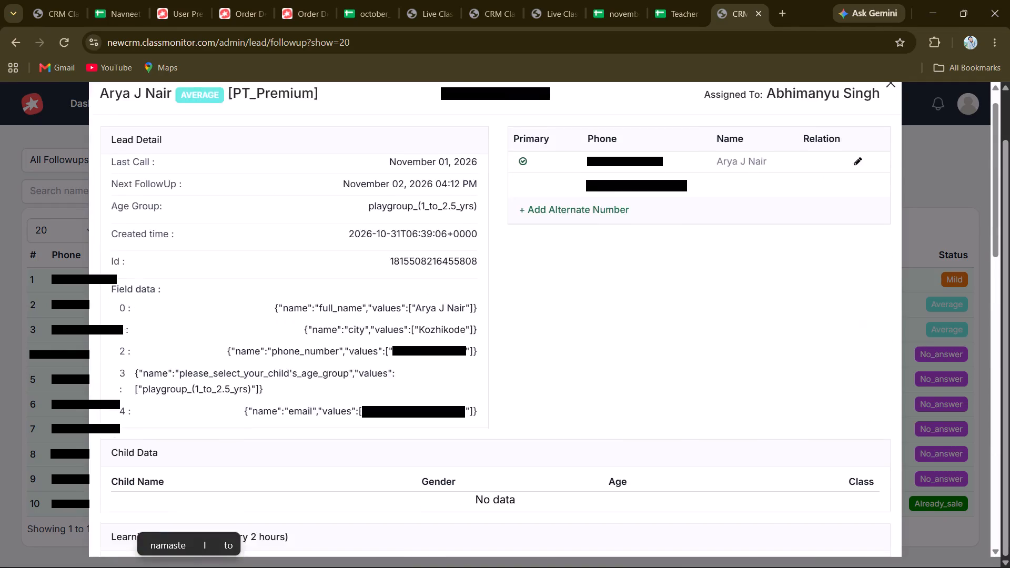
{"action": "scroll", "coordinate": [568, 259], "scroll_direction": "down", "scroll_amount": 8}
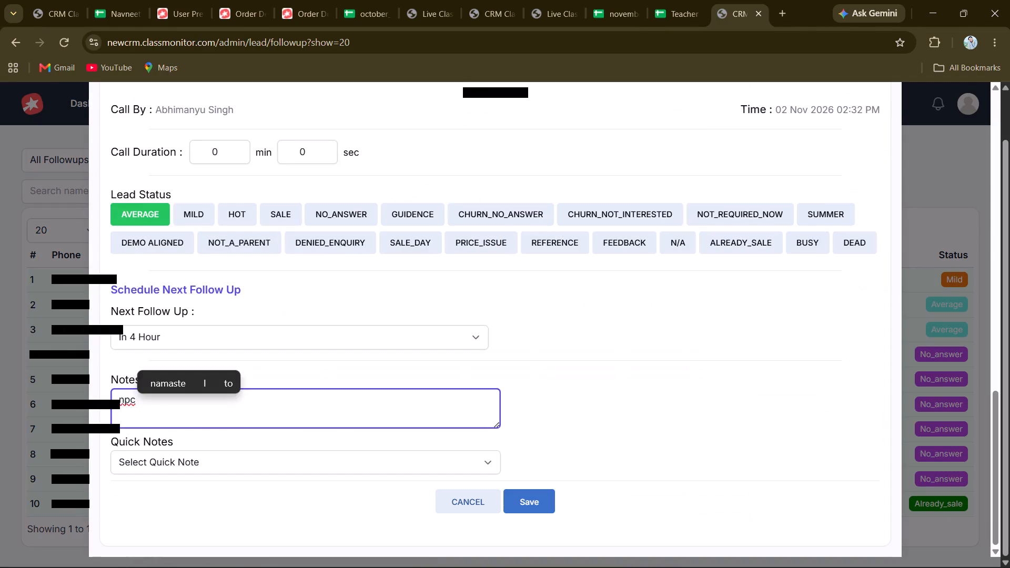
Save the PT_Premium lead's call entry with status AVERAGE and close the lead.
{"action": "left_click", "coordinate": [514, 493]}
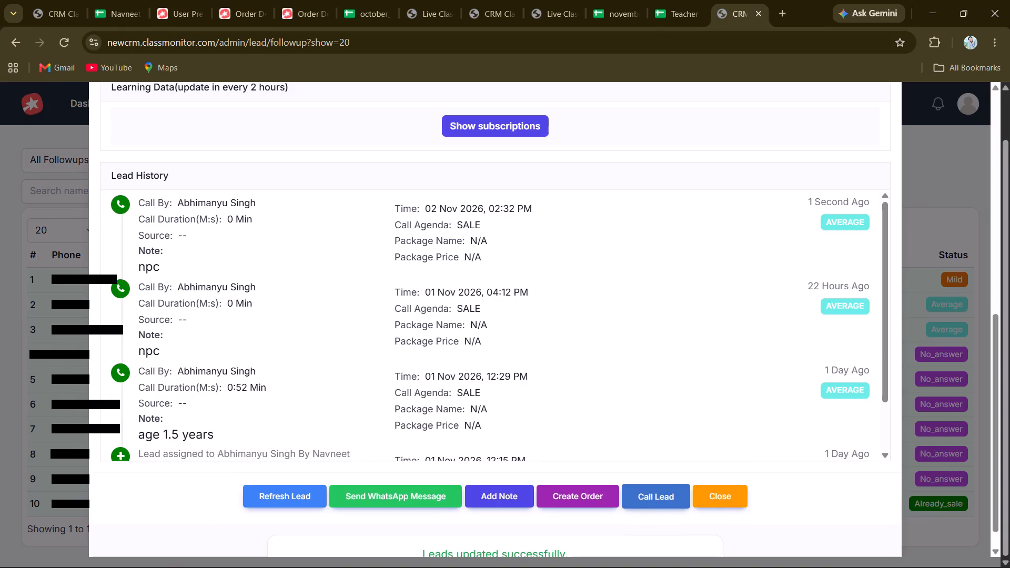
{"action": "left_click", "coordinate": [726, 495]}
Lock the computer.
{"action": "key", "text": "super+k"}
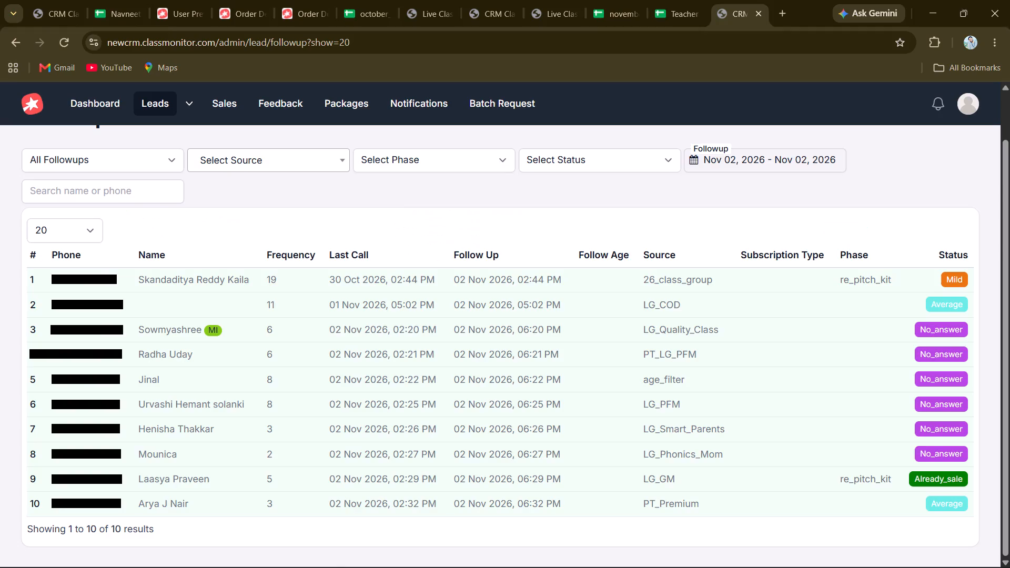
{"action": "key", "text": "super+l"}
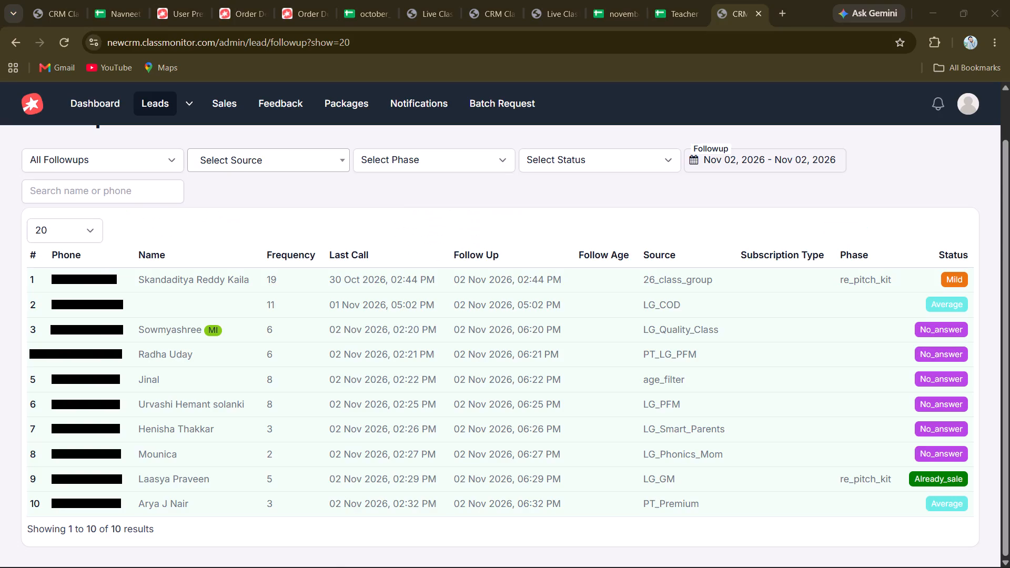
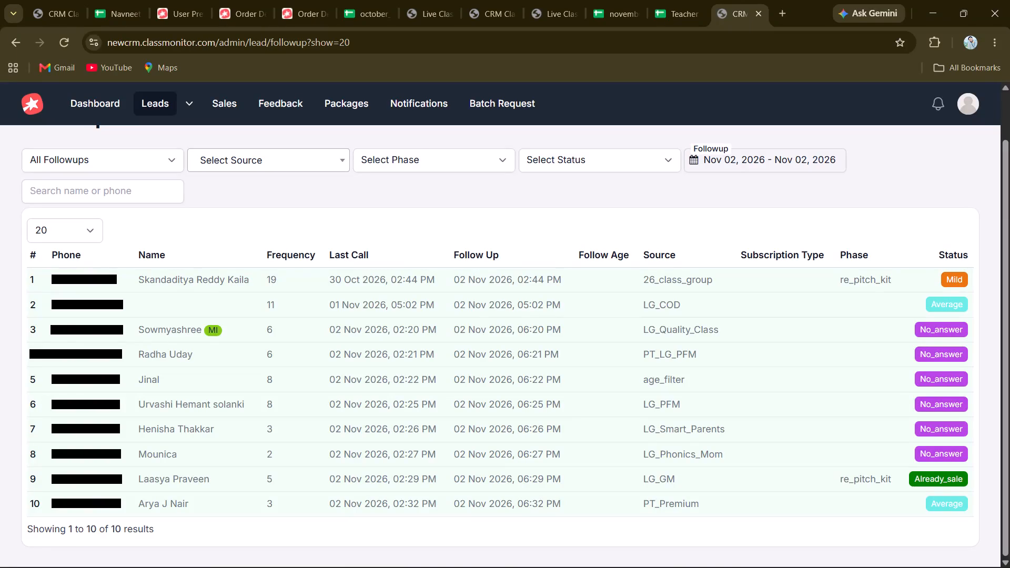
Open the 26_class_group lead due 02:44 PM and enter call status MILD, note "connect on after diwali" and duration 1 min 52 sec.
{"action": "left_click", "coordinate": [391, 275]}
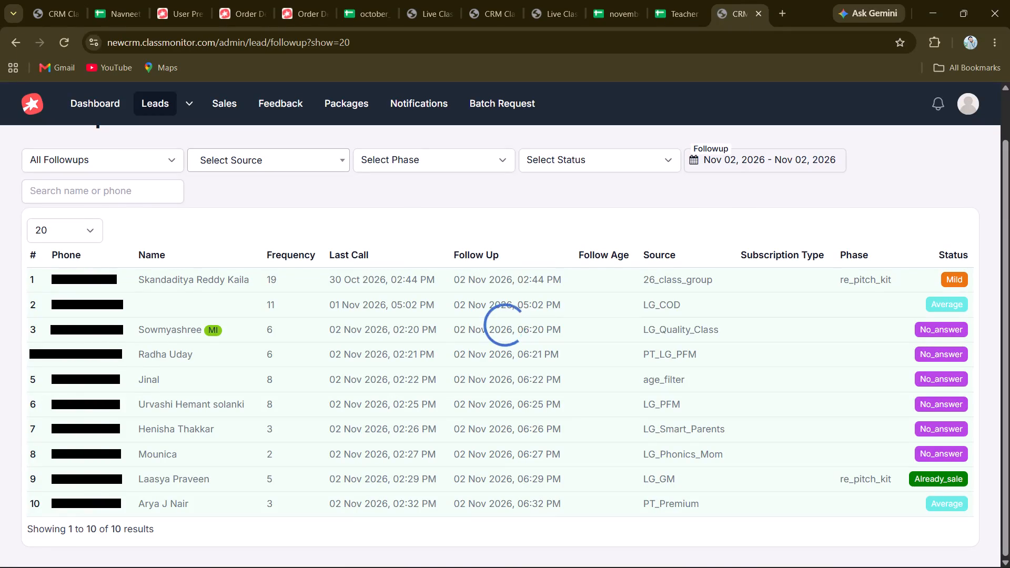
{"action": "scroll", "coordinate": [515, 313], "scroll_direction": "down", "scroll_amount": 8}
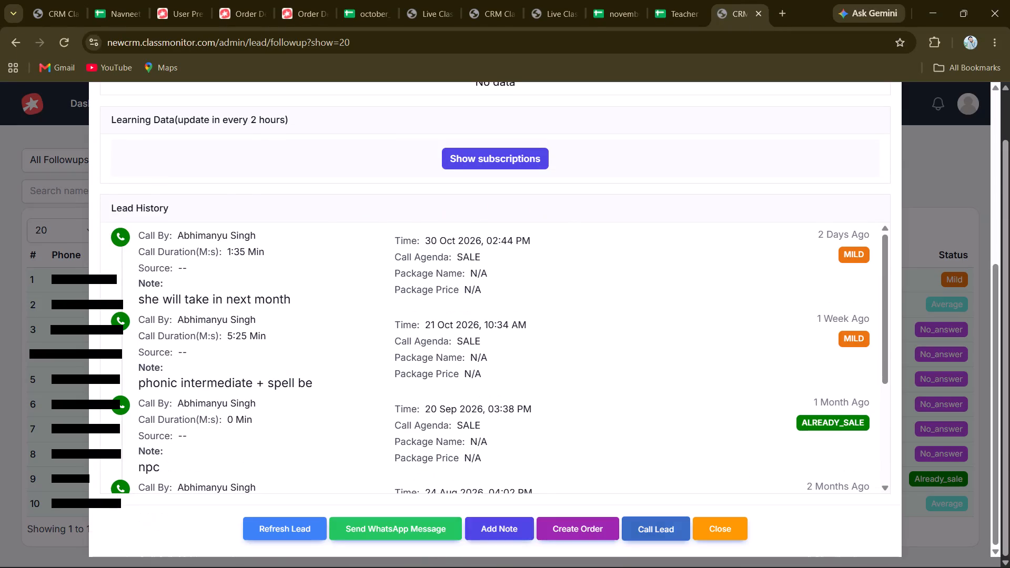
{"action": "left_click", "coordinate": [654, 519]}
{"action": "scroll", "coordinate": [654, 519], "scroll_direction": "down", "scroll_amount": 7}
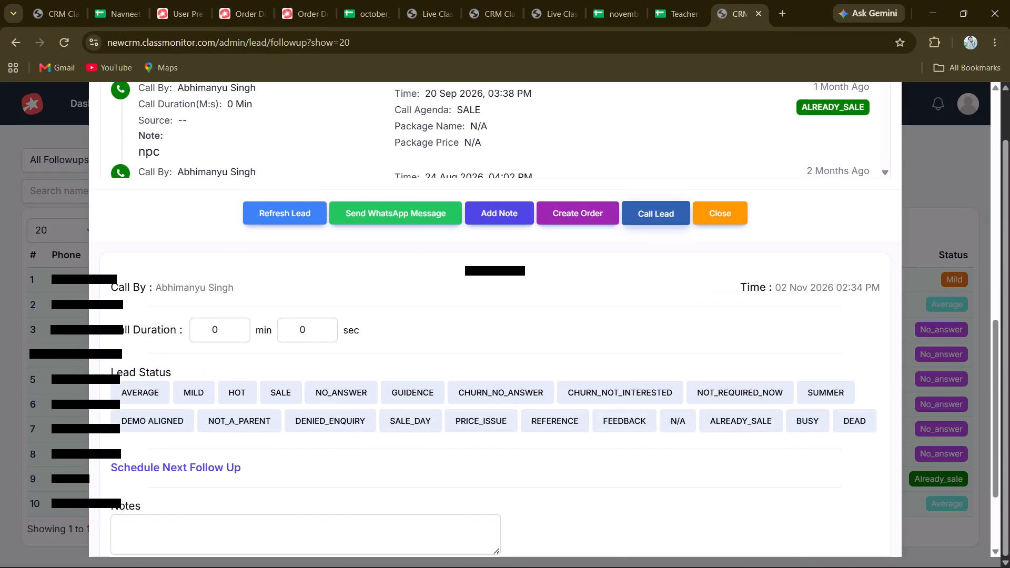
{"action": "left_click", "coordinate": [197, 263]}
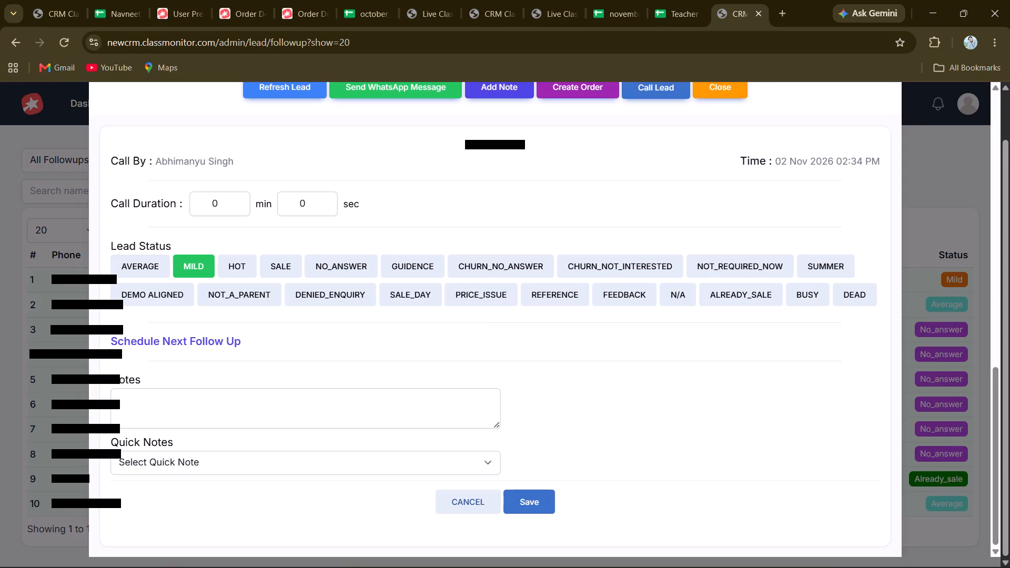
{"action": "left_click", "coordinate": [219, 404]}
{"action": "type", "text": "connect on after diwali"}
{"action": "key", "text": "space"}
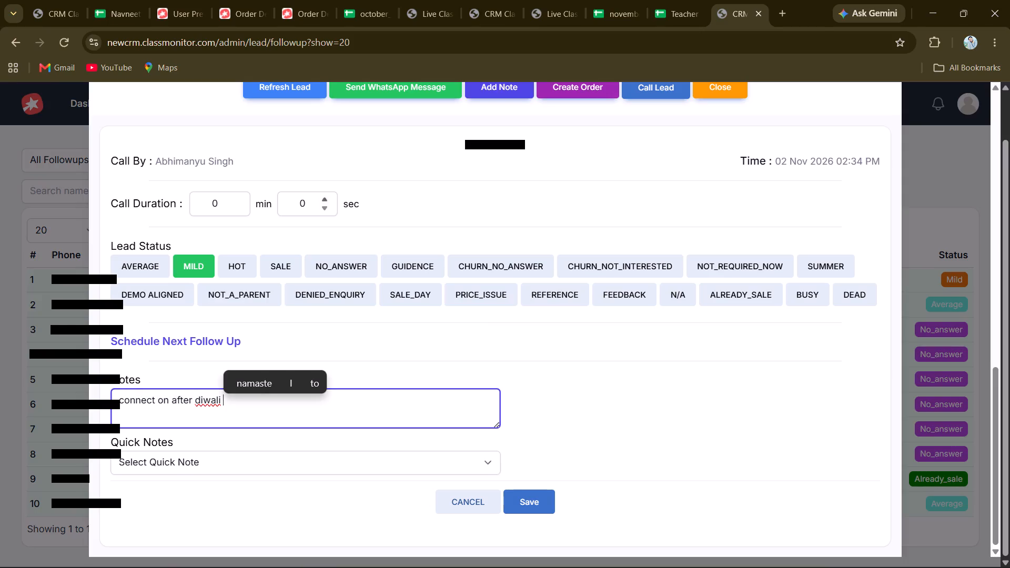
{"action": "left_click", "coordinate": [310, 197]}
{"action": "key", "text": "BackSpace"}
{"action": "type", "text": "52"}
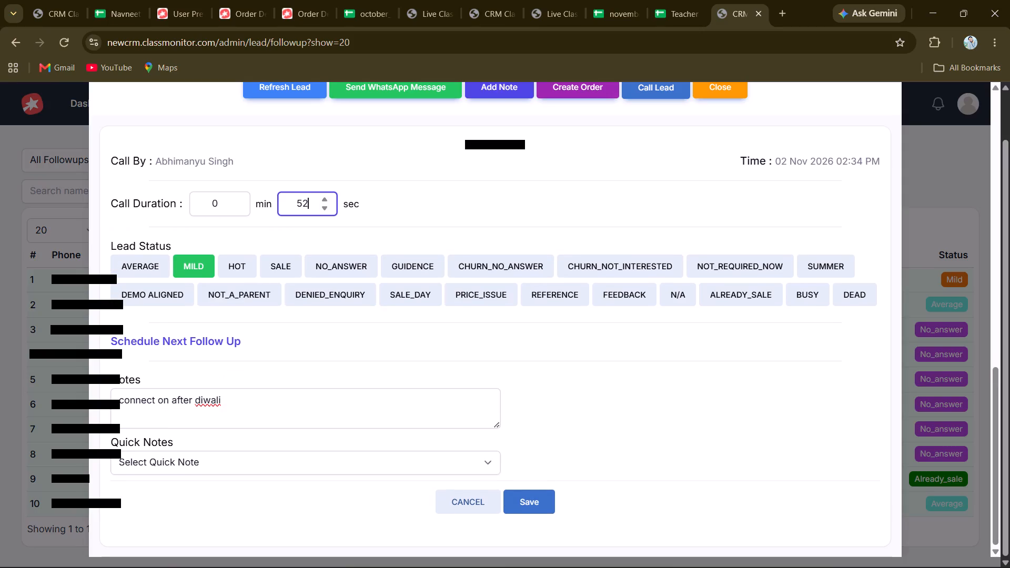
{"action": "left_click", "coordinate": [220, 204]}
{"action": "key", "text": "1"}
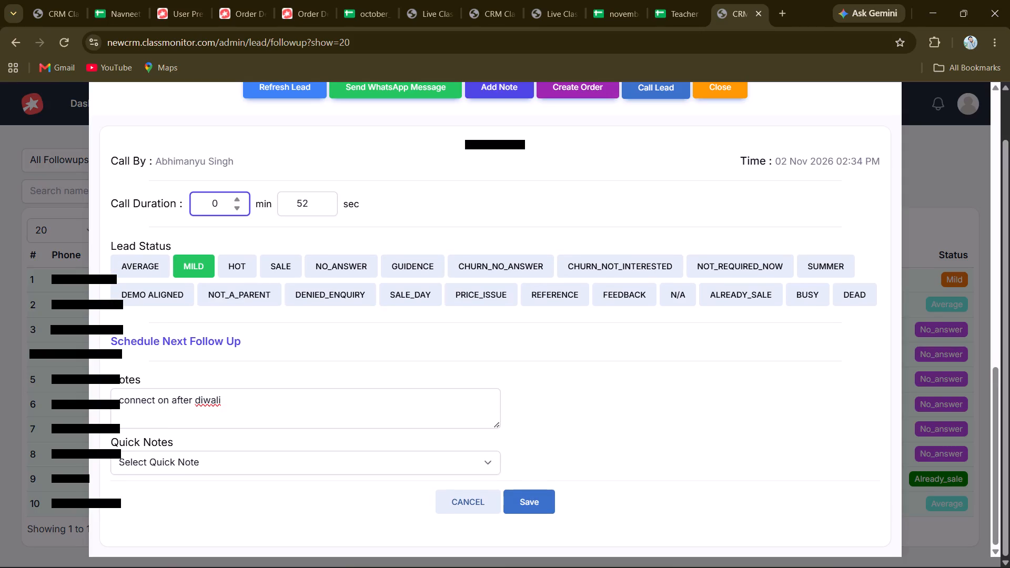
{"action": "left_click", "coordinate": [214, 341]}
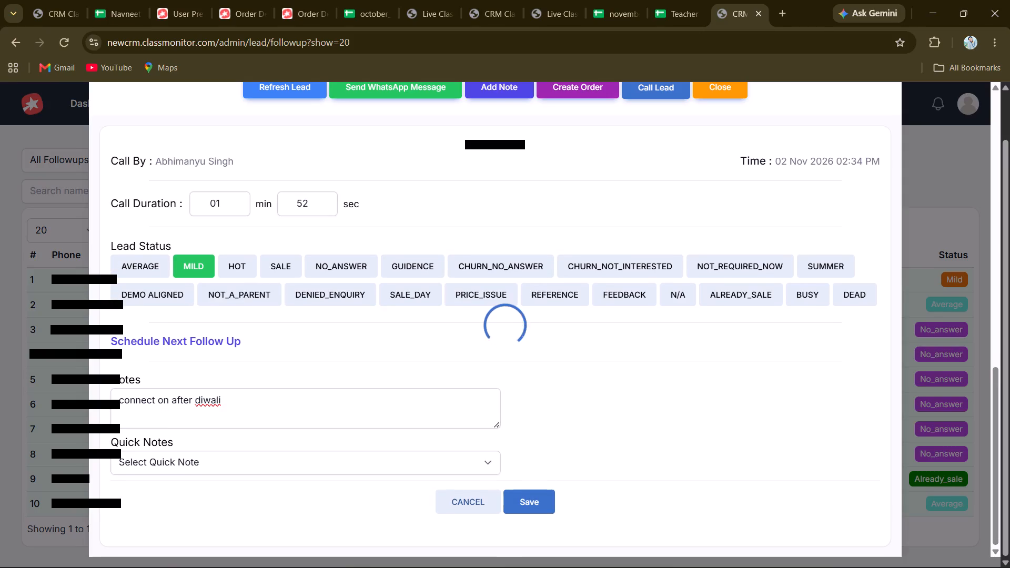
{"action": "left_click", "coordinate": [288, 384]}
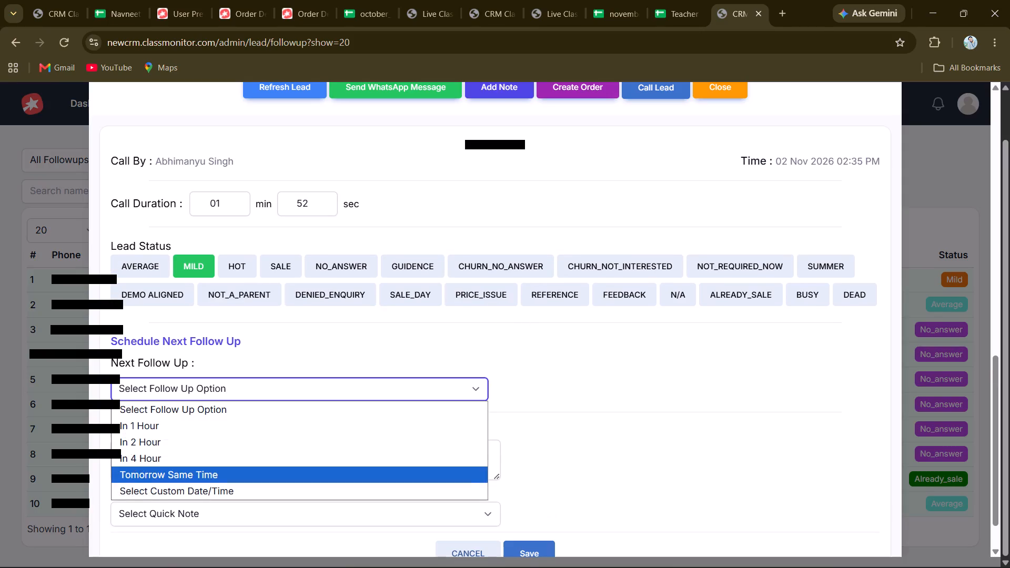
{"action": "left_click", "coordinate": [202, 477]}
{"action": "scroll", "coordinate": [436, 443], "scroll_direction": "down", "scroll_amount": 8}
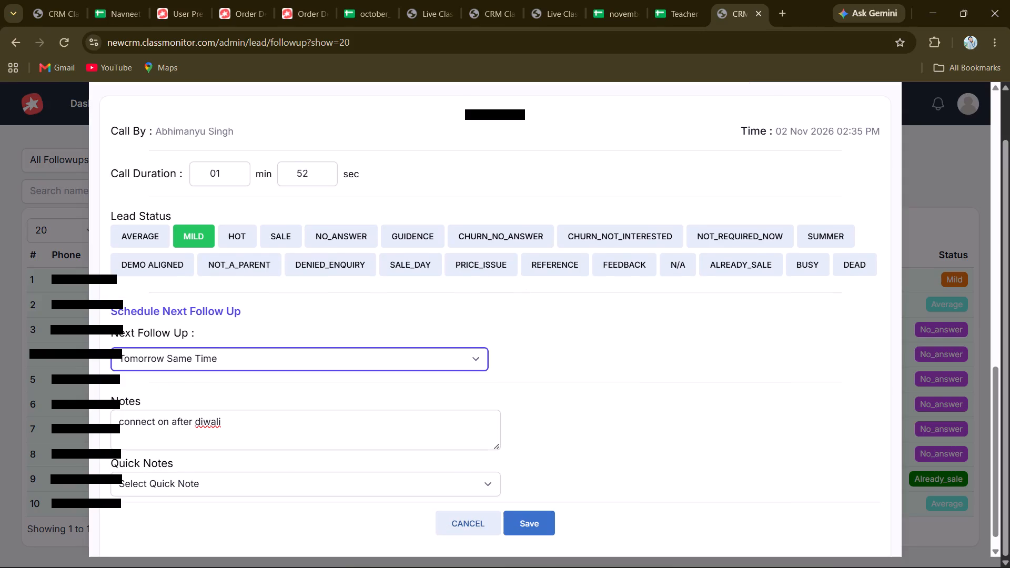
{"action": "left_click", "coordinate": [407, 344]}
{"action": "left_click", "coordinate": [295, 435]}
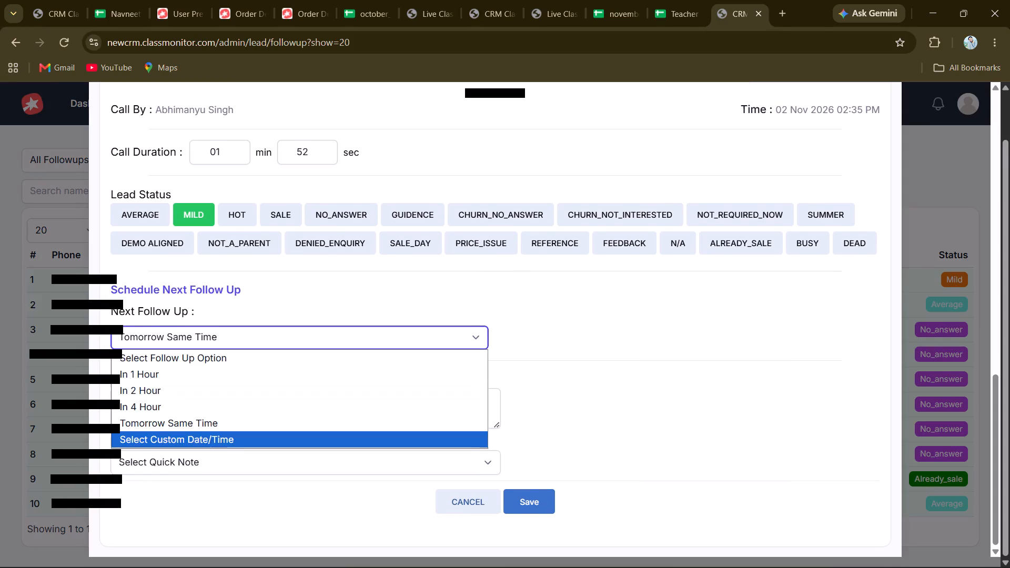
{"action": "left_click", "coordinate": [865, 336]}
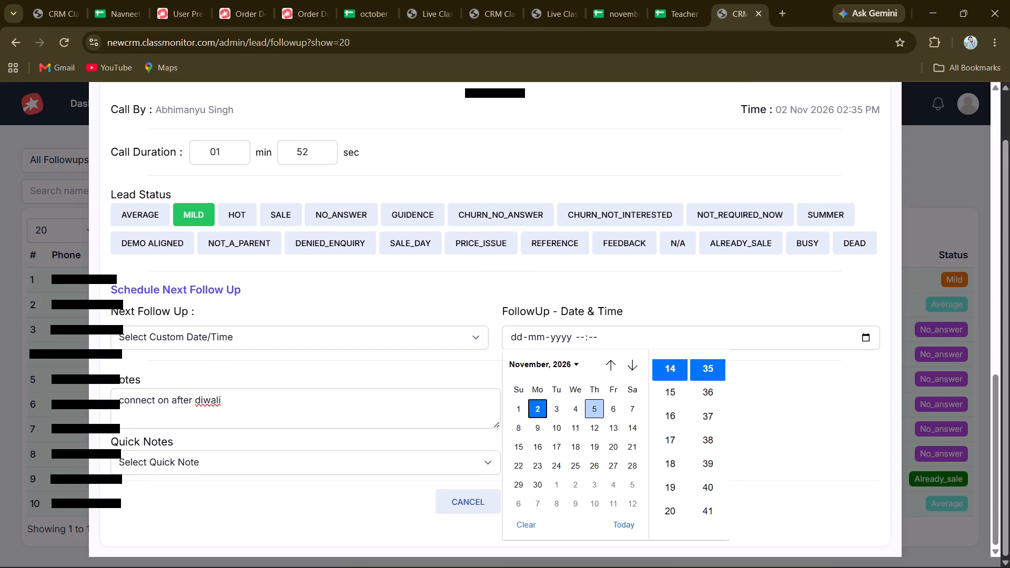
{"action": "left_click", "coordinate": [577, 424]}
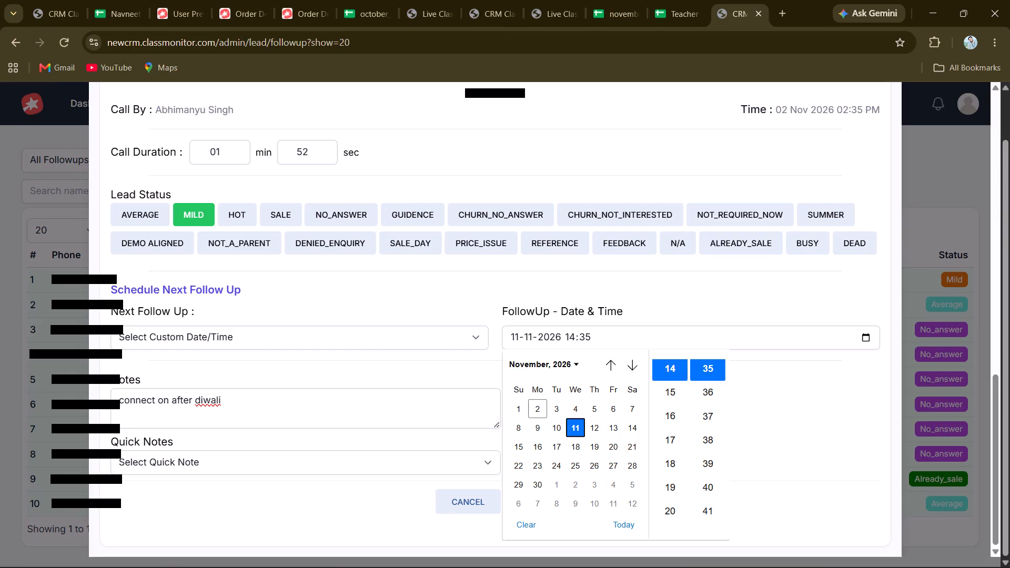
{"action": "left_click", "coordinate": [359, 403]}
{"action": "scroll", "coordinate": [478, 448], "scroll_direction": "down", "scroll_amount": 8}
{"action": "left_click", "coordinate": [524, 496]}
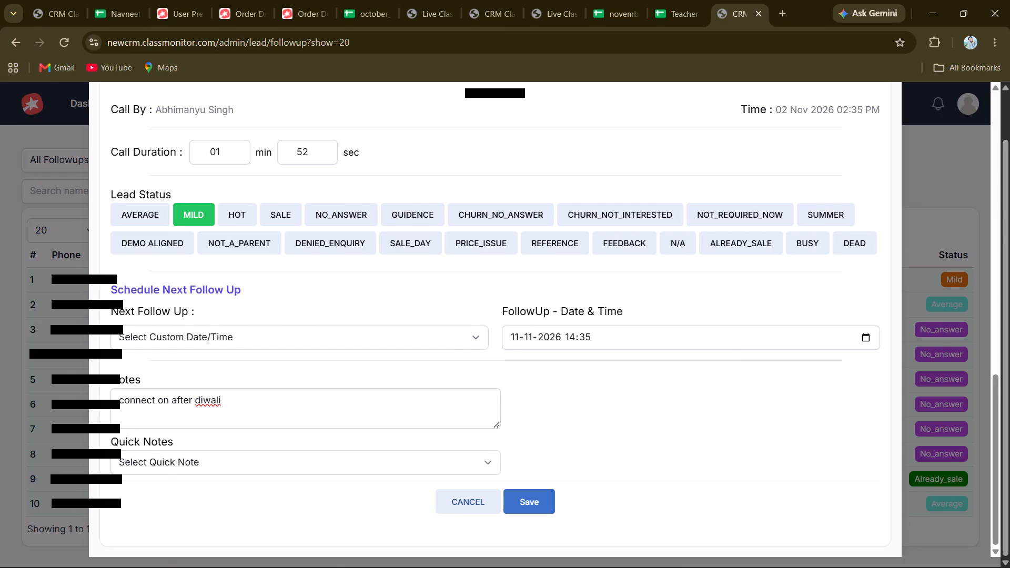
{"action": "left_click", "coordinate": [713, 474]}
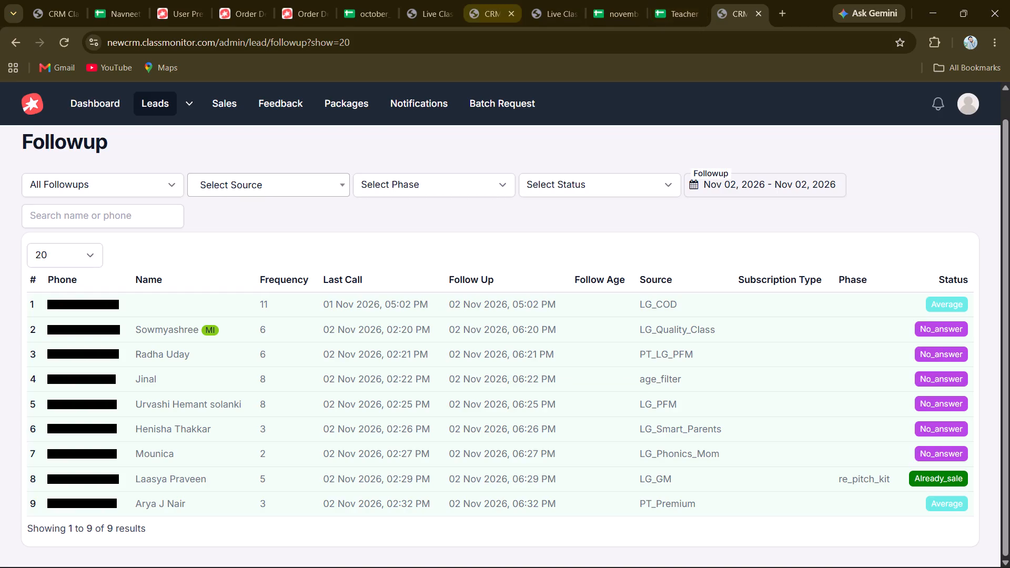
Switch to the call history page and review the open lead's form answers, child data and lead history.
{"action": "left_click", "coordinate": [43, 1]}
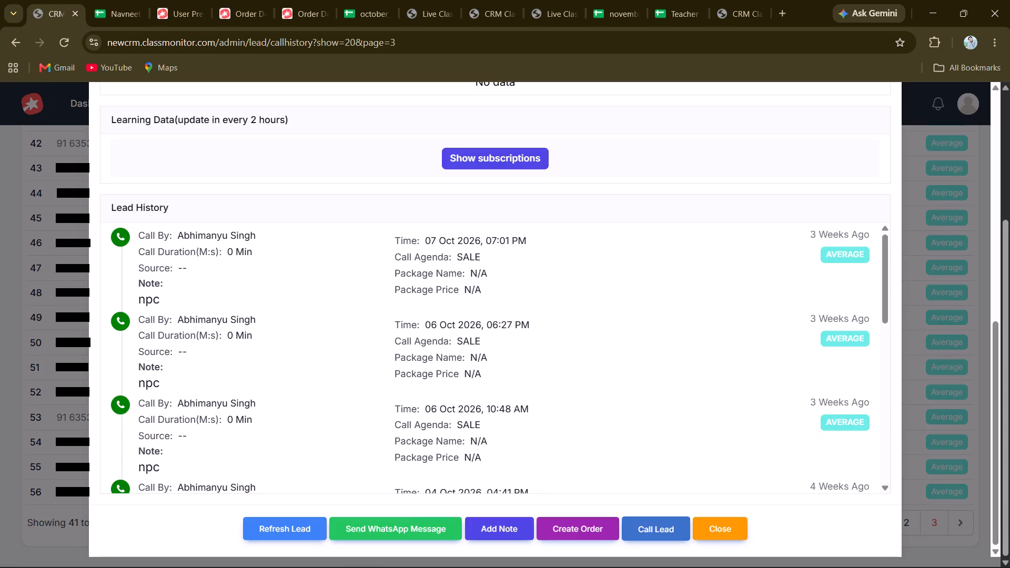
{"action": "scroll", "coordinate": [451, 258], "scroll_direction": "up", "scroll_amount": 9}
{"action": "scroll", "coordinate": [451, 258], "scroll_direction": "down", "scroll_amount": 10}
{"action": "scroll", "coordinate": [513, 287], "scroll_direction": "down", "scroll_amount": 10}
{"action": "scroll", "coordinate": [513, 287], "scroll_direction": "up", "scroll_amount": 18}
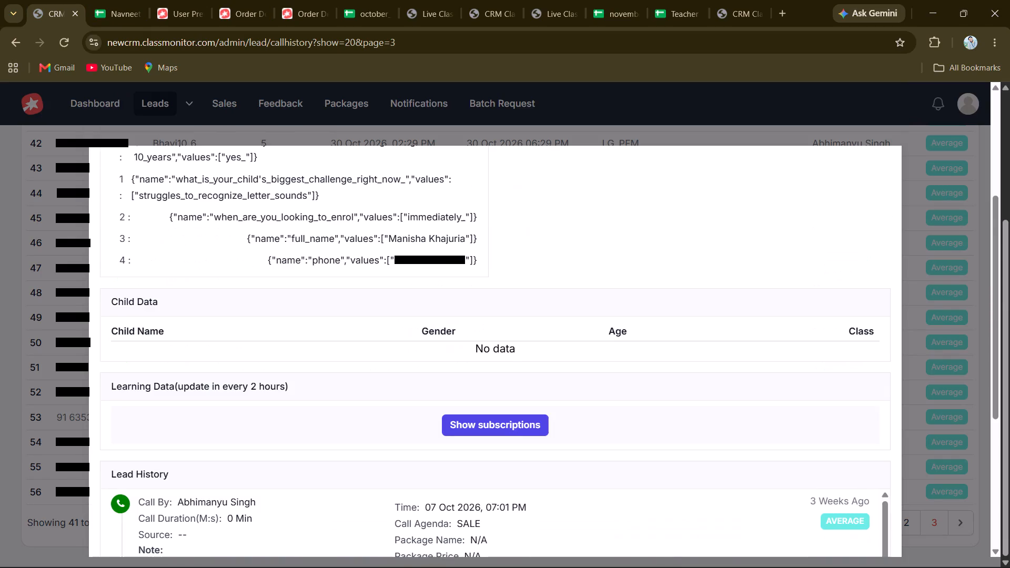
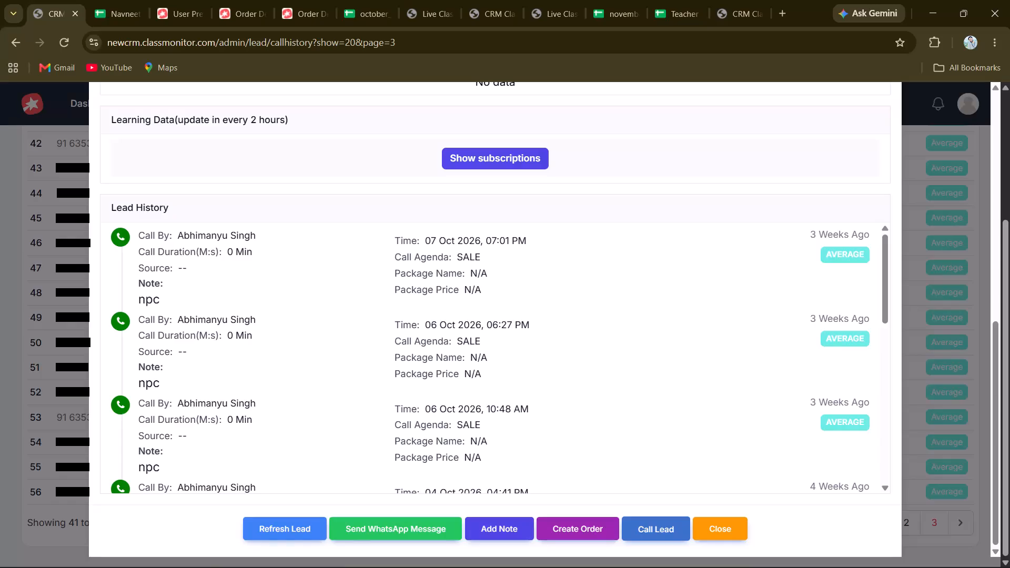
Start a call entry for the open lead and enter lead status AVERAGE with the note "npc".
{"action": "left_click", "coordinate": [657, 524]}
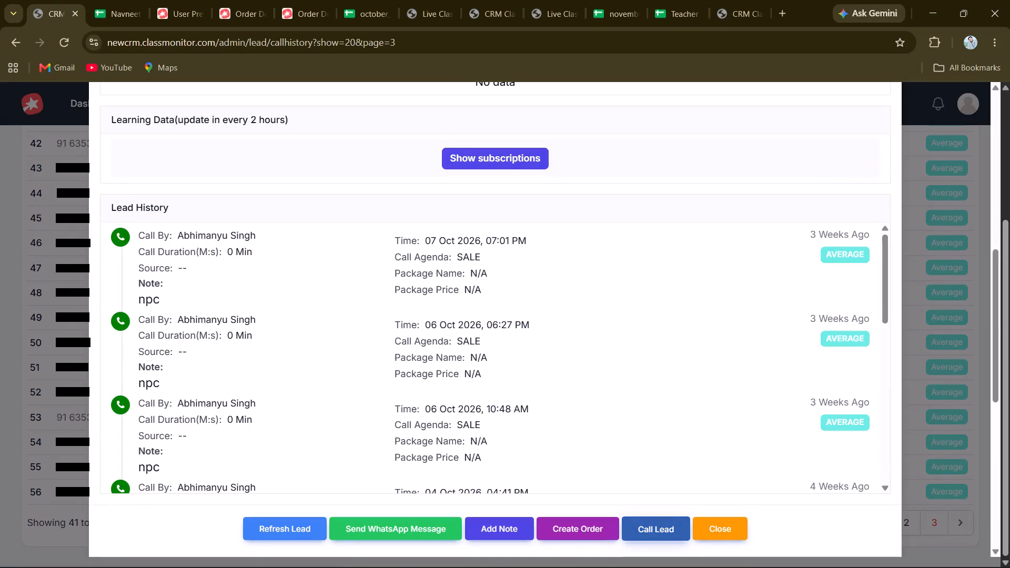
{"action": "scroll", "coordinate": [657, 524], "scroll_direction": "down", "scroll_amount": 11}
{"action": "left_click", "coordinate": [145, 261]}
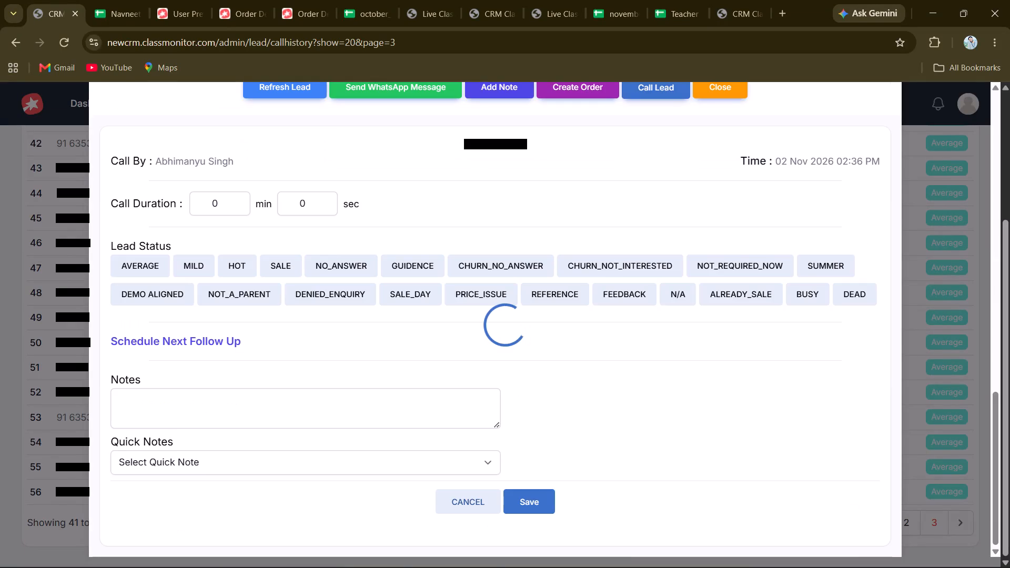
{"action": "left_click", "coordinate": [226, 408]}
{"action": "type", "text": "npc"}
{"action": "key", "text": "space"}
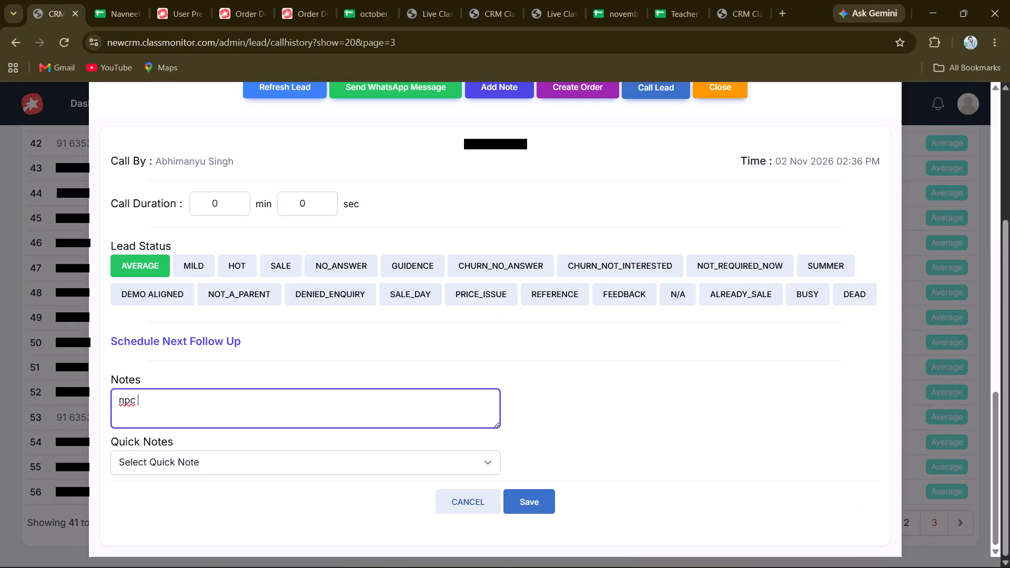
{"action": "left_click", "coordinate": [182, 342]}
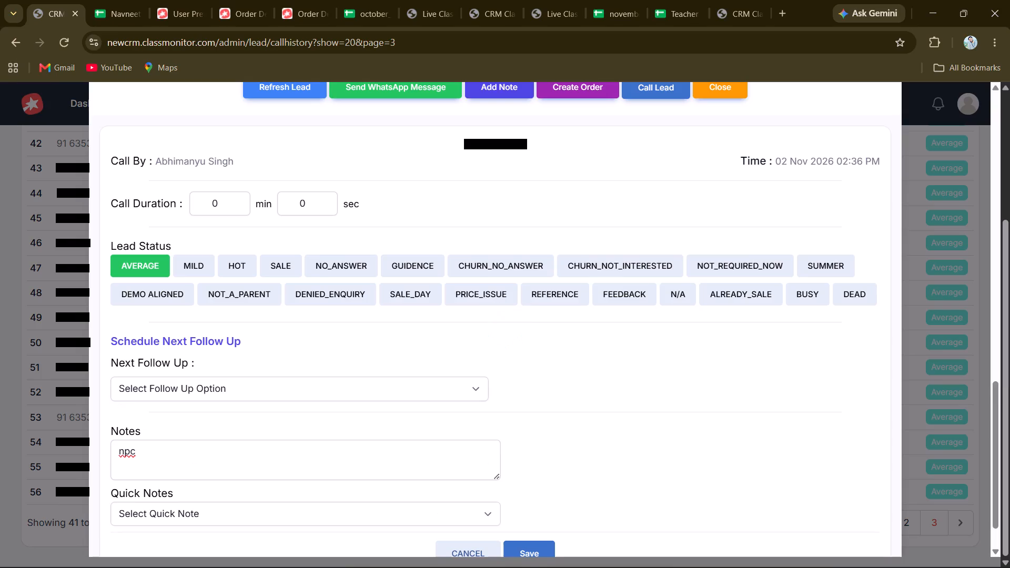
{"action": "left_click", "coordinate": [332, 394]}
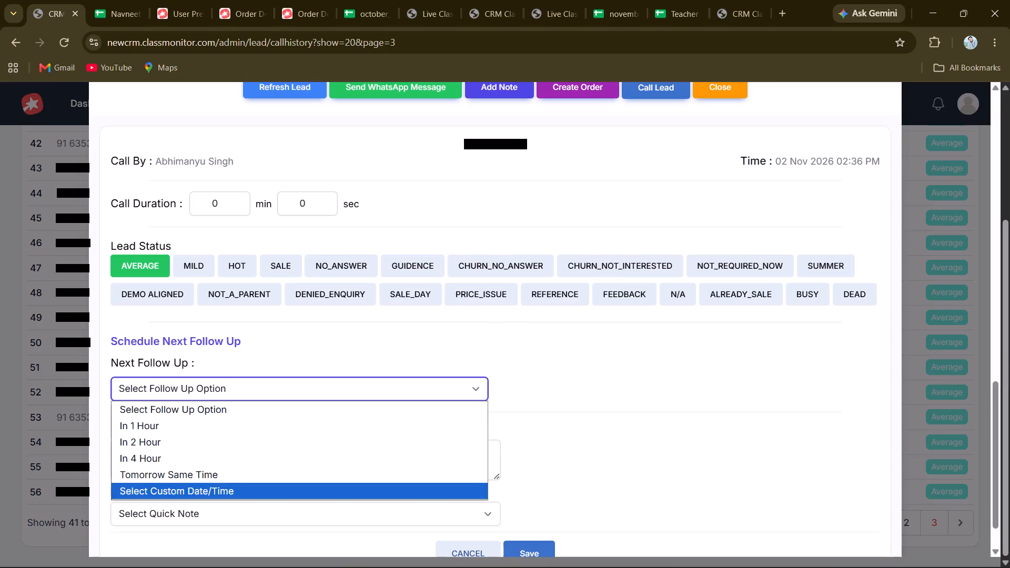
{"action": "left_click", "coordinate": [235, 490]}
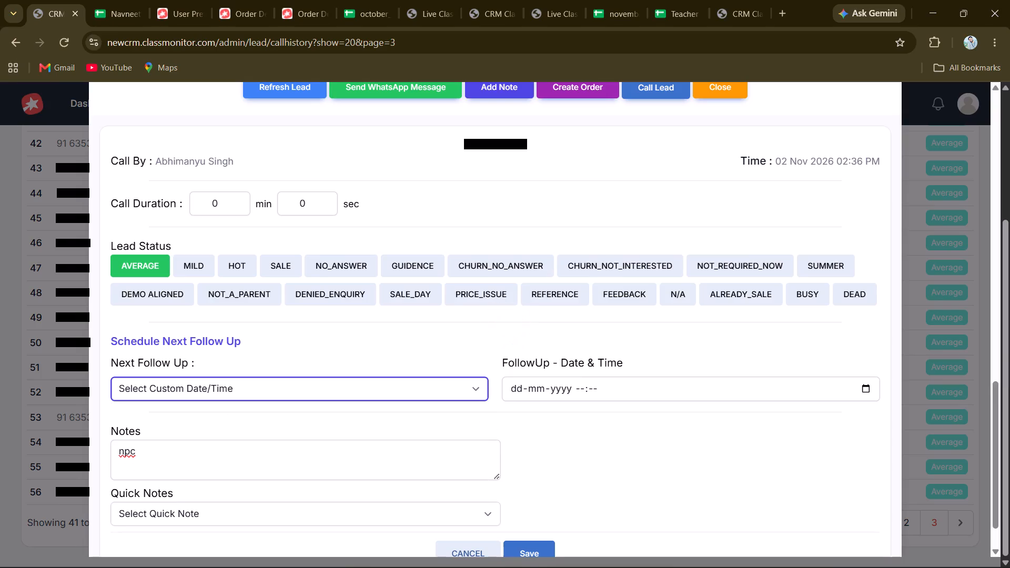
{"action": "left_click", "coordinate": [865, 389]}
{"action": "left_click", "coordinate": [601, 268]}
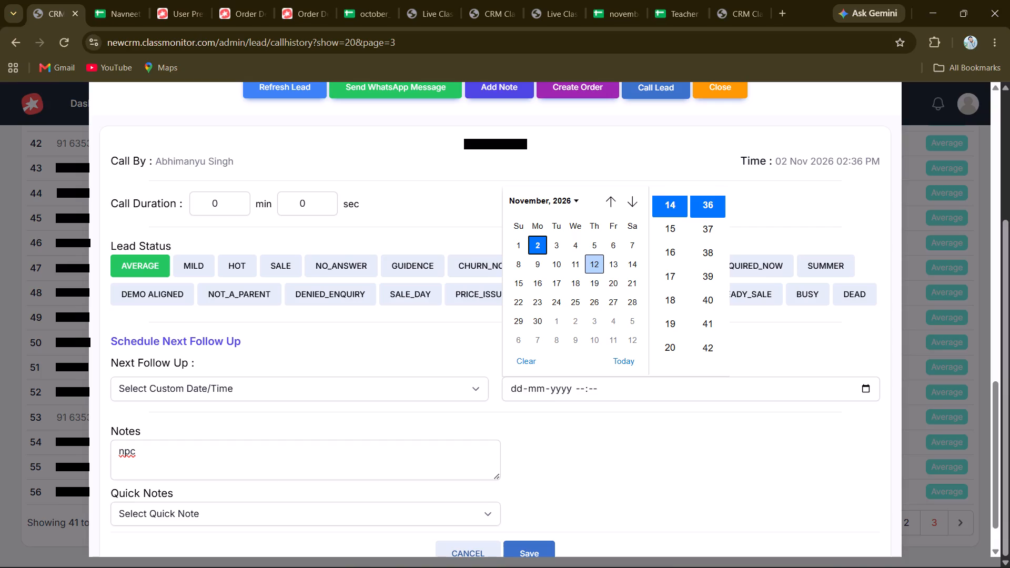
{"action": "left_click", "coordinate": [355, 462]}
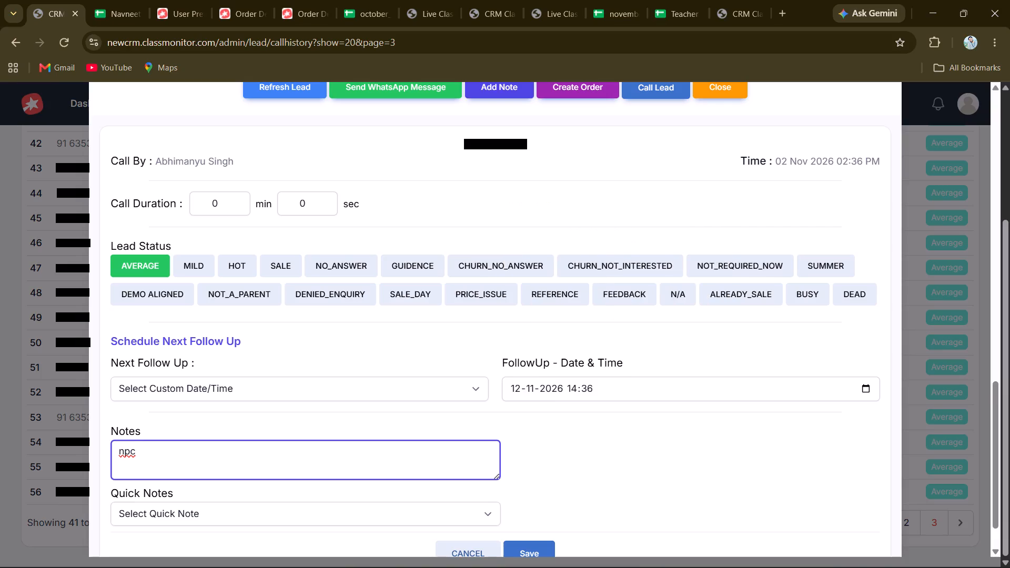
{"action": "scroll", "coordinate": [355, 462], "scroll_direction": "down", "scroll_amount": 8}
{"action": "left_click", "coordinate": [537, 499]}
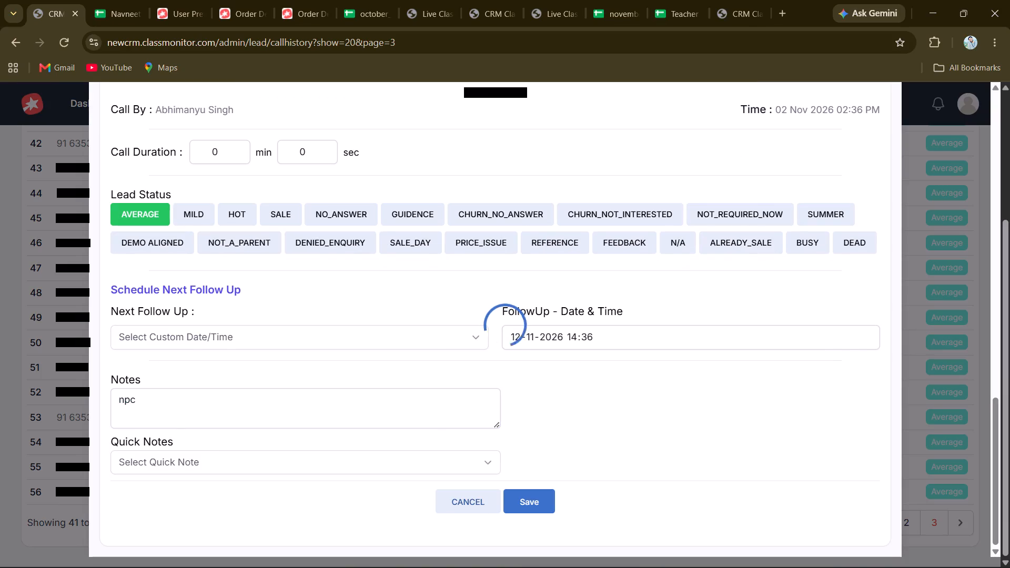
{"action": "left_click", "coordinate": [716, 474]}
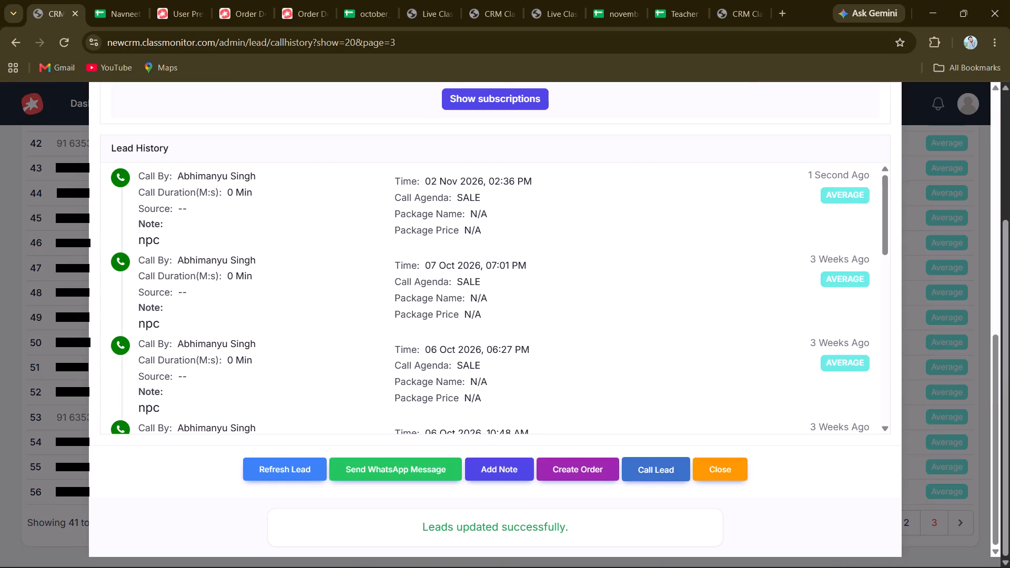
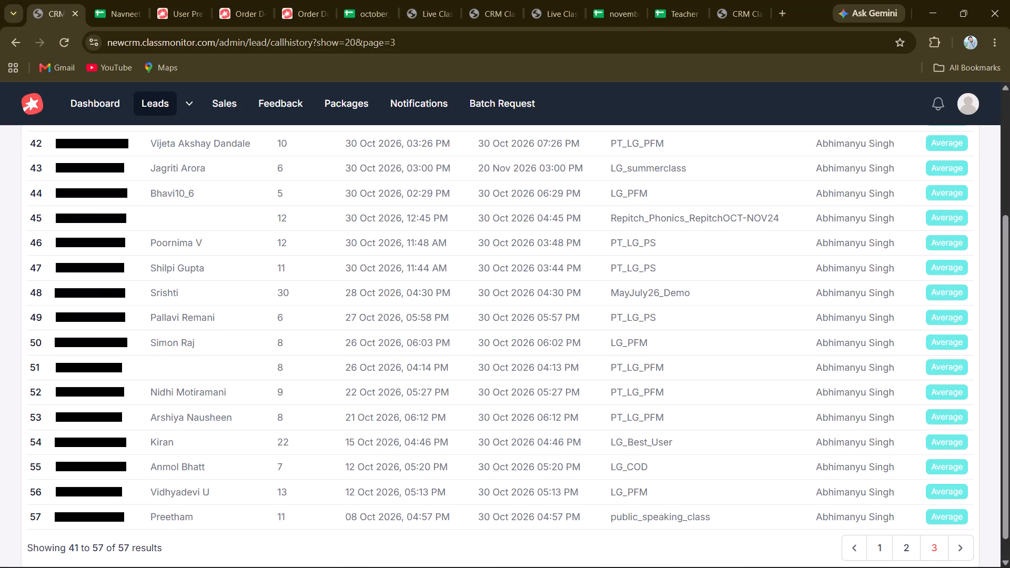
Open the public_speaking_class lead at the end of the call-history list and review its details and past call notes.
{"action": "scroll", "coordinate": [577, 376], "scroll_direction": "up", "scroll_amount": 8}
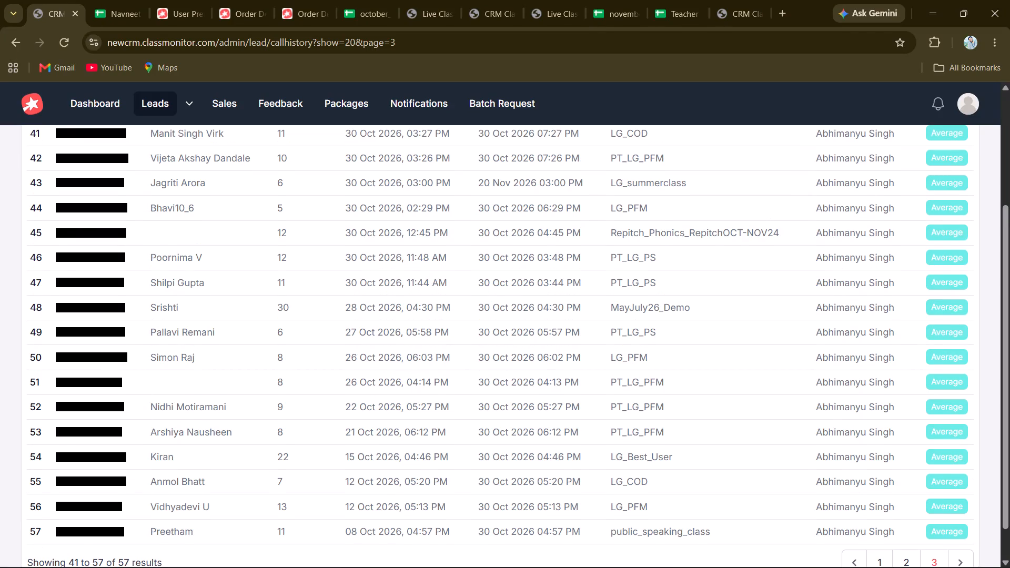
{"action": "scroll", "coordinate": [577, 376], "scroll_direction": "down", "scroll_amount": 7}
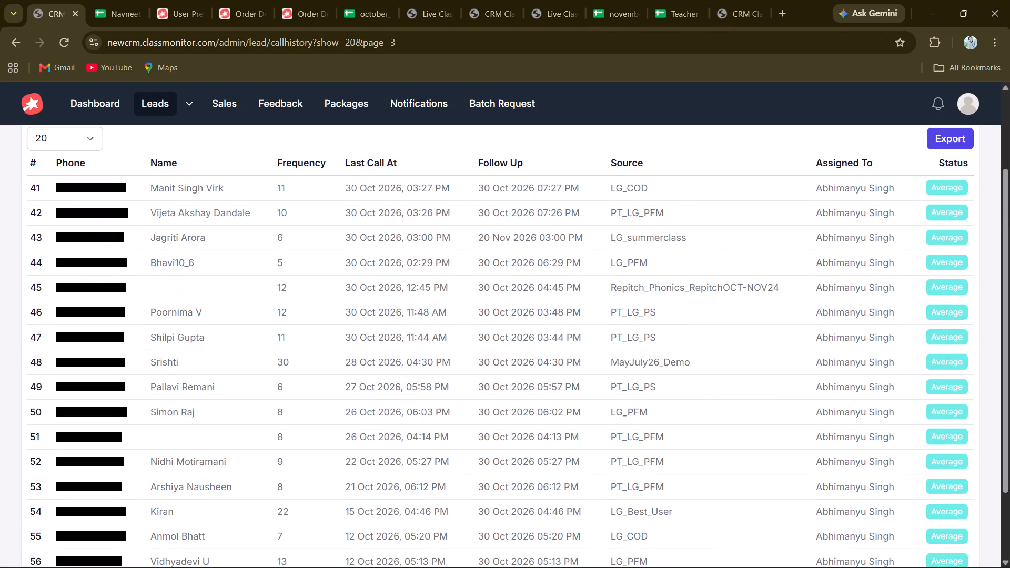
{"action": "left_click", "coordinate": [370, 488]}
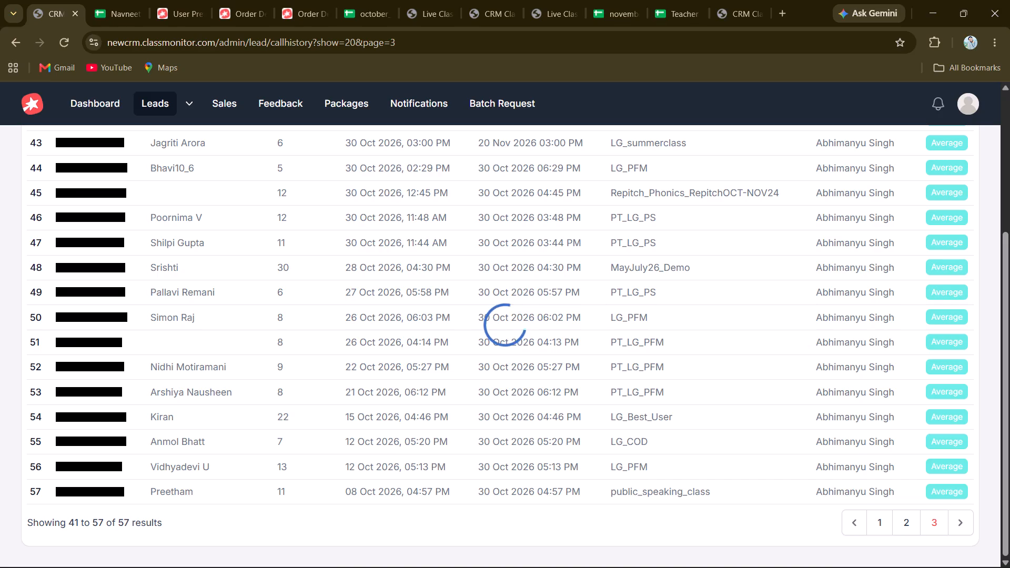
{"action": "scroll", "coordinate": [481, 385], "scroll_direction": "down", "scroll_amount": 11}
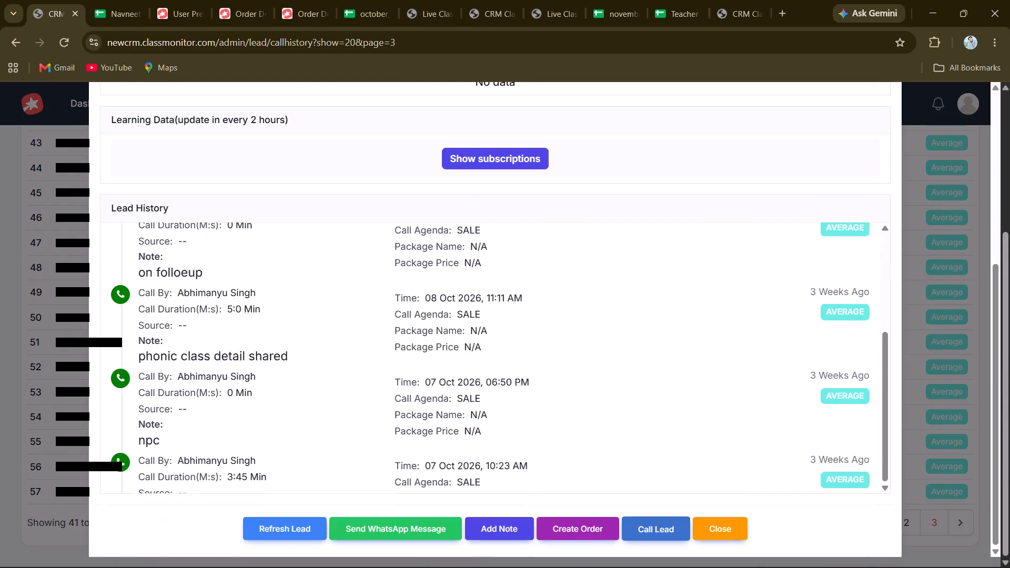
{"action": "scroll", "coordinate": [481, 385], "scroll_direction": "down", "scroll_amount": 9}
{"action": "scroll", "coordinate": [481, 385], "scroll_direction": "up", "scroll_amount": 15}
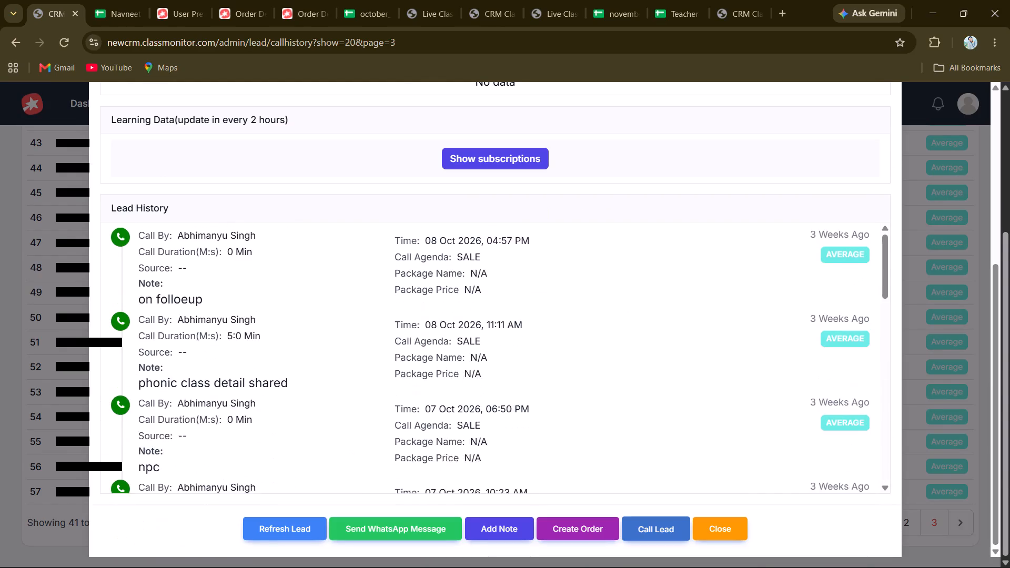
{"action": "scroll", "coordinate": [481, 385], "scroll_direction": "down", "scroll_amount": 8}
{"action": "scroll", "coordinate": [481, 385], "scroll_direction": "up", "scroll_amount": 2}
{"action": "scroll", "coordinate": [481, 385], "scroll_direction": "up", "scroll_amount": 20}
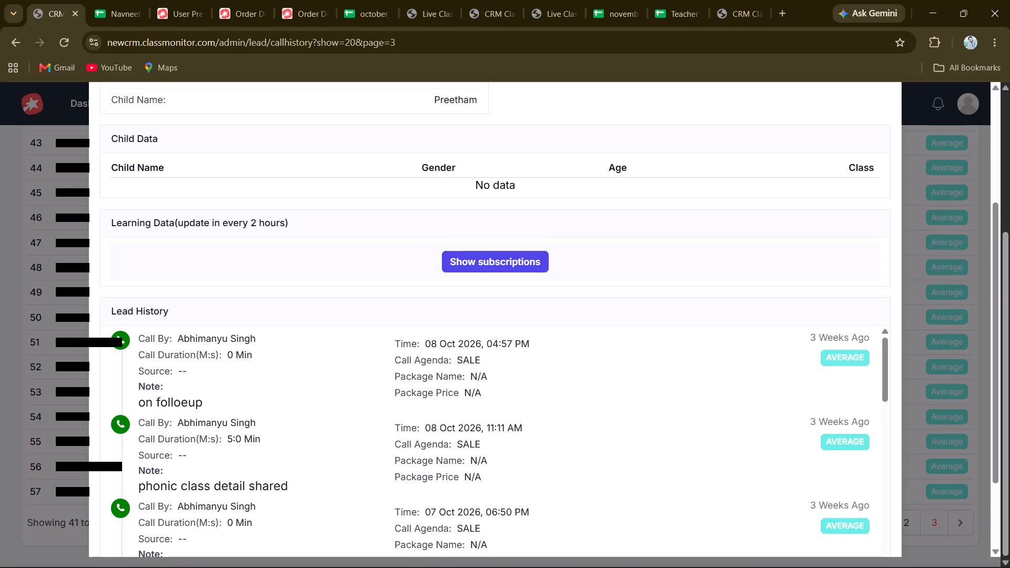
On the ClassMonitor upcoming group batches page, choose the Public Speaking - Level 1 (Group) package and examine its batch schedule.
{"action": "left_click", "coordinate": [161, 0]}
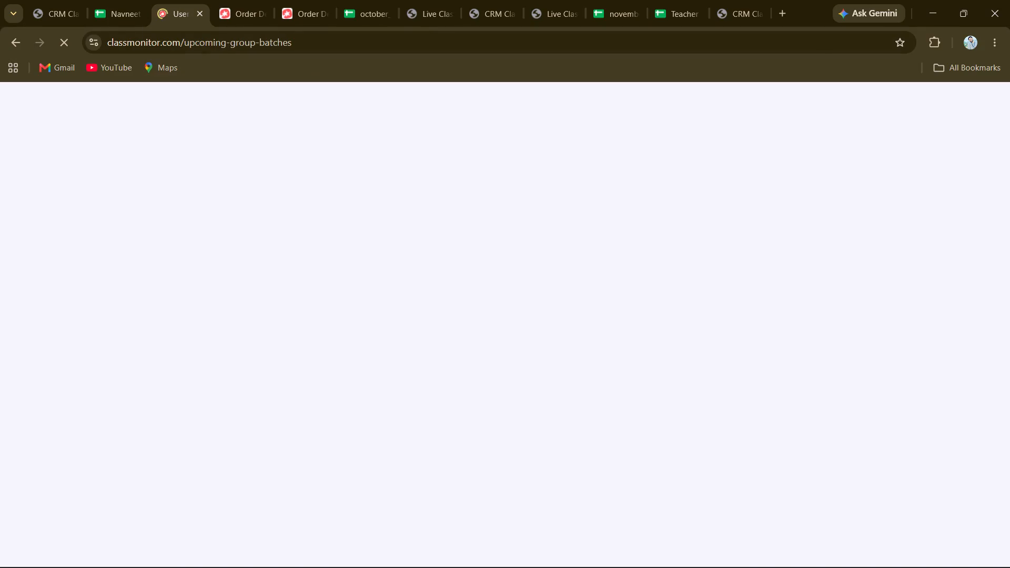
{"action": "left_click", "coordinate": [351, 190]}
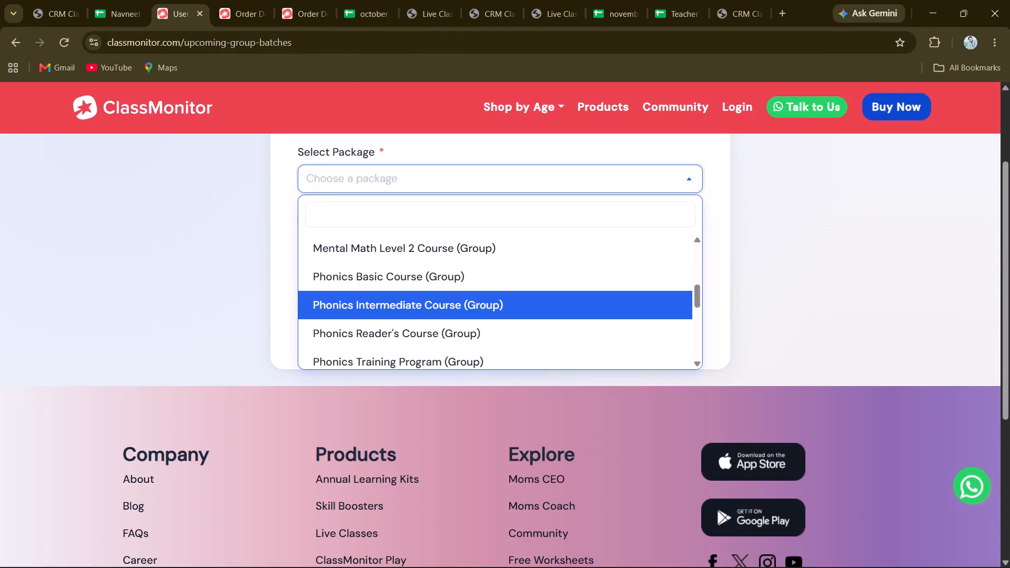
{"action": "left_click", "coordinate": [349, 223]}
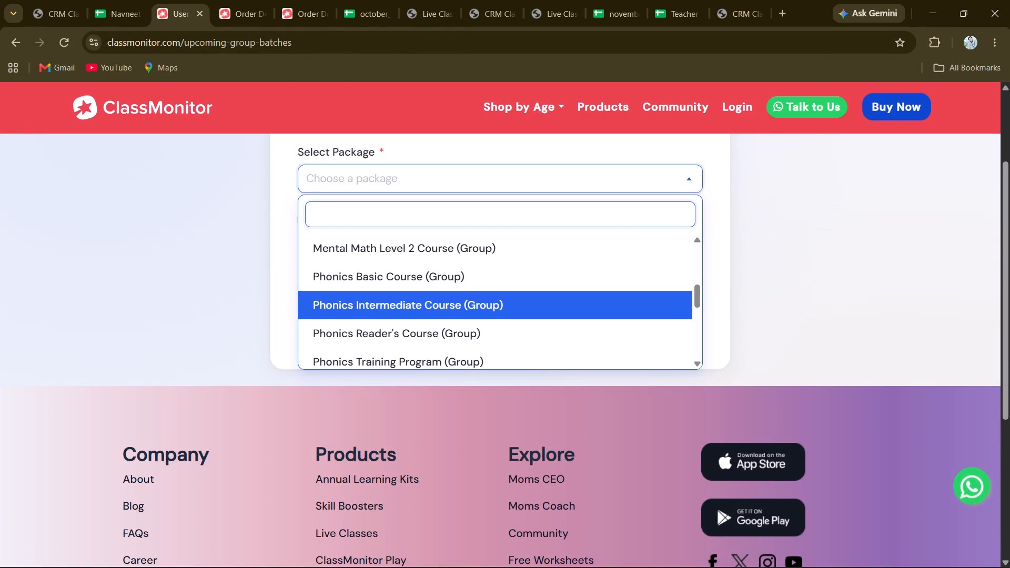
{"action": "type", "text": "publi"}
{"action": "left_click", "coordinate": [319, 249]}
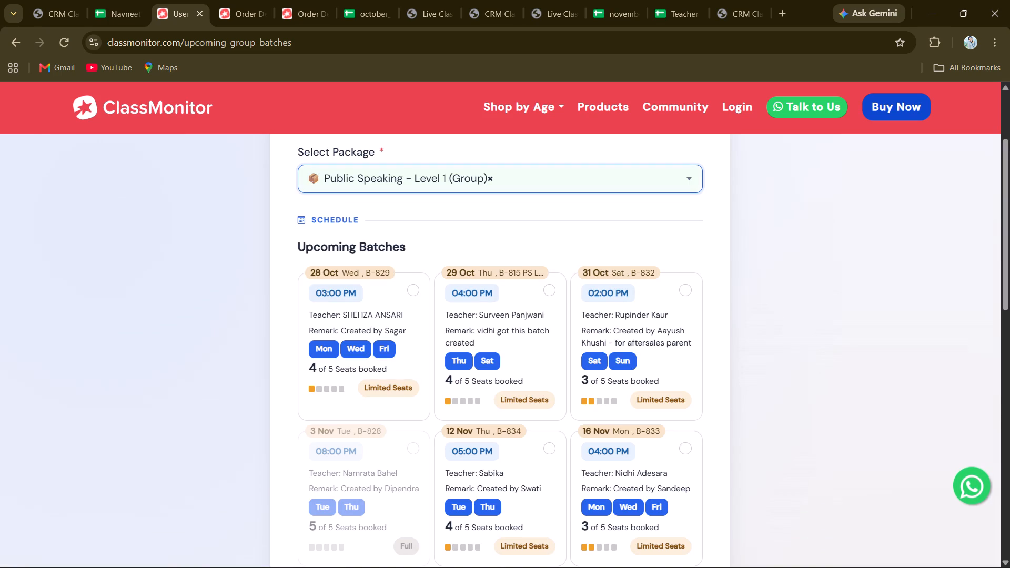
{"action": "scroll", "coordinate": [448, 337], "scroll_direction": "down", "scroll_amount": 1}
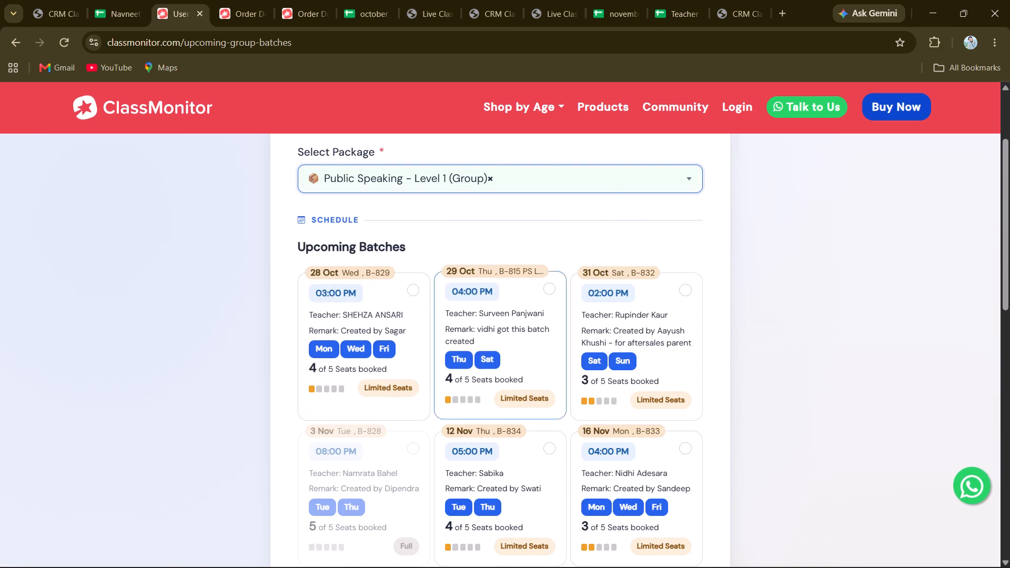
{"action": "scroll", "coordinate": [448, 337], "scroll_direction": "down", "scroll_amount": 1}
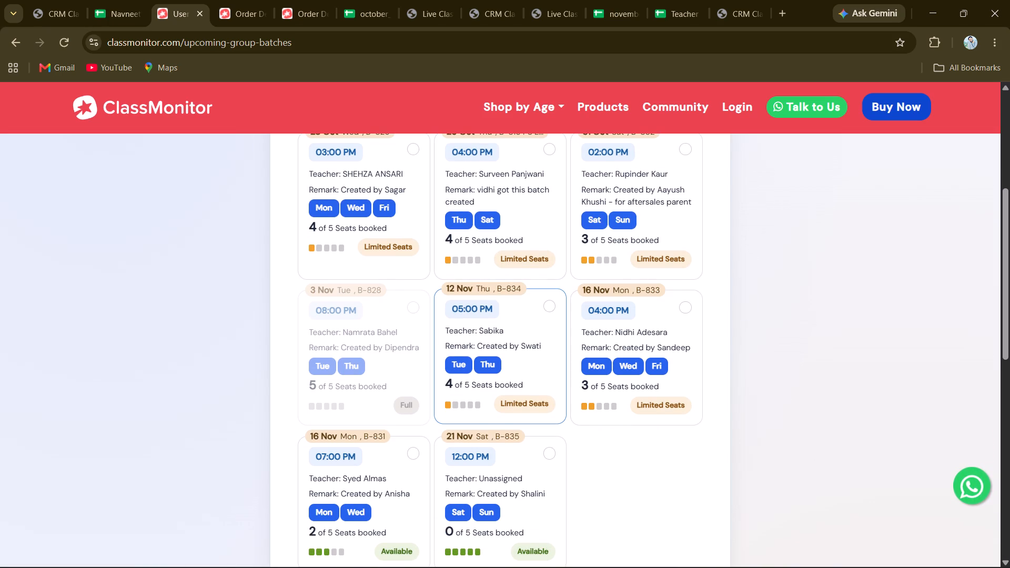
{"action": "scroll", "coordinate": [537, 351], "scroll_direction": "down", "scroll_amount": 1}
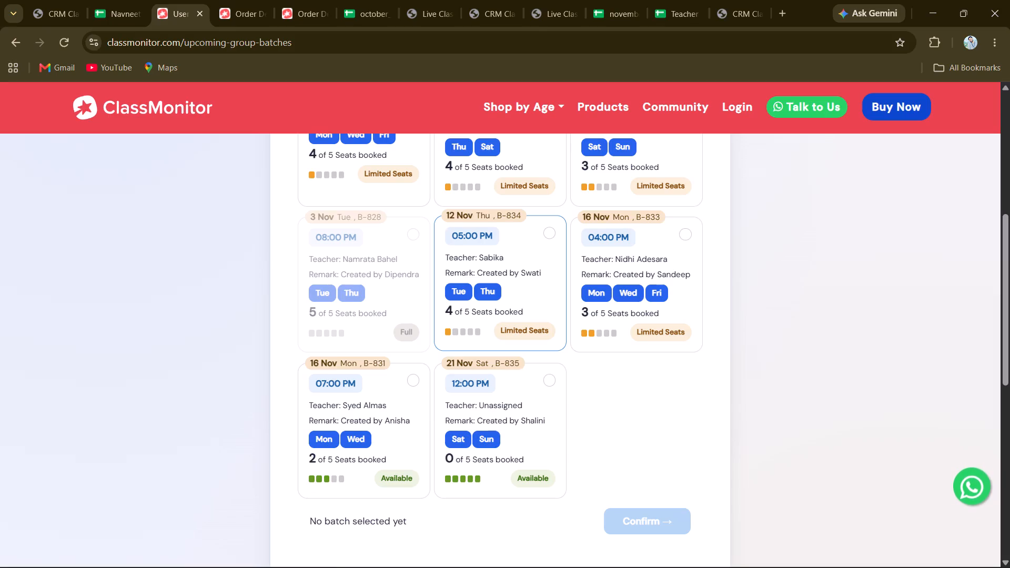
Return to the open public_speaking_class lead in the CRM and start a call entry with lead status AVERAGE and note "npc".
{"action": "left_click", "coordinate": [47, 0]}
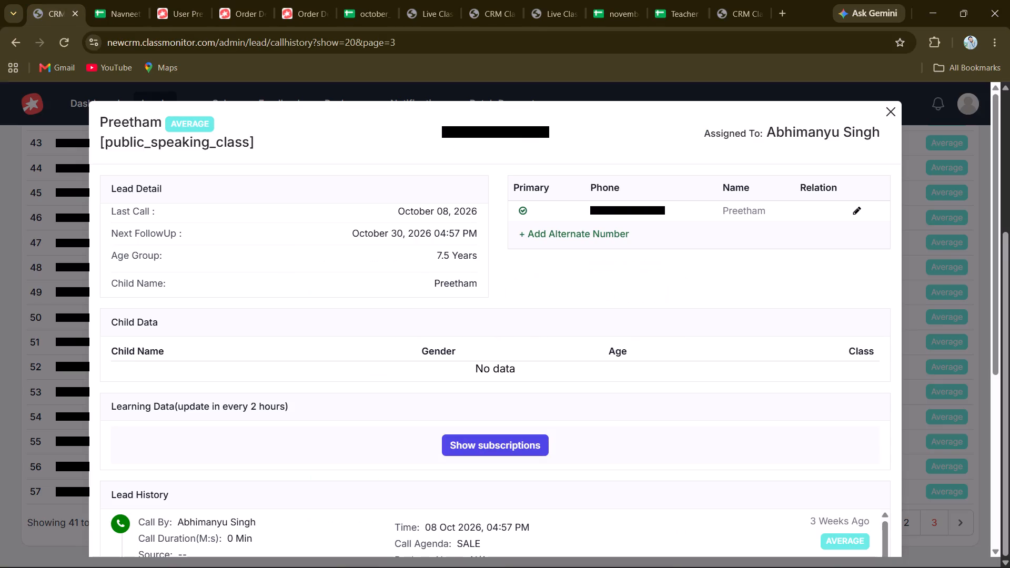
{"action": "scroll", "coordinate": [476, 289], "scroll_direction": "down", "scroll_amount": 10}
{"action": "scroll", "coordinate": [476, 289], "scroll_direction": "up", "scroll_amount": 6}
{"action": "scroll", "coordinate": [476, 289], "scroll_direction": "down", "scroll_amount": 6}
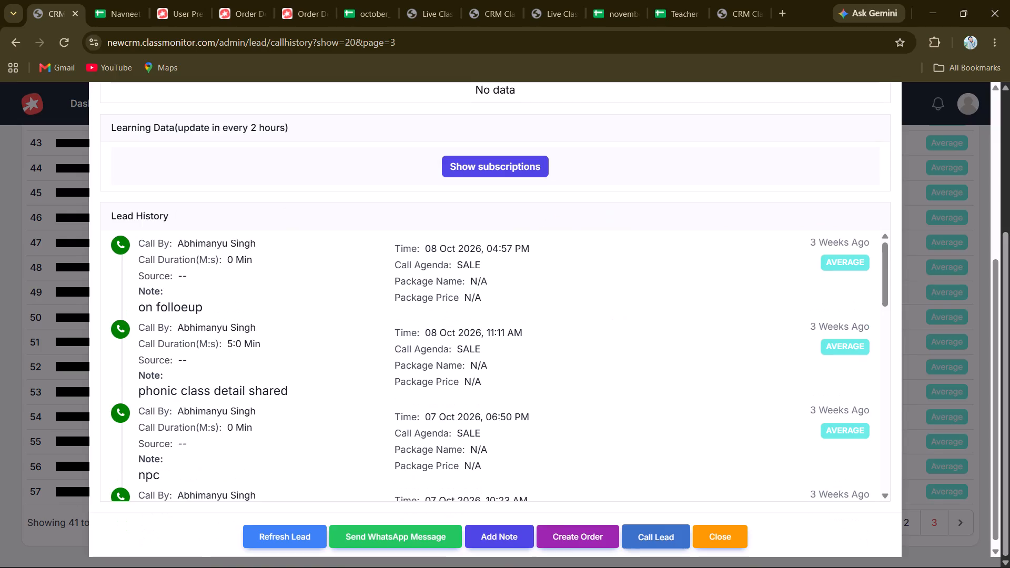
{"action": "scroll", "coordinate": [476, 289], "scroll_direction": "up", "scroll_amount": 8}
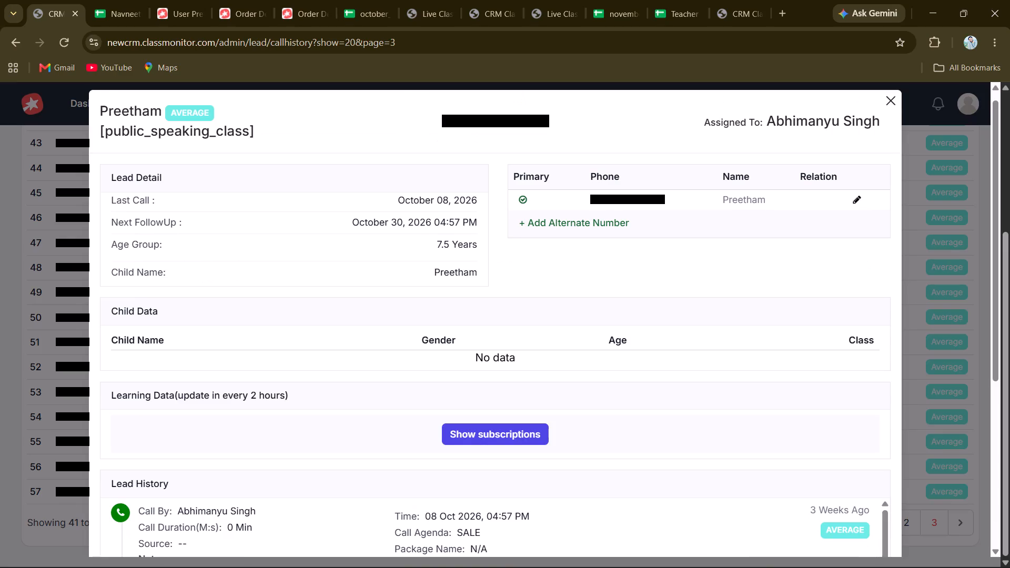
{"action": "scroll", "coordinate": [476, 289], "scroll_direction": "down", "scroll_amount": 9}
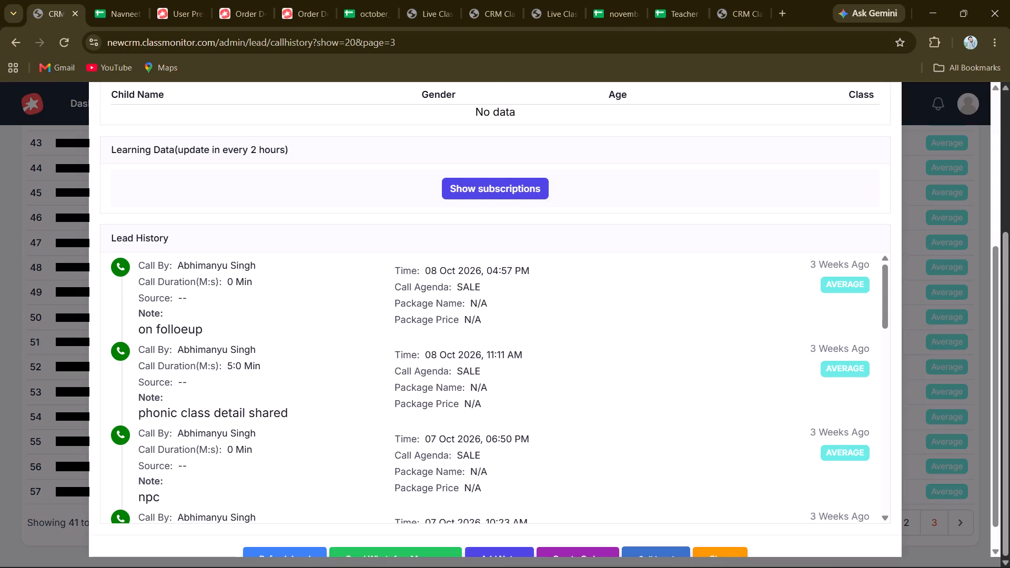
{"action": "left_click", "coordinate": [637, 523]}
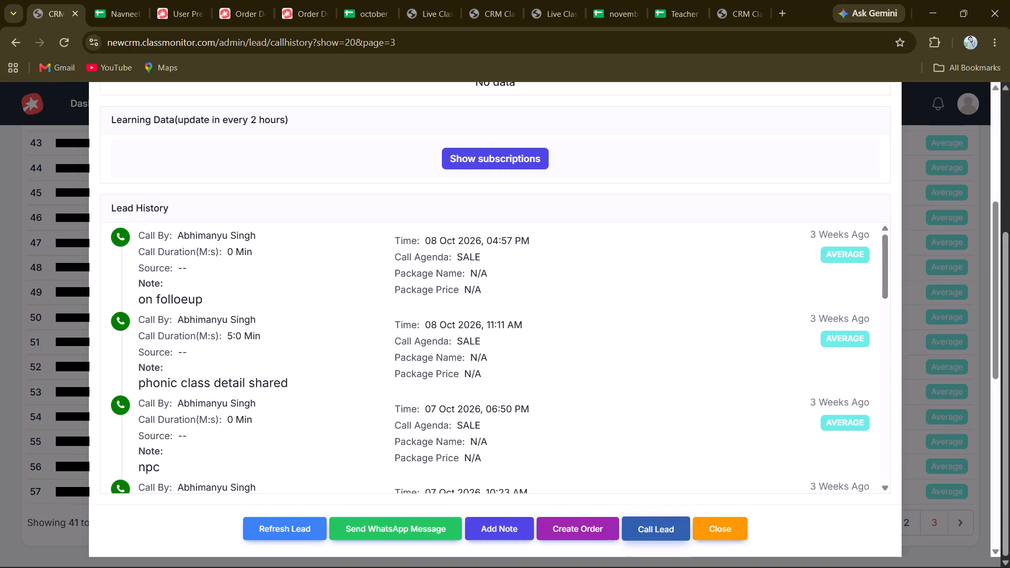
{"action": "scroll", "coordinate": [637, 523], "scroll_direction": "down", "scroll_amount": 8}
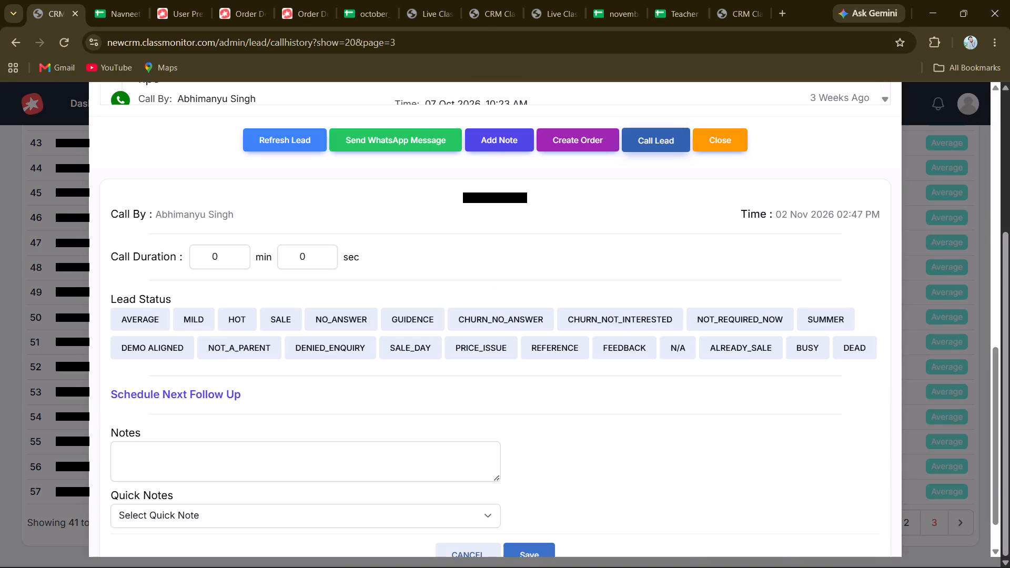
{"action": "left_click", "coordinate": [143, 261]}
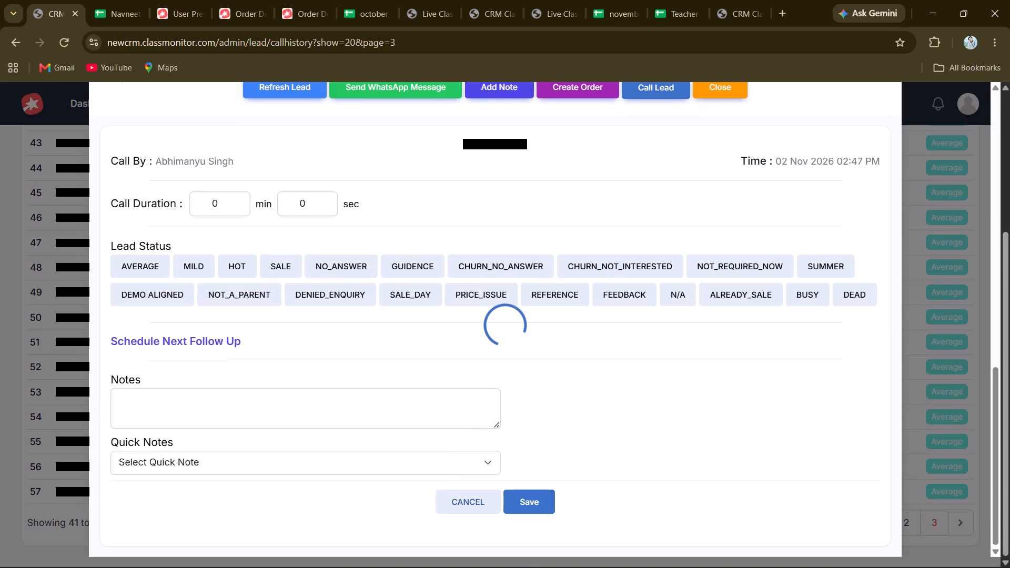
{"action": "left_click", "coordinate": [215, 416]}
{"action": "type", "text": "npc"}
{"action": "left_click", "coordinate": [171, 336]}
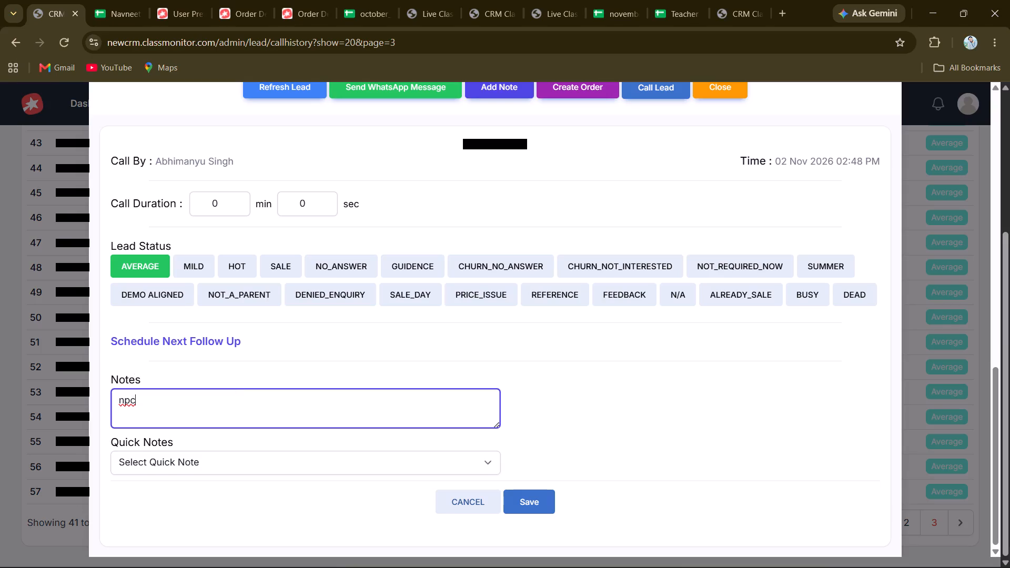
{"action": "left_click", "coordinate": [207, 387]}
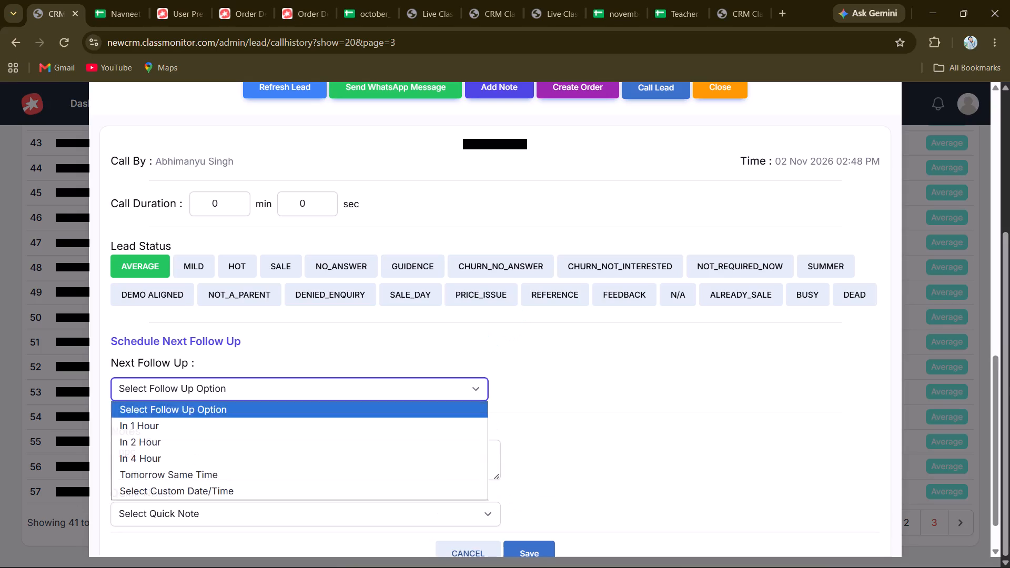
{"action": "left_click", "coordinate": [197, 490]}
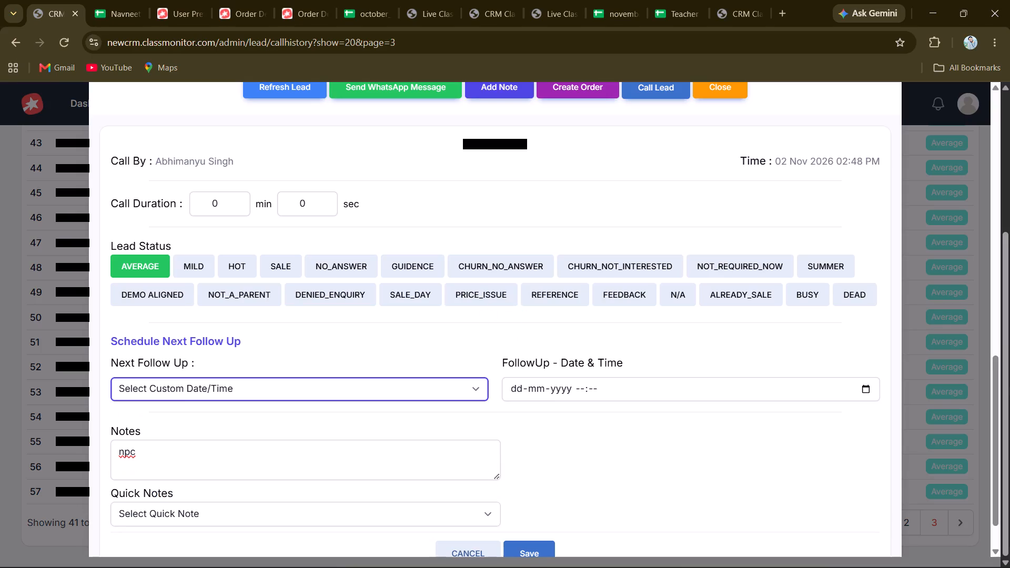
{"action": "left_click", "coordinate": [866, 388]}
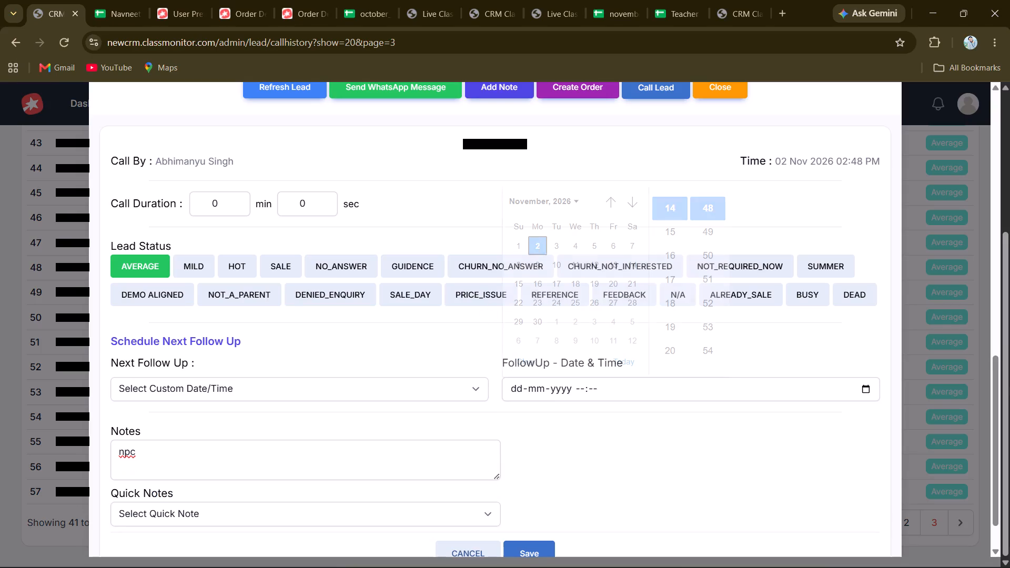
{"action": "left_click", "coordinate": [596, 281]}
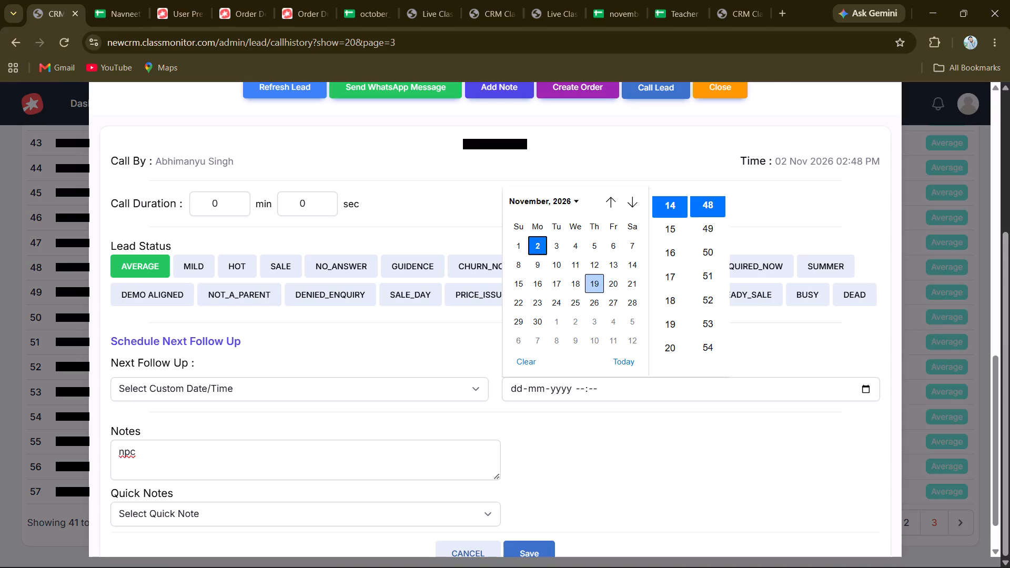
{"action": "left_click", "coordinate": [296, 450]}
{"action": "scroll", "coordinate": [350, 470], "scroll_direction": "down", "scroll_amount": 5}
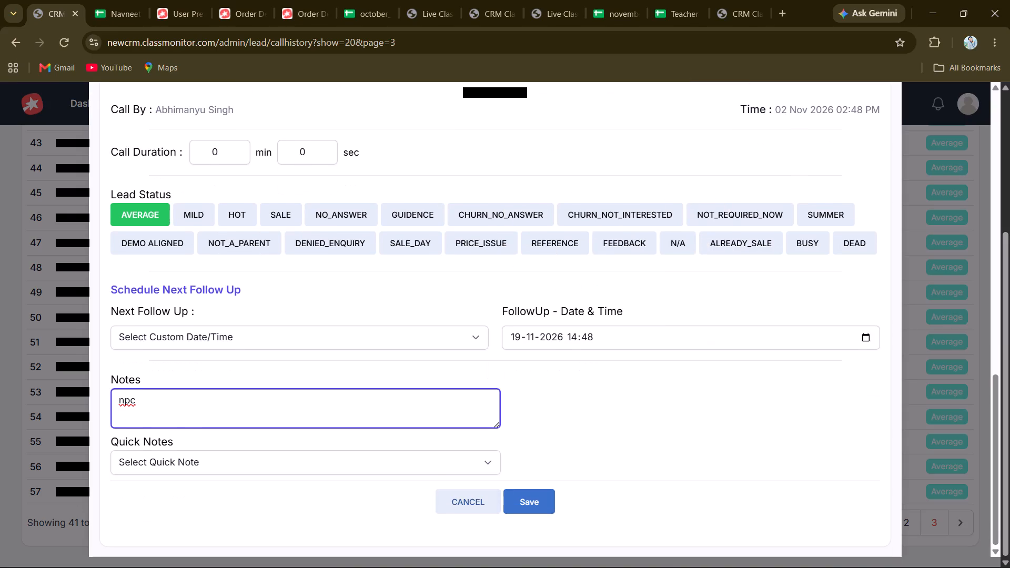
{"action": "left_click", "coordinate": [534, 498]}
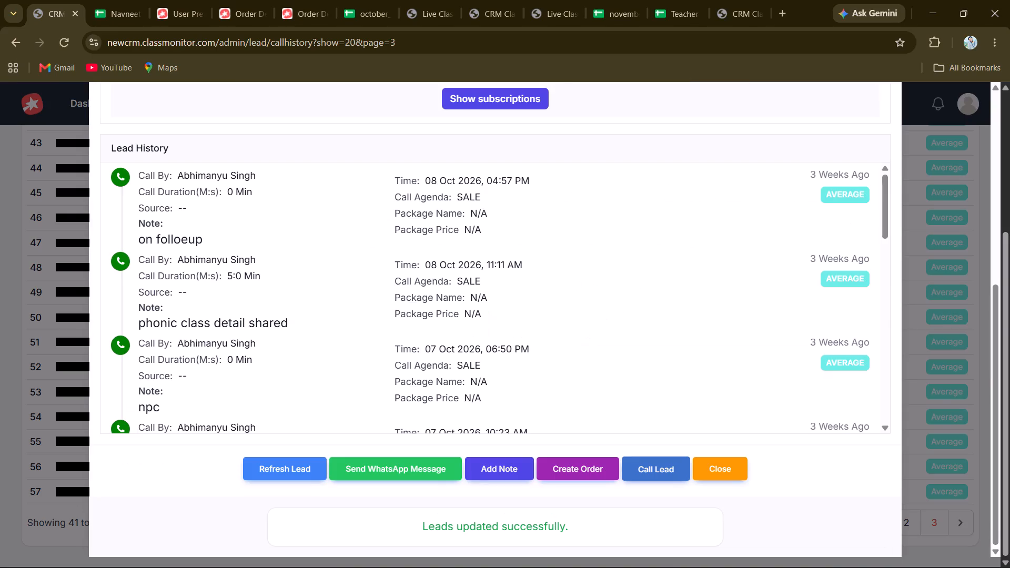
{"action": "left_click", "coordinate": [731, 465]}
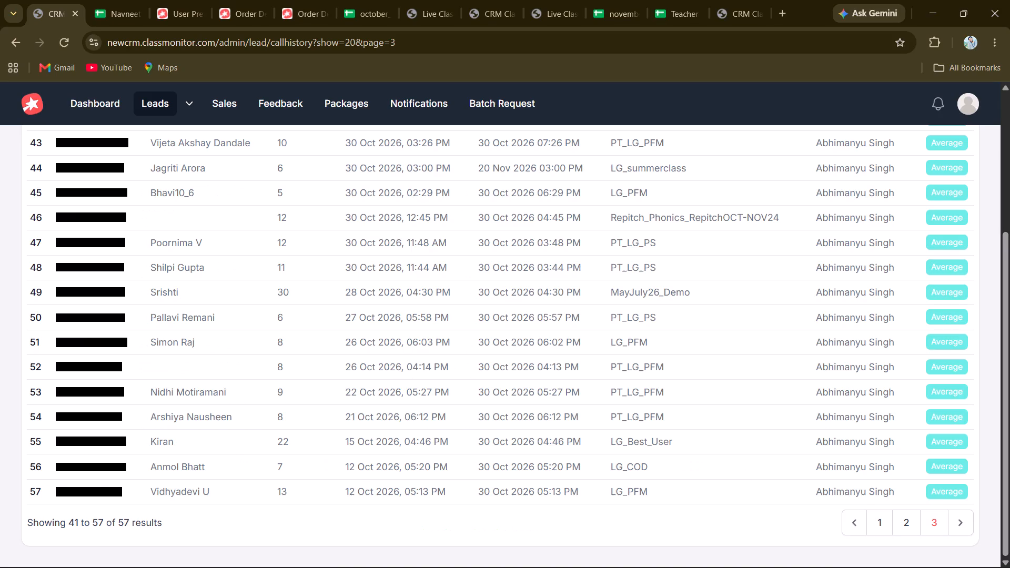
Open the last-listed LG_PFM lead and start a call entry with lead status AVERAGE and the note "npc".
{"action": "left_click", "coordinate": [426, 490]}
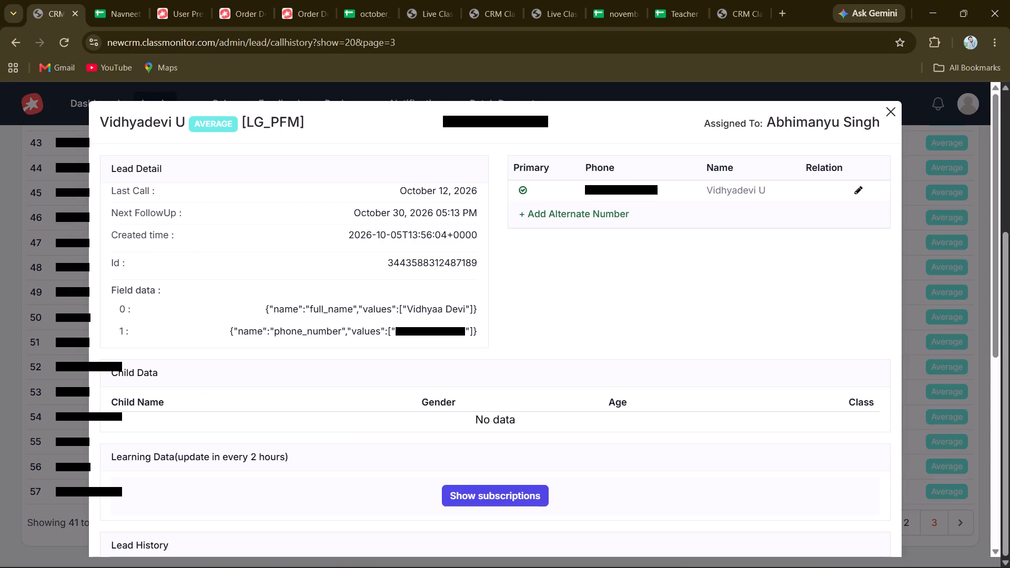
{"action": "scroll", "coordinate": [426, 490], "scroll_direction": "down", "scroll_amount": 6}
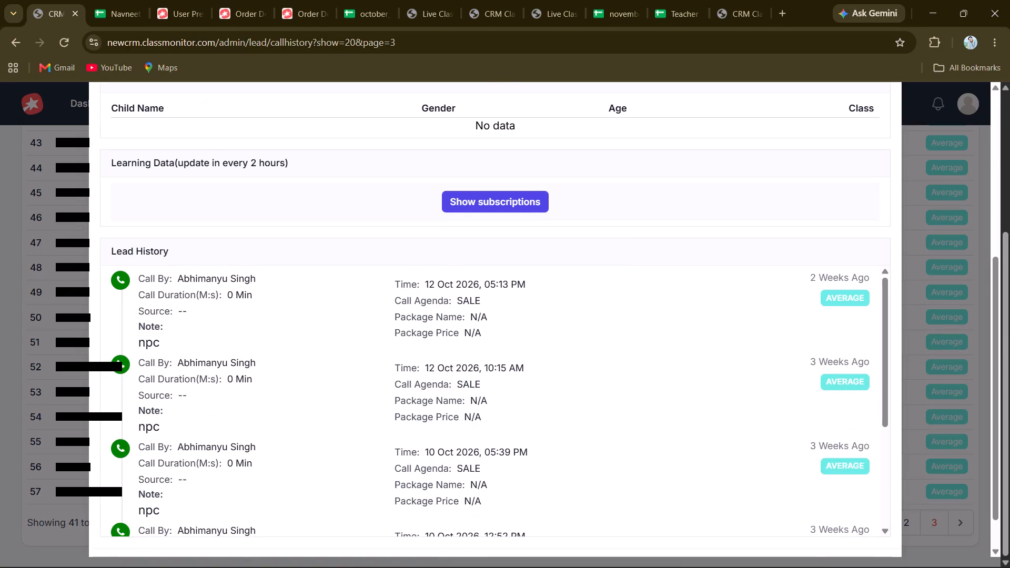
{"action": "left_click", "coordinate": [658, 531]}
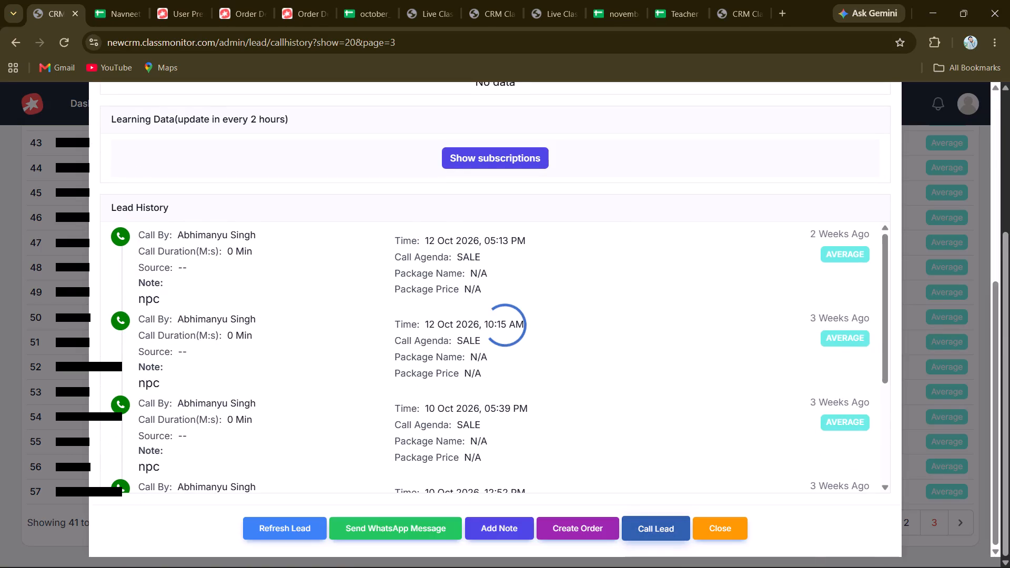
{"action": "scroll", "coordinate": [658, 531], "scroll_direction": "down", "scroll_amount": 7}
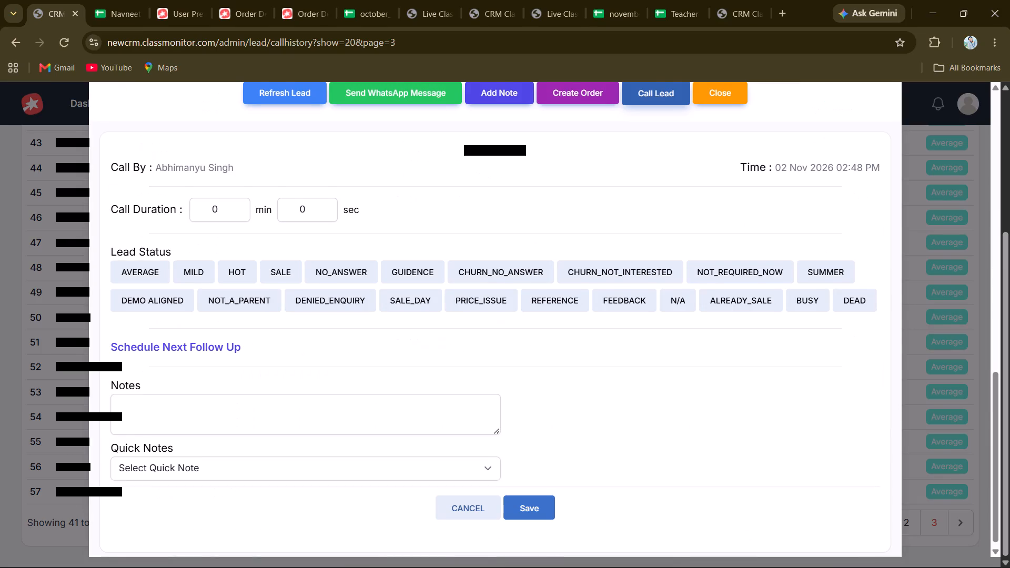
{"action": "left_click", "coordinate": [125, 261]}
{"action": "left_click", "coordinate": [194, 406]}
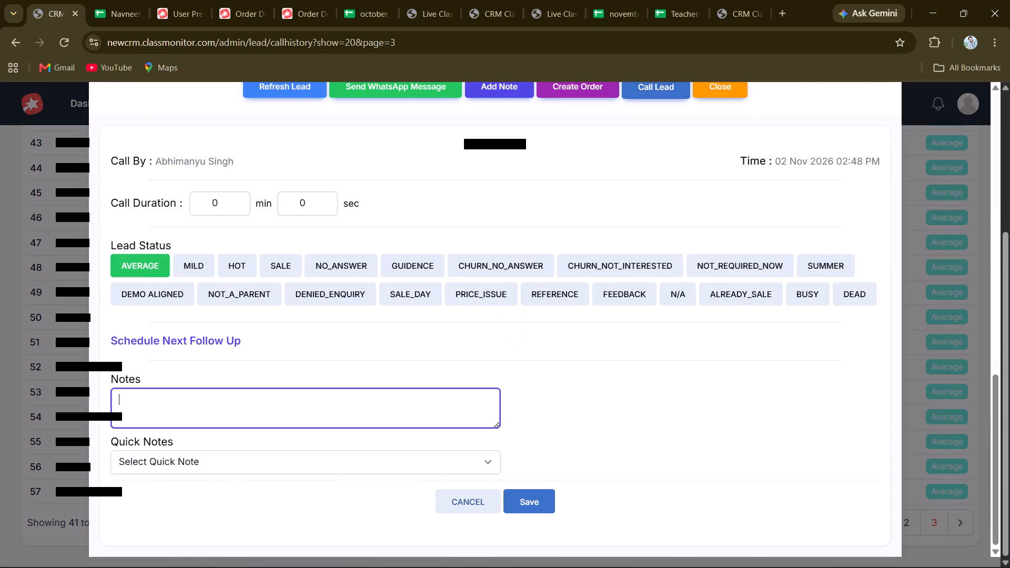
{"action": "type", "text": "npc"}
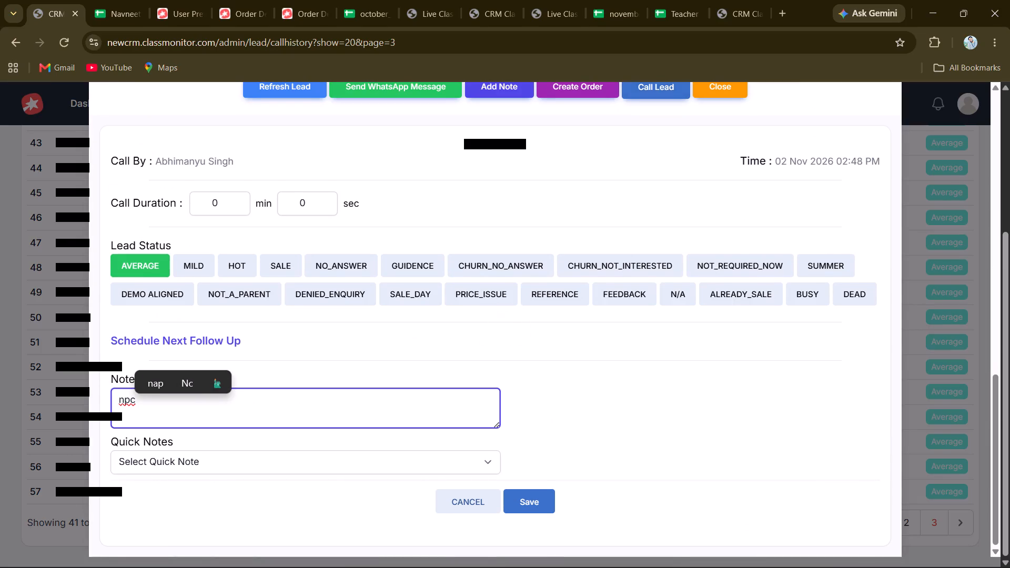
{"action": "left_click", "coordinate": [153, 338]}
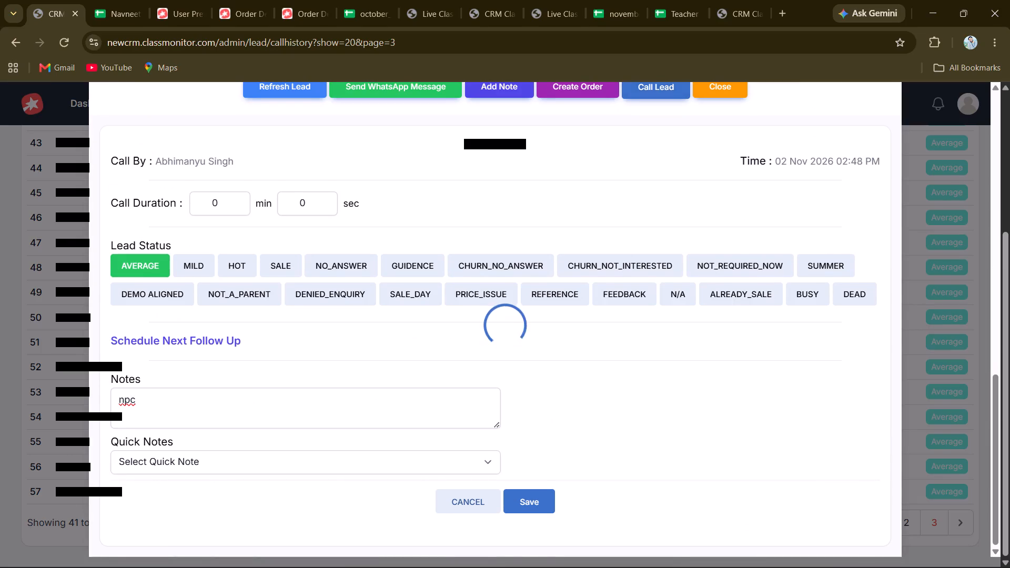
{"action": "left_click", "coordinate": [272, 381]}
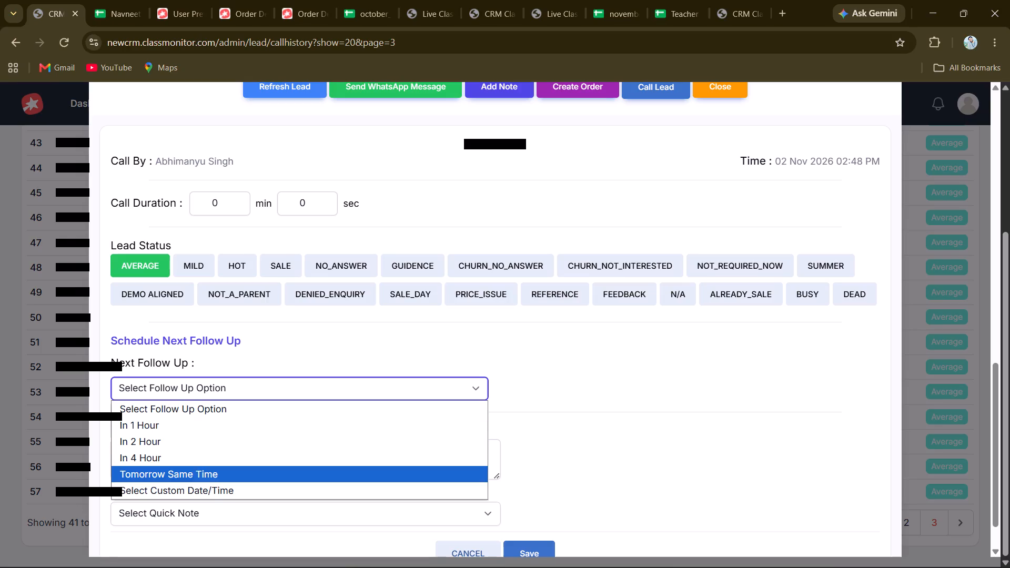
{"action": "left_click", "coordinate": [190, 491]}
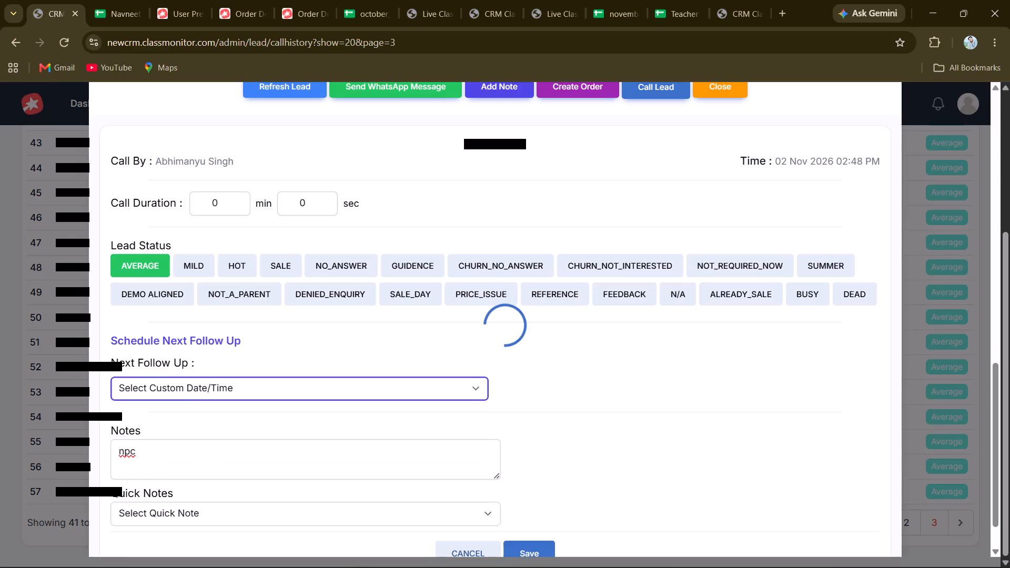
{"action": "left_click", "coordinate": [867, 388]}
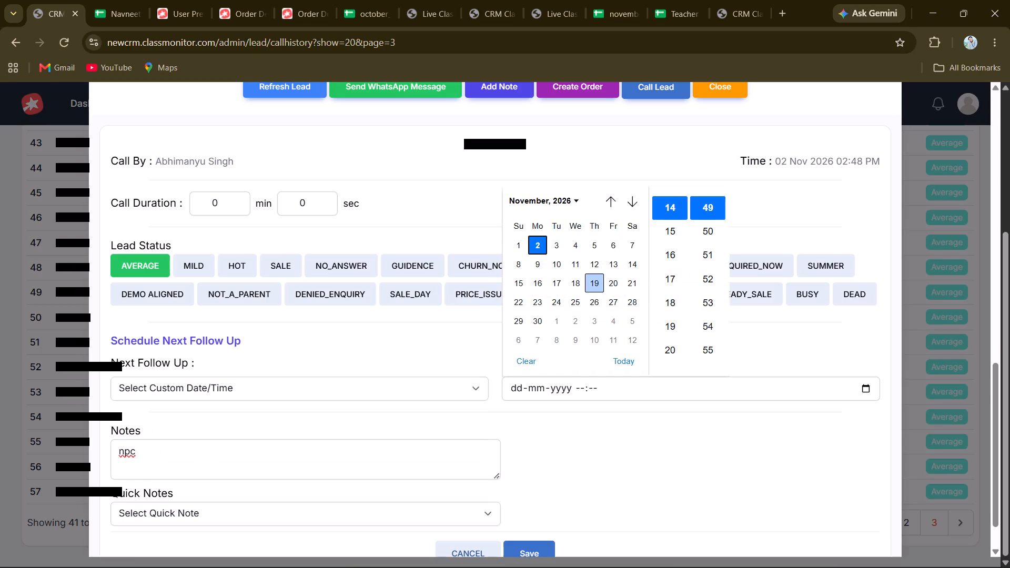
{"action": "left_click", "coordinate": [589, 266]}
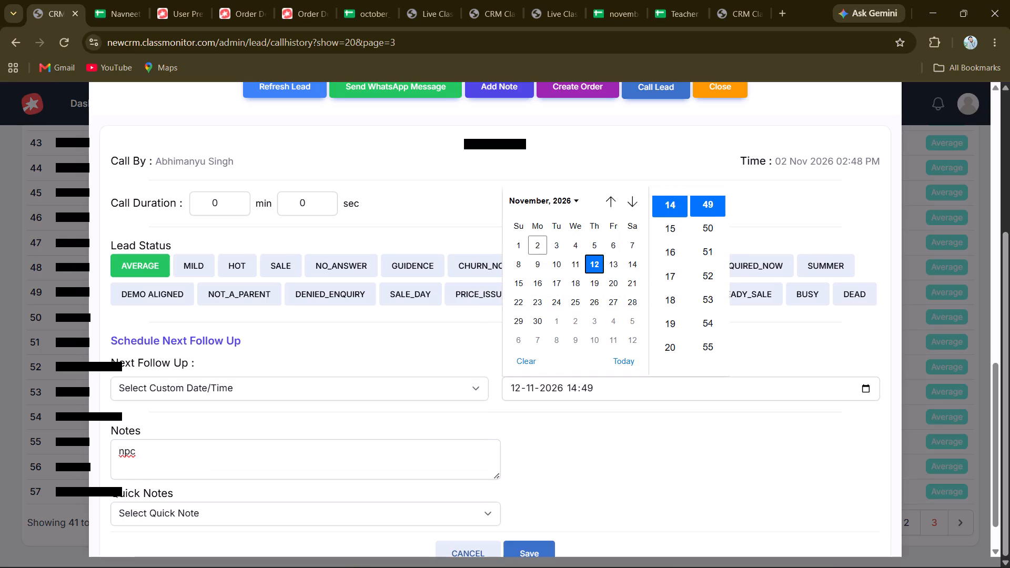
{"action": "left_click_drag", "start_coordinate": [269, 442], "coordinate": [325, 472]}
{"action": "scroll", "coordinate": [325, 472], "scroll_direction": "down", "scroll_amount": 3}
{"action": "left_click", "coordinate": [514, 500]}
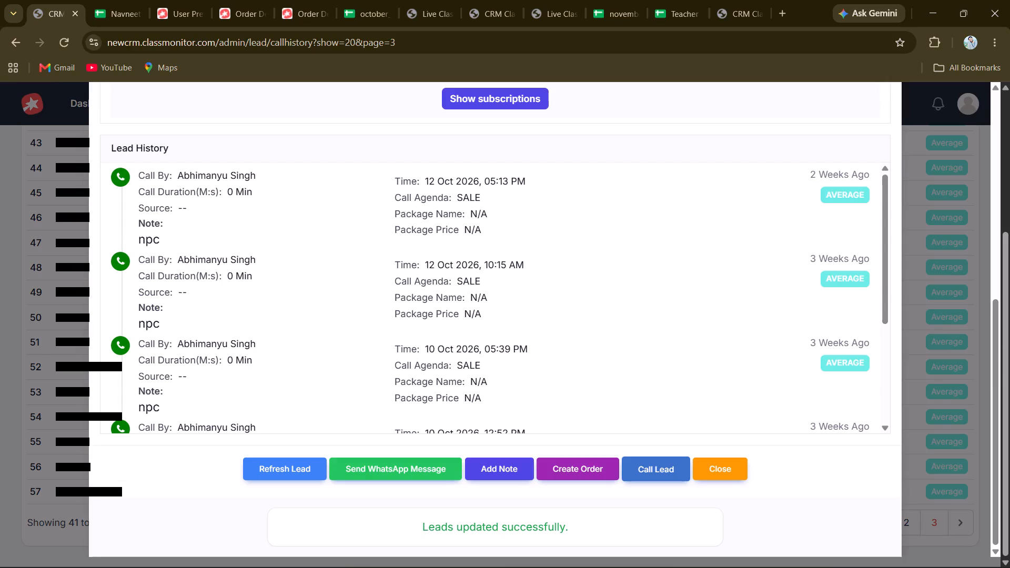
{"action": "left_click", "coordinate": [721, 466]}
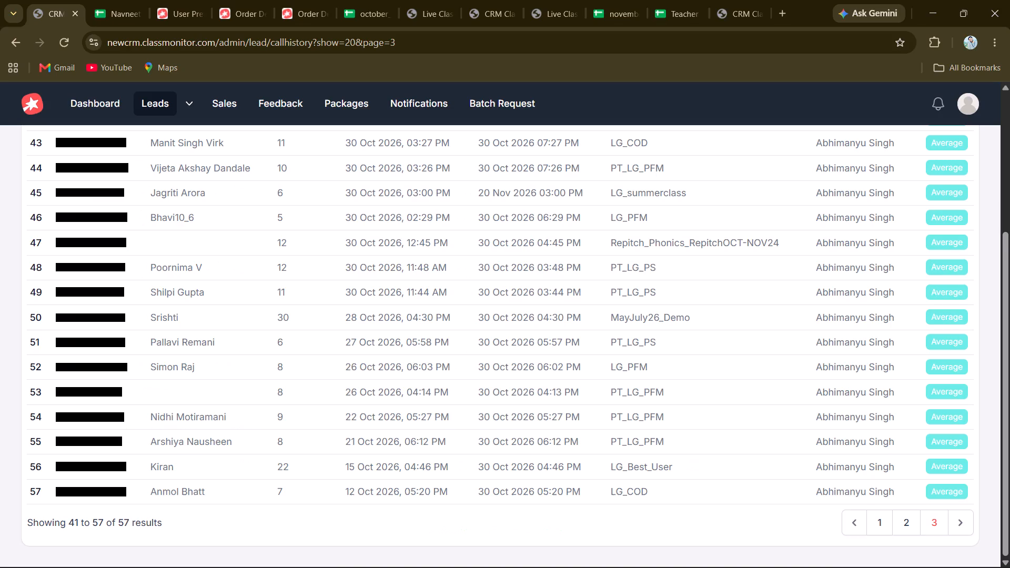
Open the LG_COD lead in the last row of the call history, row 57.
{"action": "left_click", "coordinate": [337, 499]}
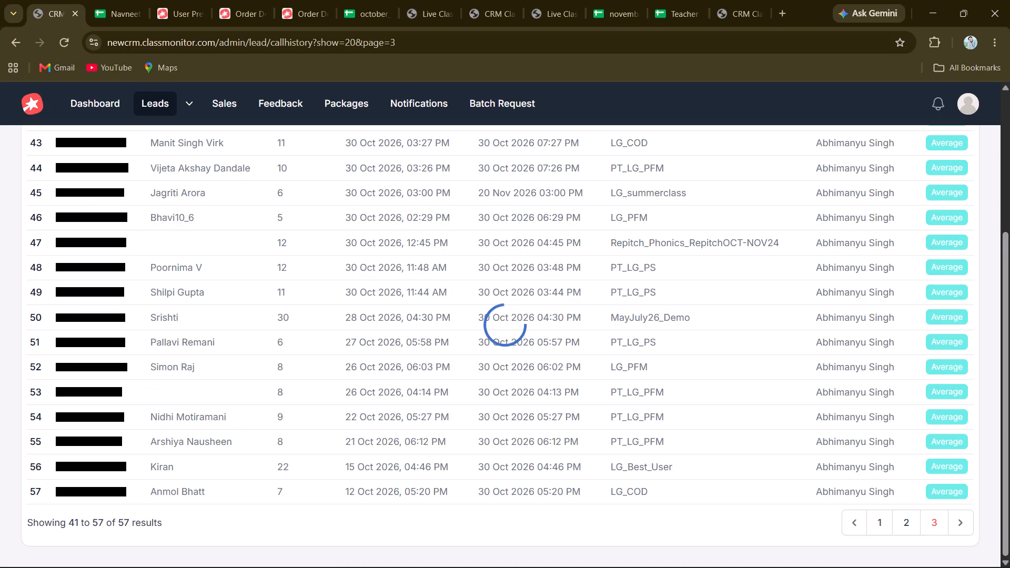
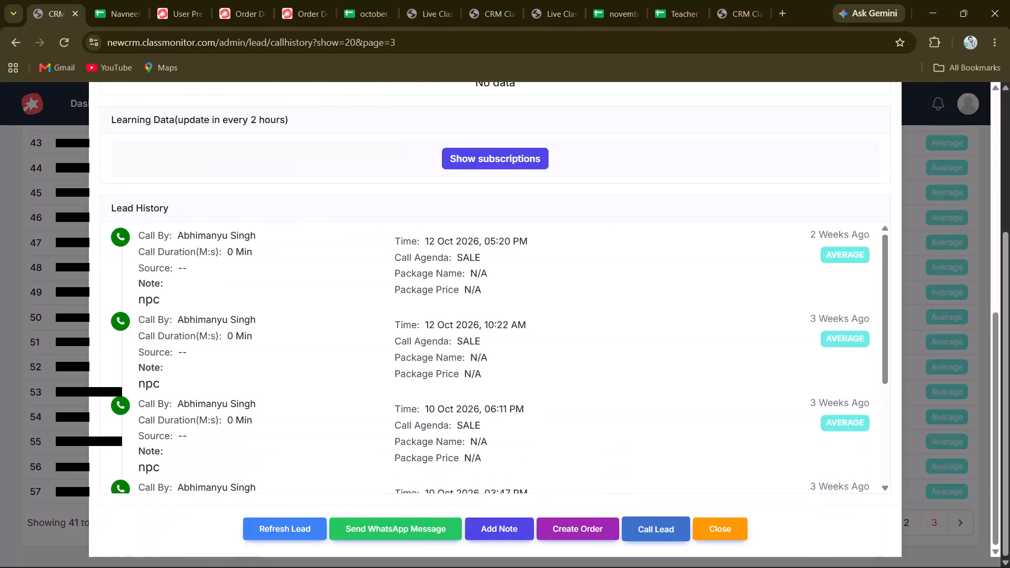
Check the lead's earlier call history, and start a call entry with lead status NOT_REQUIRED_NOW and a call duration of 45 sec.
{"action": "scroll", "coordinate": [454, 339], "scroll_direction": "down", "scroll_amount": 6}
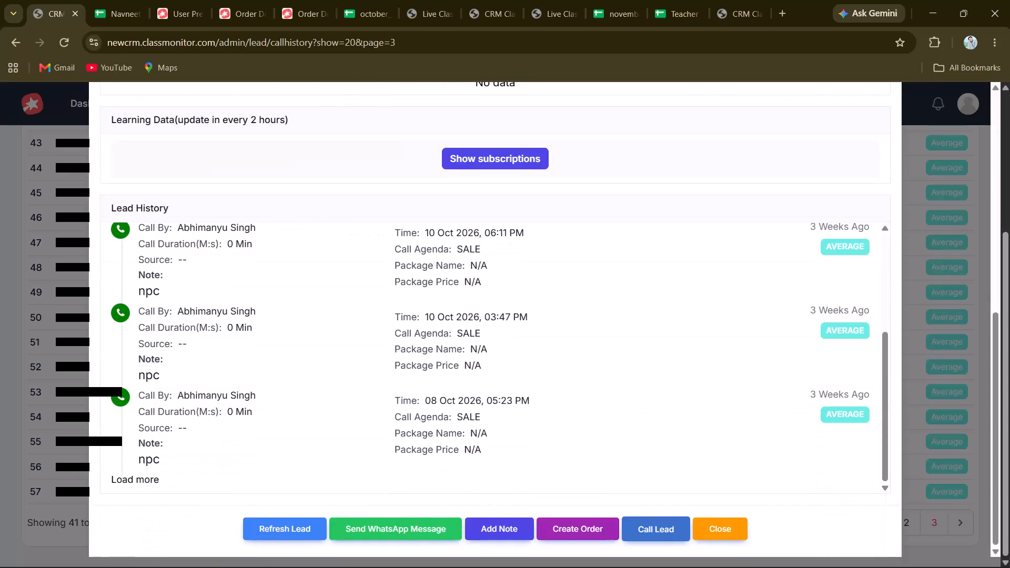
{"action": "scroll", "coordinate": [454, 339], "scroll_direction": "down", "scroll_amount": 6}
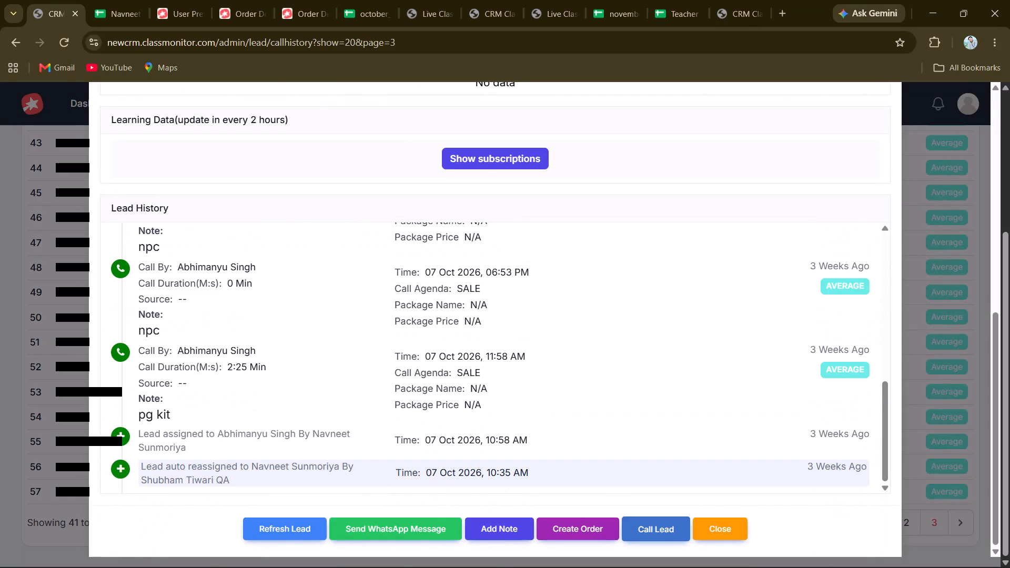
{"action": "scroll", "coordinate": [454, 339], "scroll_direction": "up", "scroll_amount": 7}
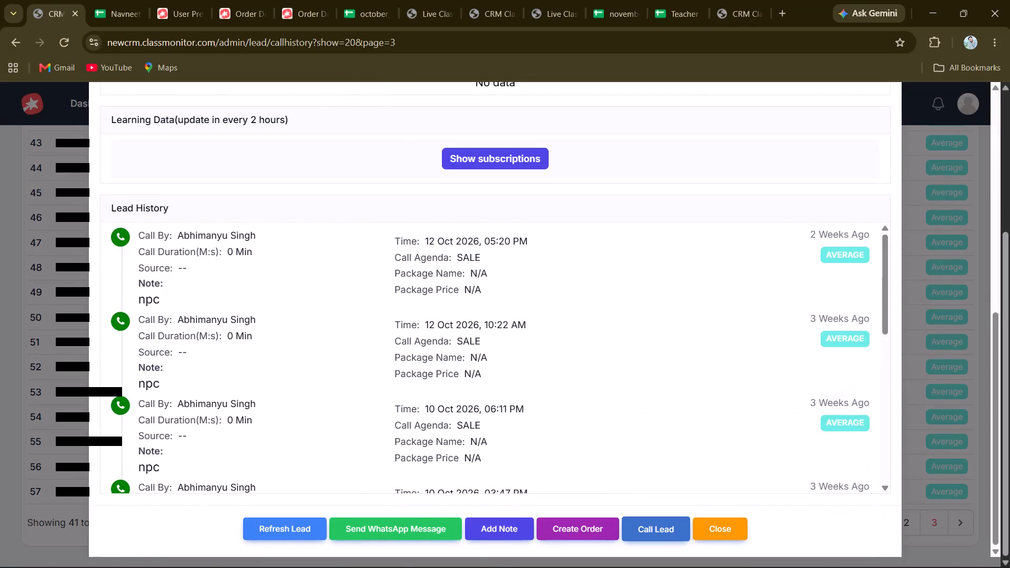
{"action": "scroll", "coordinate": [454, 339], "scroll_direction": "up", "scroll_amount": 7}
{"action": "scroll", "coordinate": [454, 339], "scroll_direction": "down", "scroll_amount": 7}
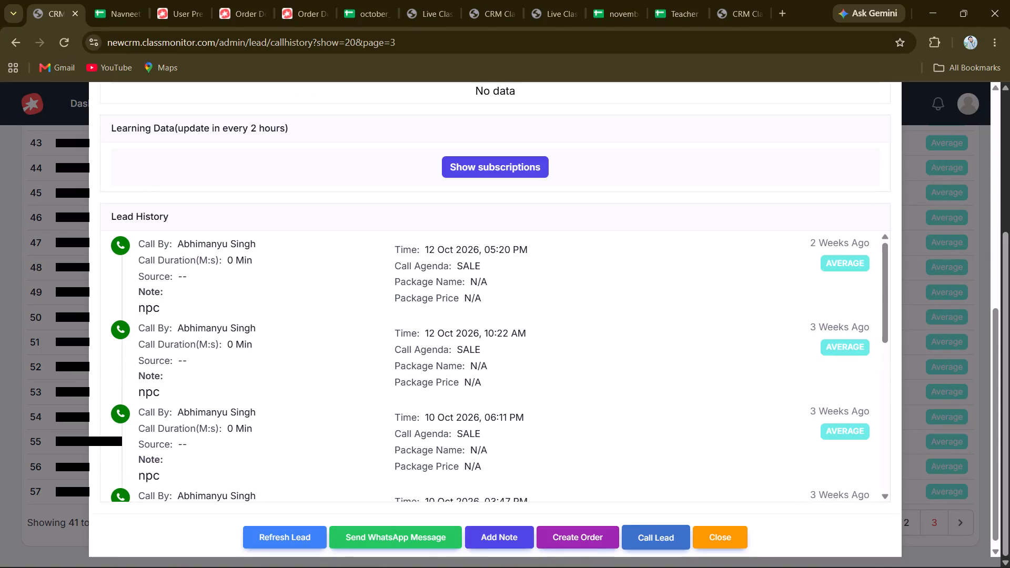
{"action": "left_click", "coordinate": [659, 516]}
{"action": "scroll", "coordinate": [659, 516], "scroll_direction": "down", "scroll_amount": 7}
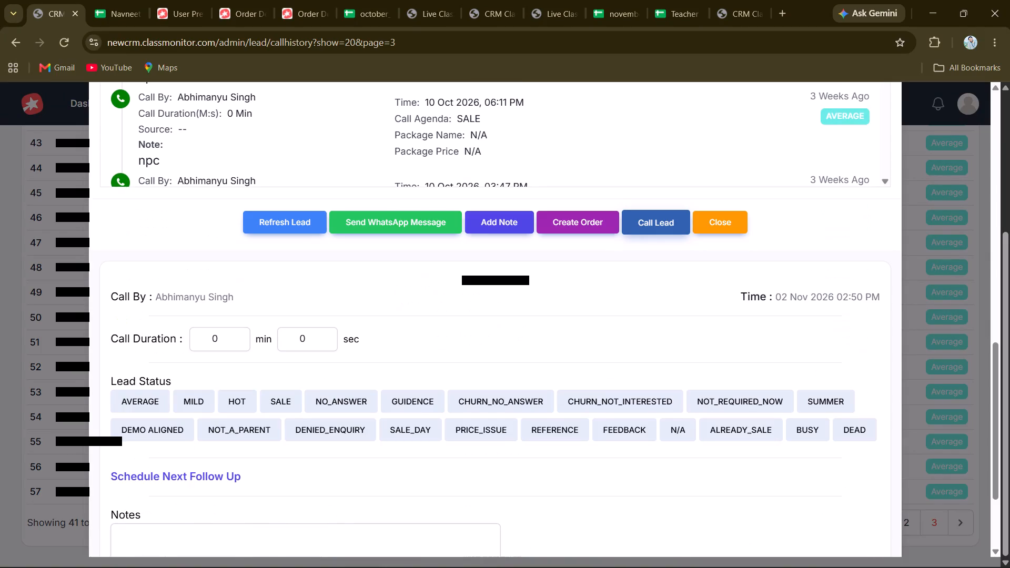
{"action": "left_click", "coordinate": [716, 255]}
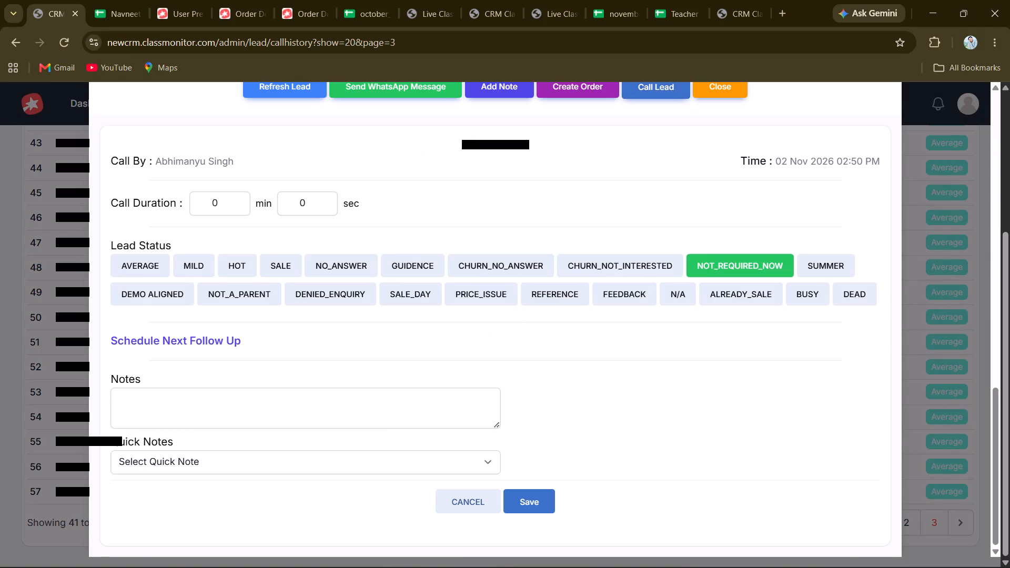
{"action": "left_click", "coordinate": [316, 205]}
{"action": "key", "text": "BackSpace"}
{"action": "type", "text": "45"}
Add the note "not looking now" to the call entry, save it and close the lead.
{"action": "left_click", "coordinate": [255, 401]}
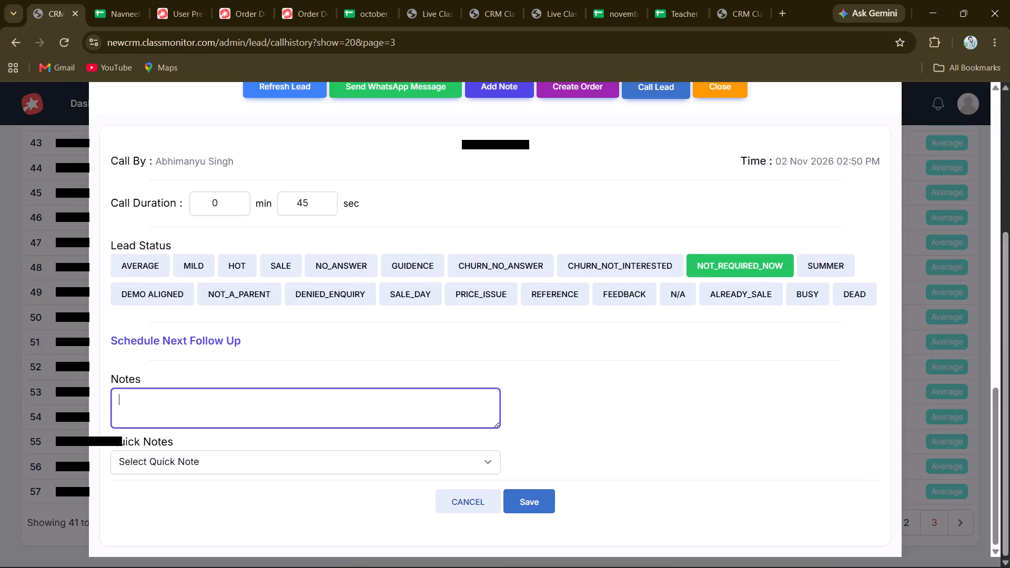
{"action": "type", "text": "not looking now"}
{"action": "key", "text": "space"}
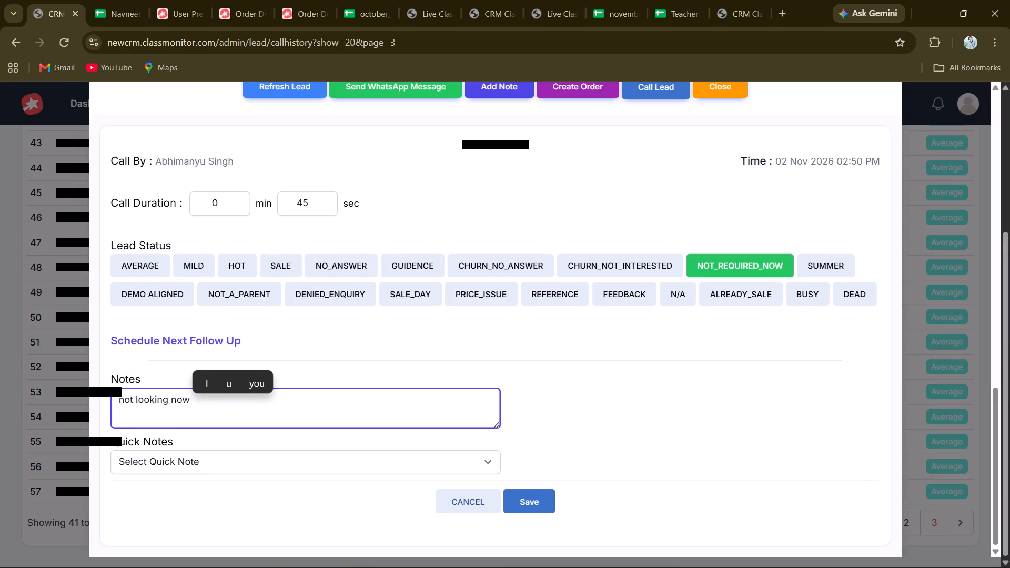
{"action": "left_click", "coordinate": [532, 496]}
{"action": "left_click", "coordinate": [726, 466]}
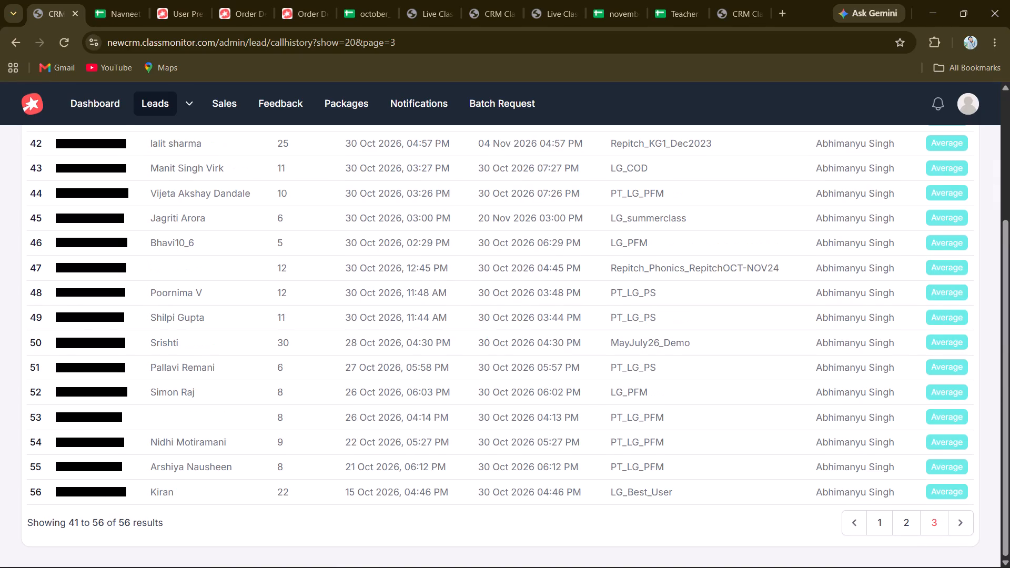
{"action": "scroll", "coordinate": [410, 426], "scroll_direction": "up", "scroll_amount": 10}
{"action": "scroll", "coordinate": [410, 426], "scroll_direction": "down", "scroll_amount": 10}
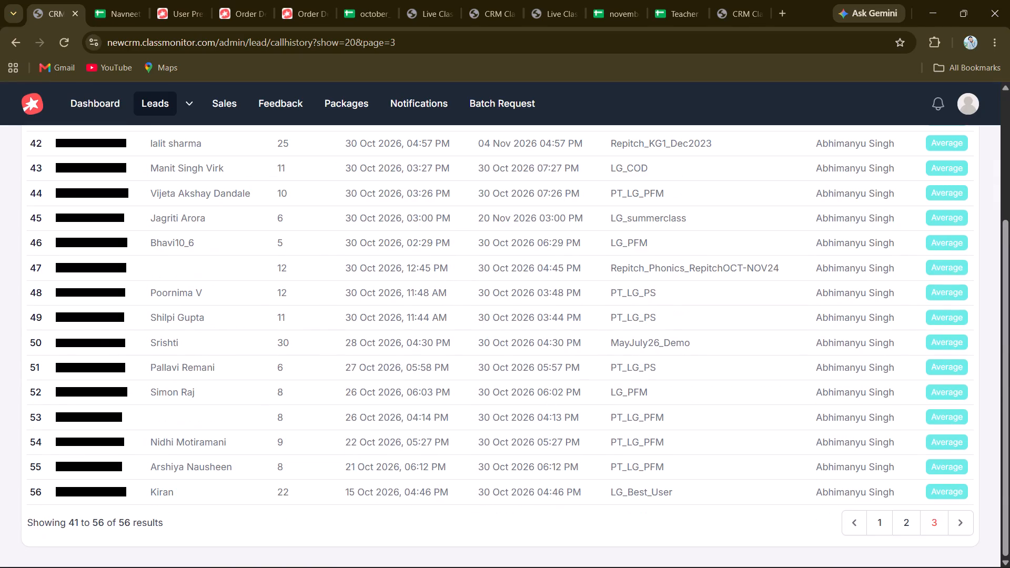
{"action": "left_click", "coordinate": [401, 495]}
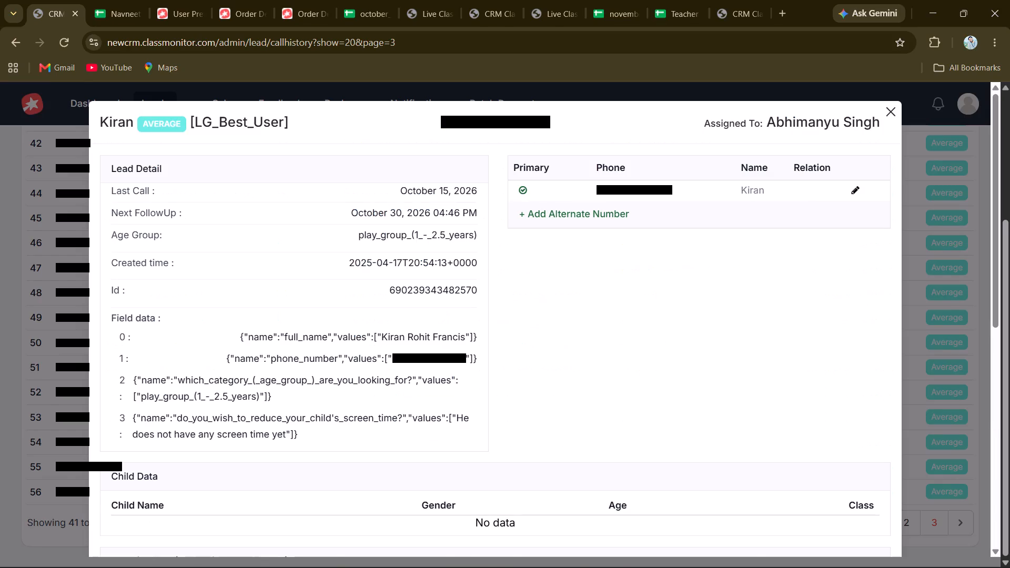
{"action": "scroll", "coordinate": [497, 408], "scroll_direction": "down", "scroll_amount": 7}
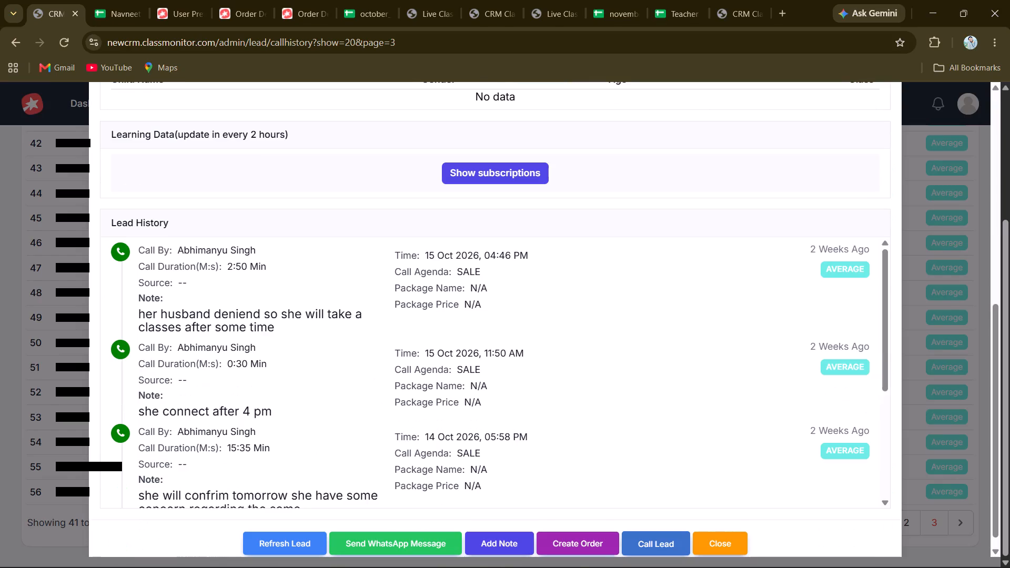
{"action": "scroll", "coordinate": [497, 408], "scroll_direction": "down", "scroll_amount": 8}
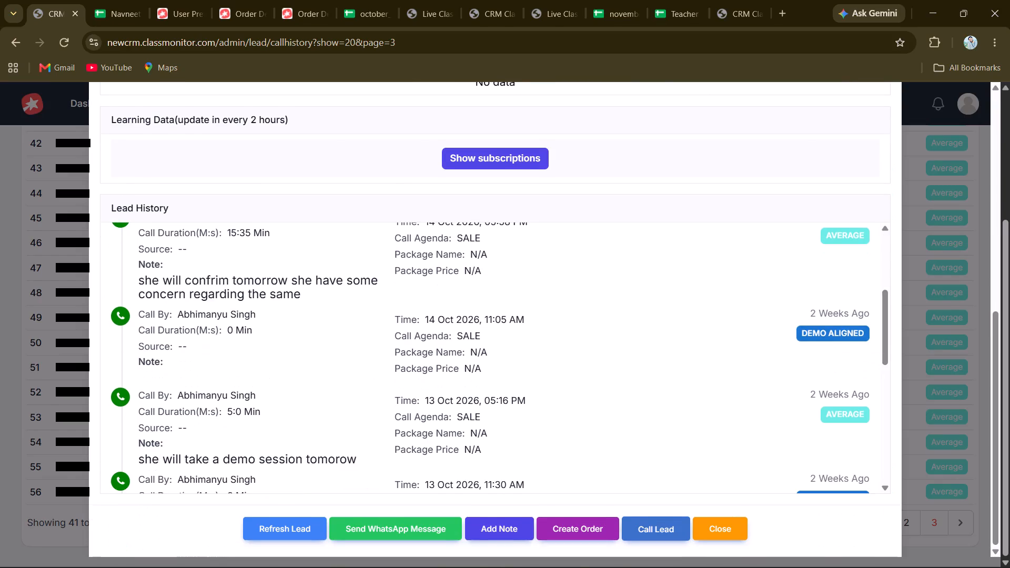
{"action": "scroll", "coordinate": [497, 408], "scroll_direction": "down", "scroll_amount": 6}
{"action": "scroll", "coordinate": [497, 408], "scroll_direction": "up", "scroll_amount": 8}
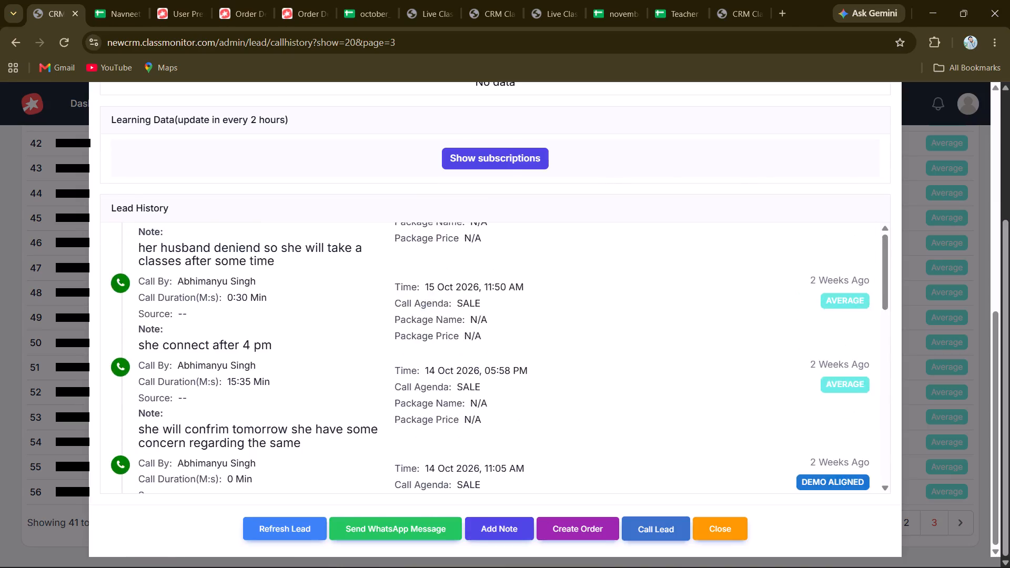
{"action": "scroll", "coordinate": [497, 408], "scroll_direction": "up", "scroll_amount": 6}
{"action": "scroll", "coordinate": [497, 408], "scroll_direction": "down", "scroll_amount": 8}
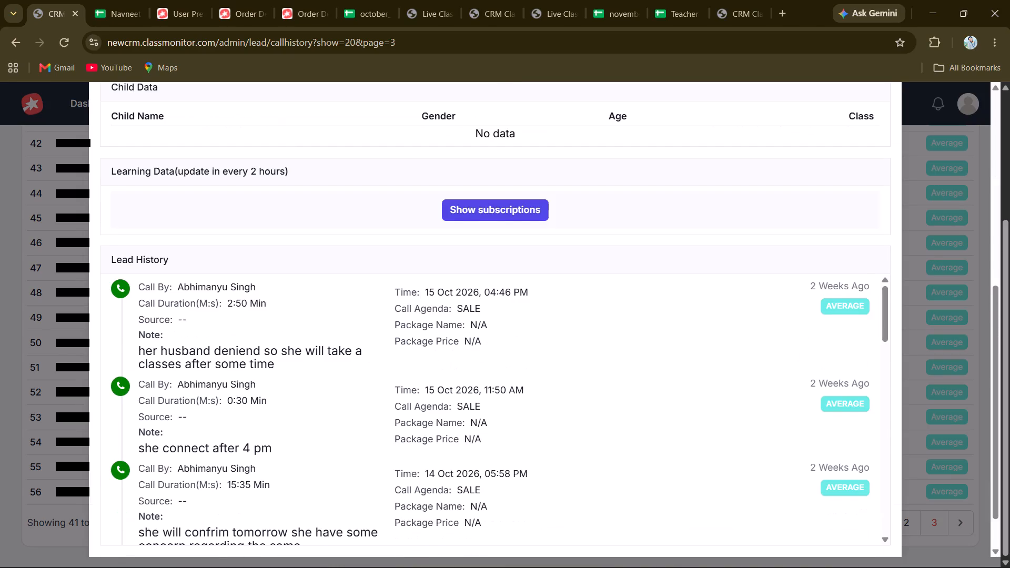
{"action": "left_click", "coordinate": [512, 158]}
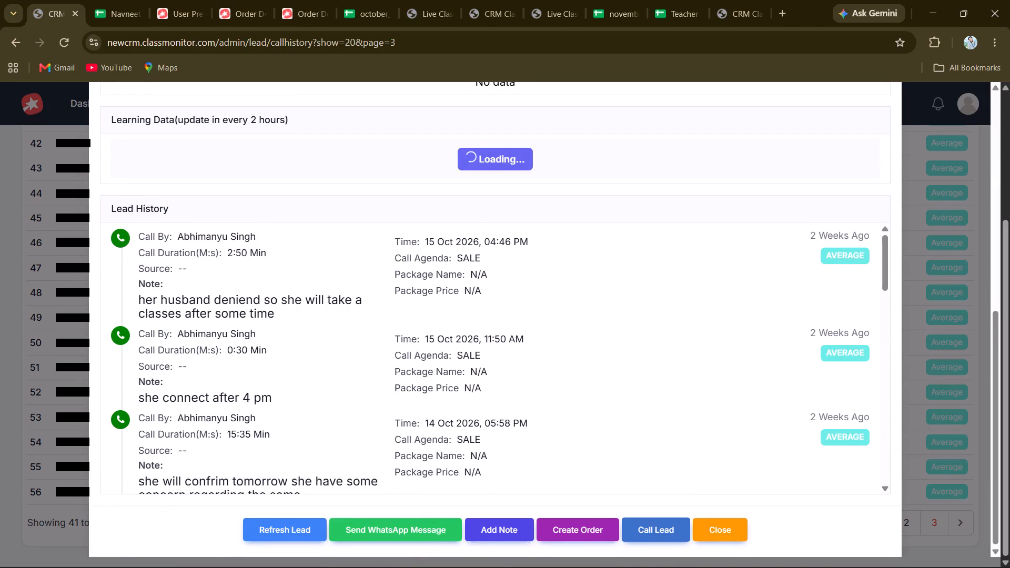
{"action": "left_click", "coordinate": [668, 523]}
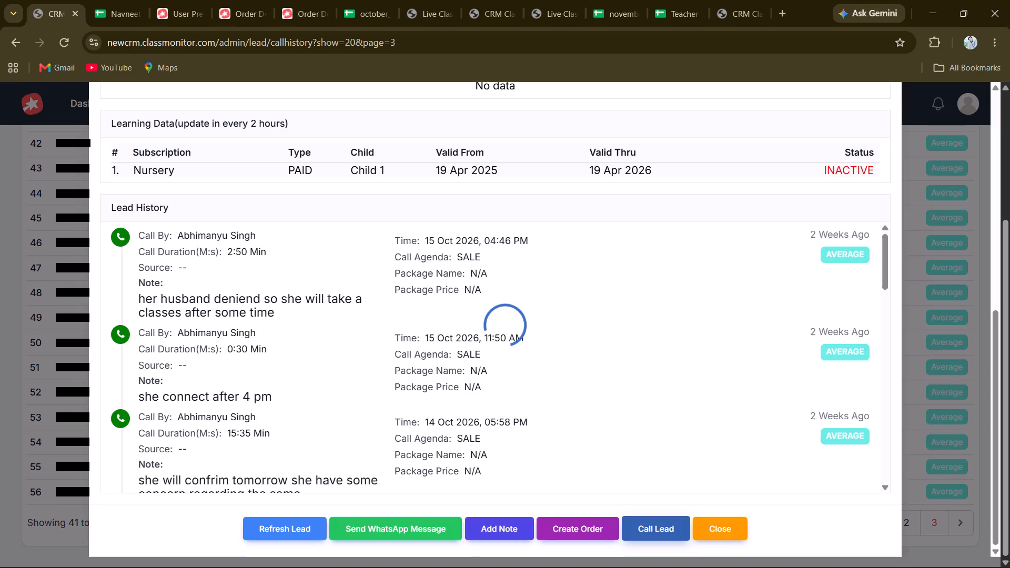
{"action": "scroll", "coordinate": [668, 523], "scroll_direction": "down", "scroll_amount": 10}
{"action": "left_click", "coordinate": [138, 267]}
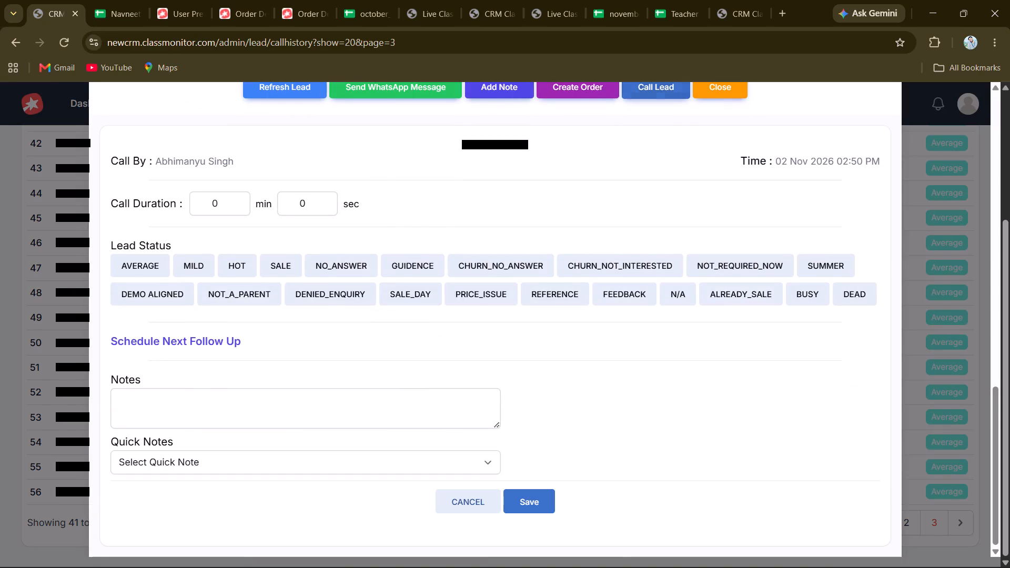
{"action": "left_click", "coordinate": [210, 343]}
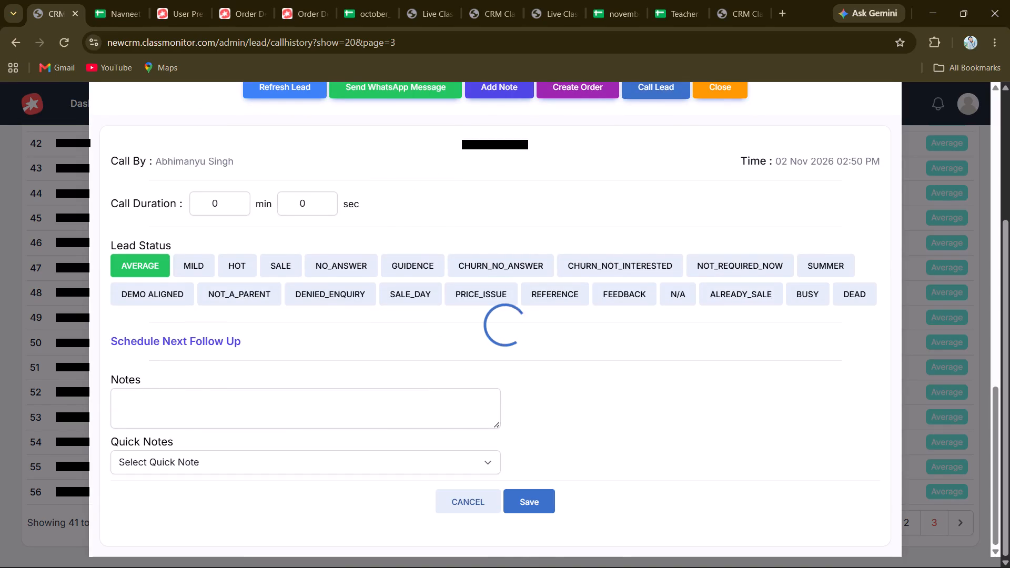
{"action": "left_click", "coordinate": [292, 396]}
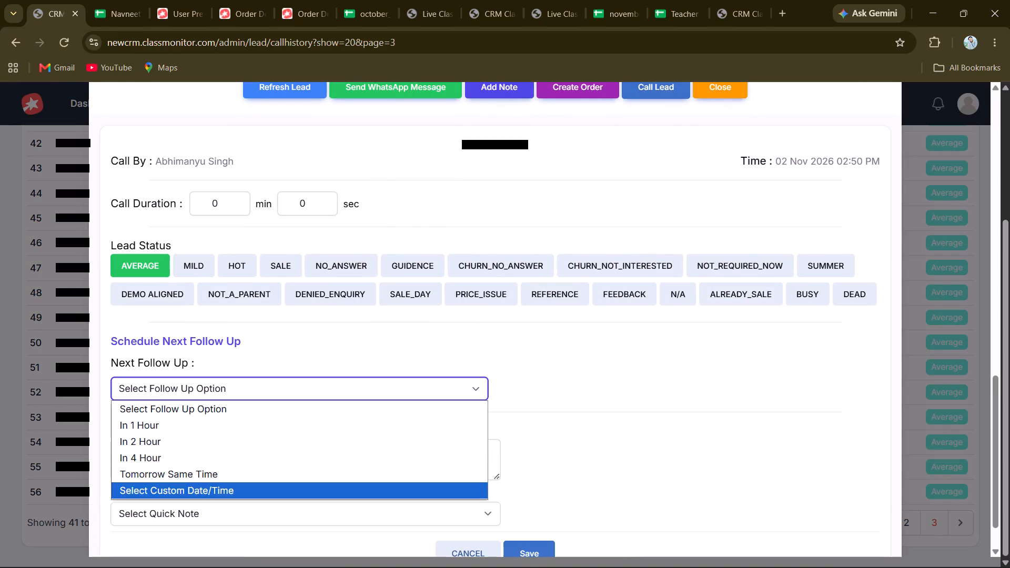
{"action": "left_click", "coordinate": [220, 488]}
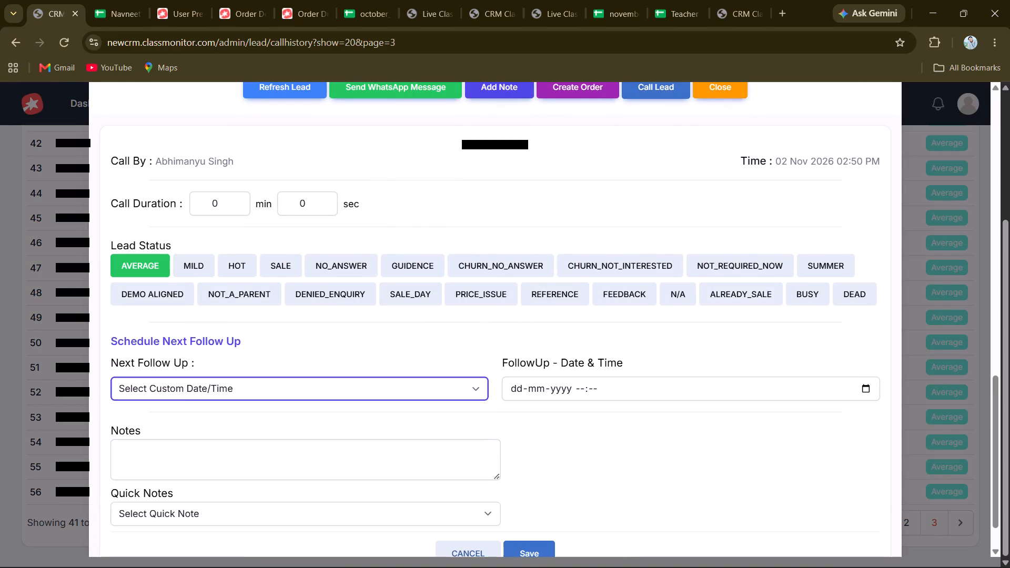
{"action": "left_click", "coordinate": [865, 390]}
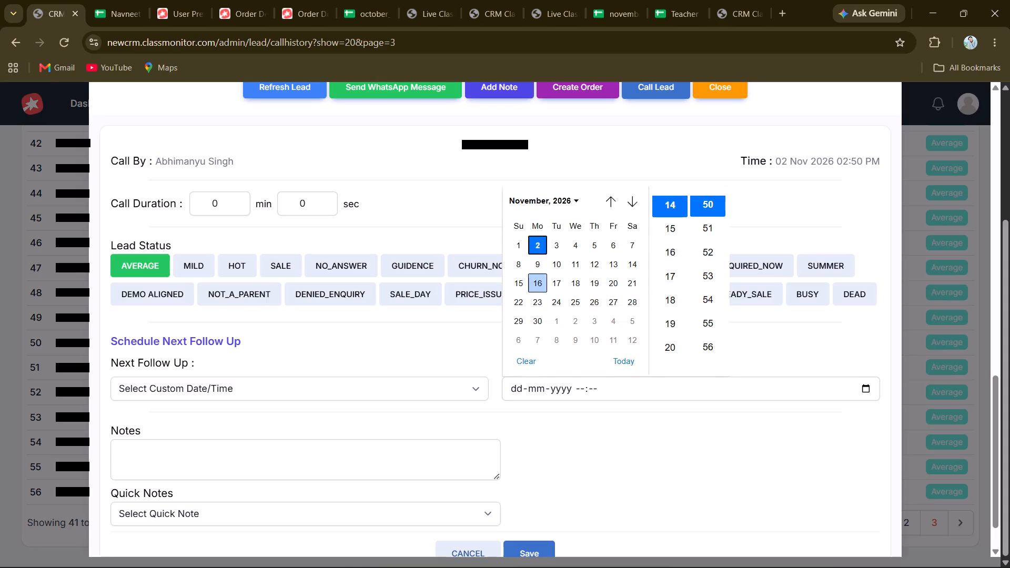
{"action": "left_click", "coordinate": [546, 284]}
{"action": "left_click", "coordinate": [260, 461]}
{"action": "type", "text": "connect after diwali"}
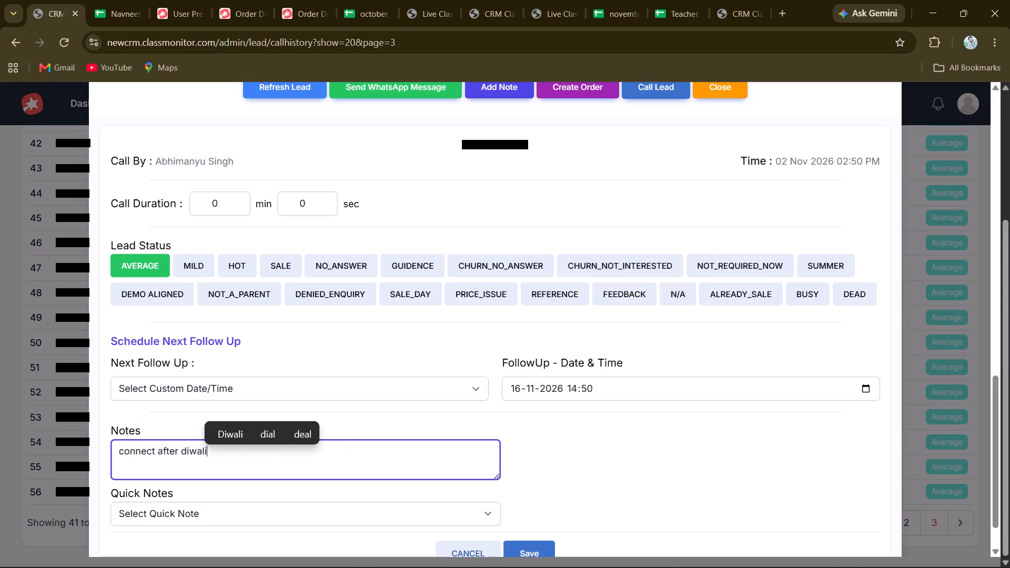
{"action": "key", "text": "space"}
Set the call duration to 1 min 35 sec, save the call entry and close the lead.
{"action": "left_click", "coordinate": [308, 203]}
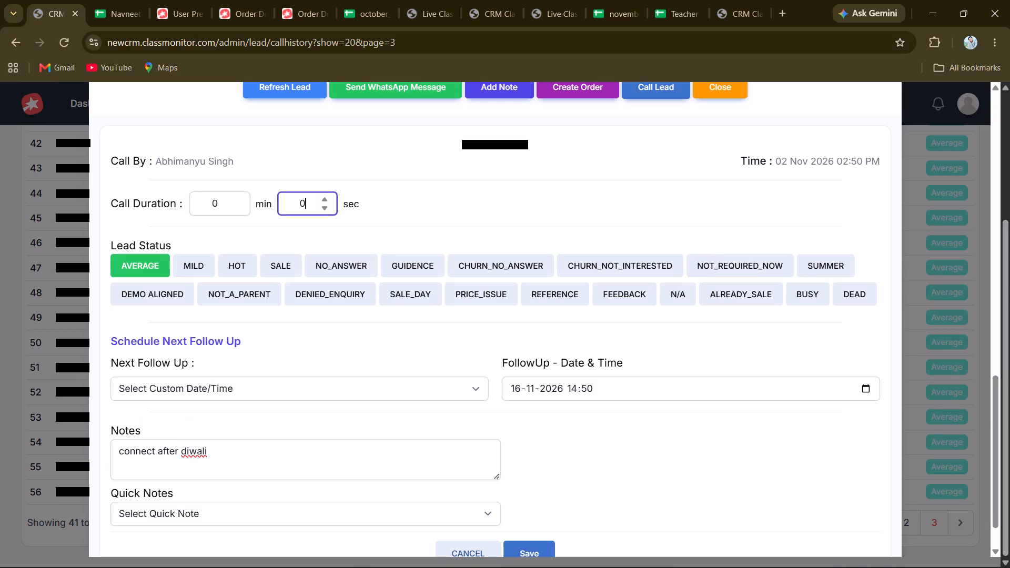
{"action": "key", "text": "BackSpace"}
{"action": "type", "text": "35"}
{"action": "scroll", "coordinate": [483, 353], "scroll_direction": "up", "scroll_amount": 11}
{"action": "scroll", "coordinate": [483, 353], "scroll_direction": "down", "scroll_amount": 14}
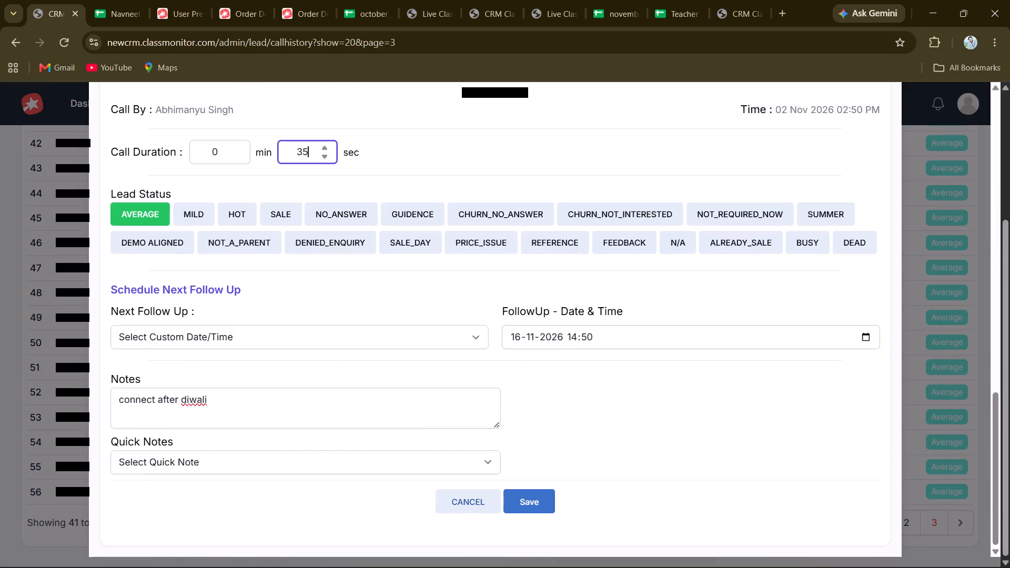
{"action": "scroll", "coordinate": [433, 310], "scroll_direction": "up", "scroll_amount": 10}
{"action": "scroll", "coordinate": [433, 310], "scroll_direction": "down", "scroll_amount": 13}
{"action": "left_click", "coordinate": [219, 158]}
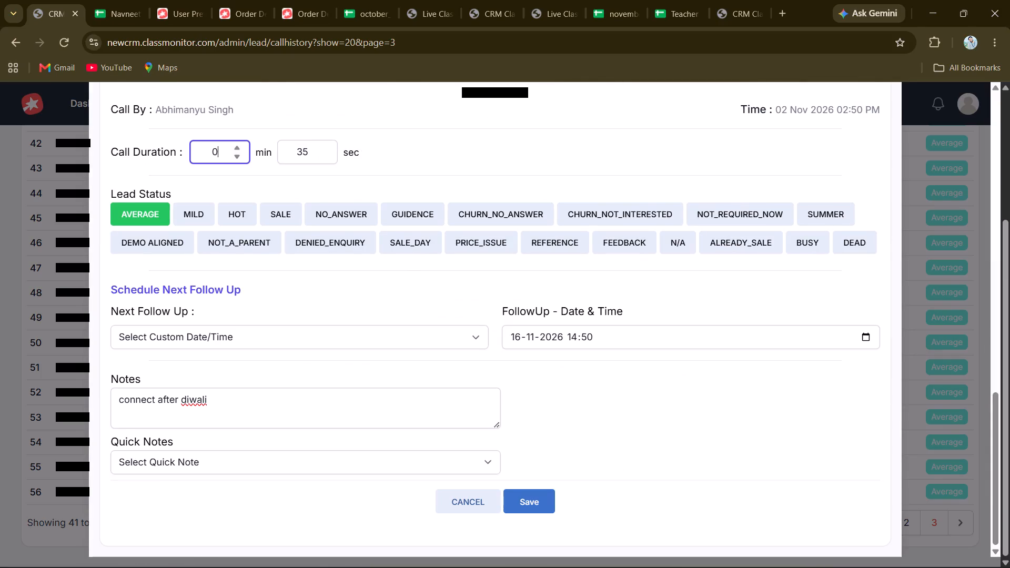
{"action": "key", "text": "1"}
{"action": "scroll", "coordinate": [509, 359], "scroll_direction": "up", "scroll_amount": 7}
{"action": "scroll", "coordinate": [509, 359], "scroll_direction": "down", "scroll_amount": 7}
{"action": "scroll", "coordinate": [560, 364], "scroll_direction": "up", "scroll_amount": 10}
{"action": "scroll", "coordinate": [560, 364], "scroll_direction": "down", "scroll_amount": 11}
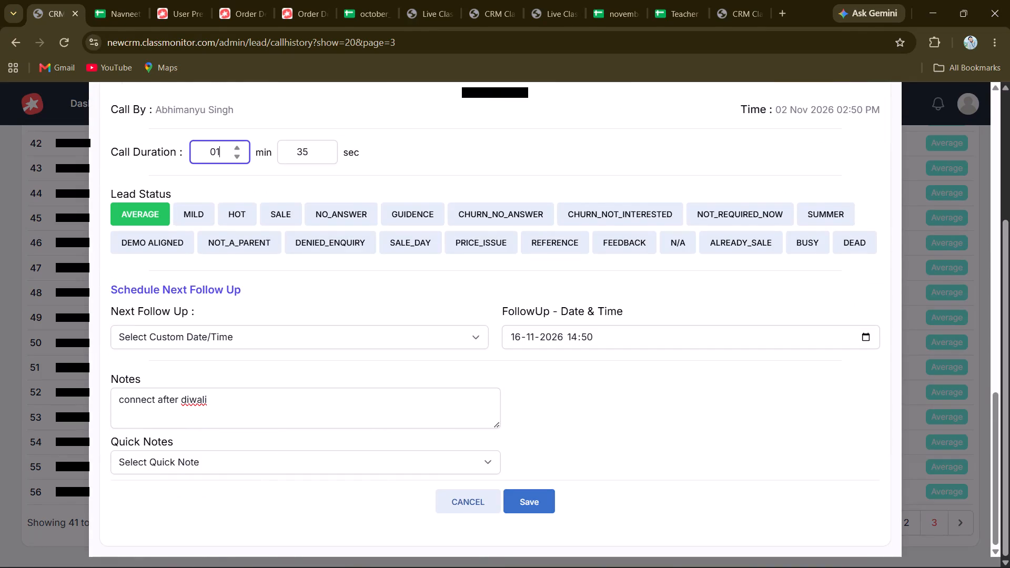
{"action": "left_click", "coordinate": [538, 500]}
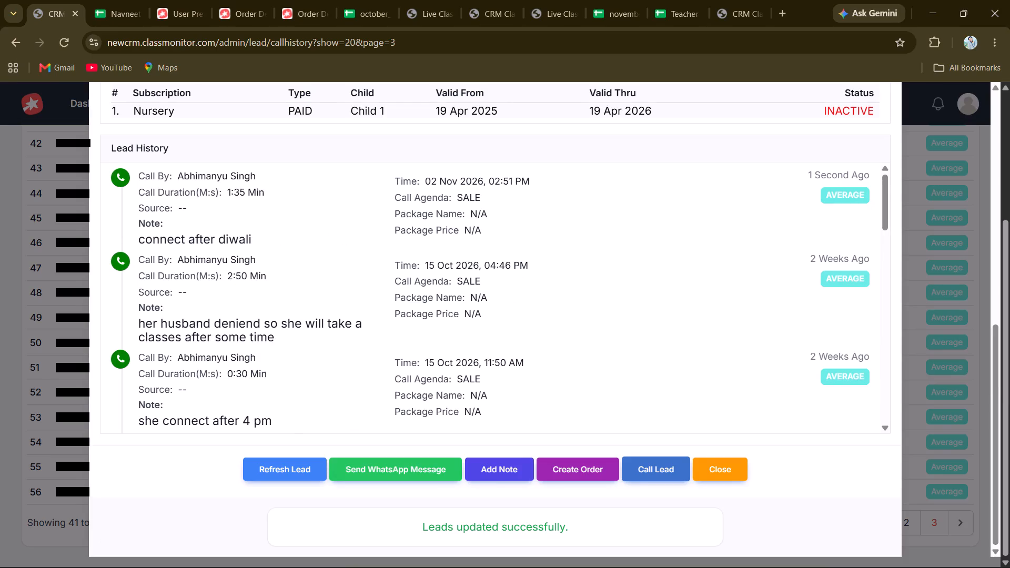
{"action": "left_click", "coordinate": [738, 471]}
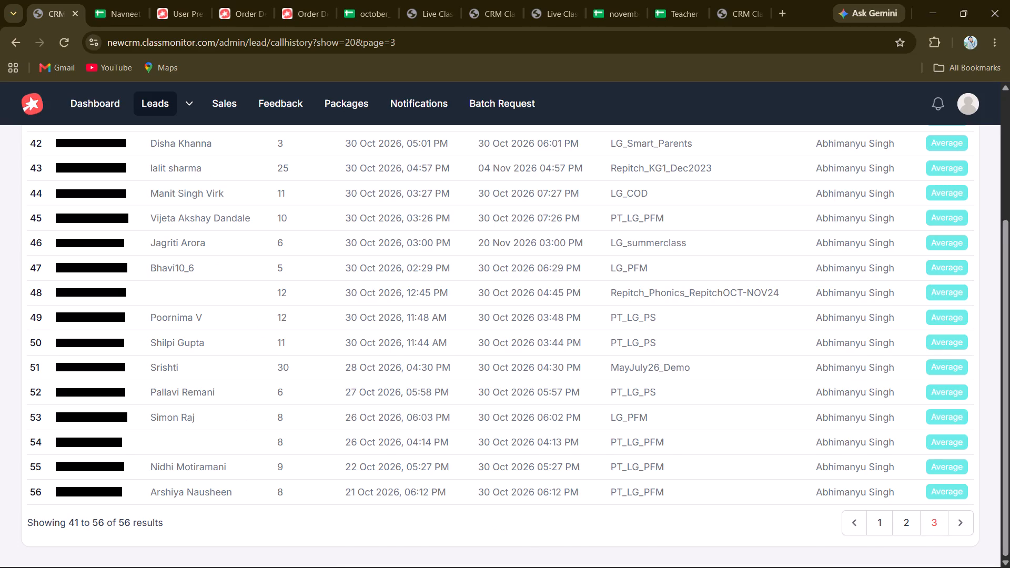
Open the PT_LG_PFM lead in the last row, row 56, and review its call history.
{"action": "scroll", "coordinate": [386, 367], "scroll_direction": "up", "scroll_amount": 9}
{"action": "scroll", "coordinate": [386, 367], "scroll_direction": "down", "scroll_amount": 9}
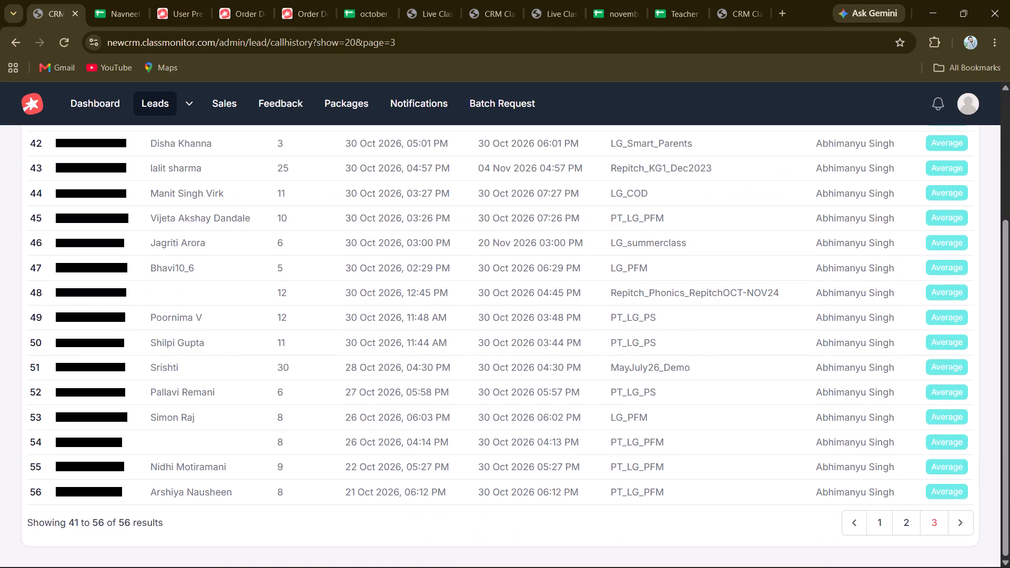
{"action": "left_click", "coordinate": [408, 495]}
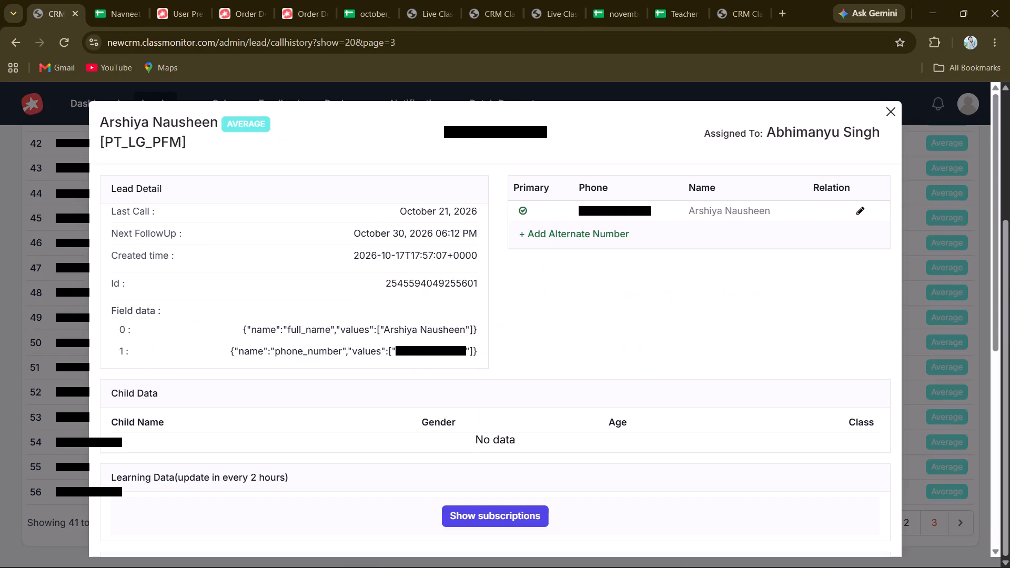
{"action": "scroll", "coordinate": [504, 408], "scroll_direction": "down", "scroll_amount": 8}
{"action": "scroll", "coordinate": [600, 401], "scroll_direction": "down", "scroll_amount": 10}
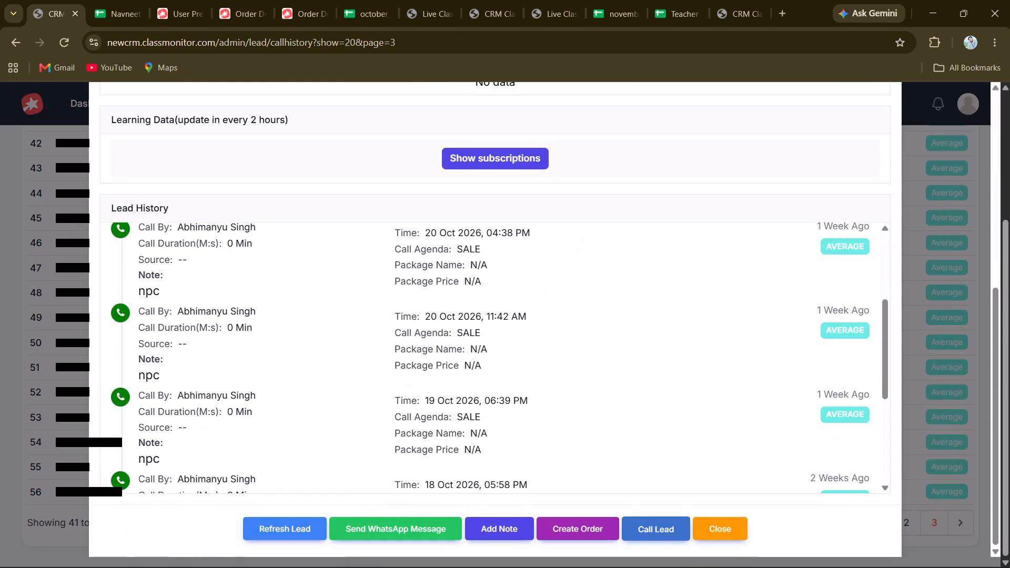
{"action": "scroll", "coordinate": [600, 401], "scroll_direction": "down", "scroll_amount": 9}
{"action": "scroll", "coordinate": [600, 401], "scroll_direction": "up", "scroll_amount": 17}
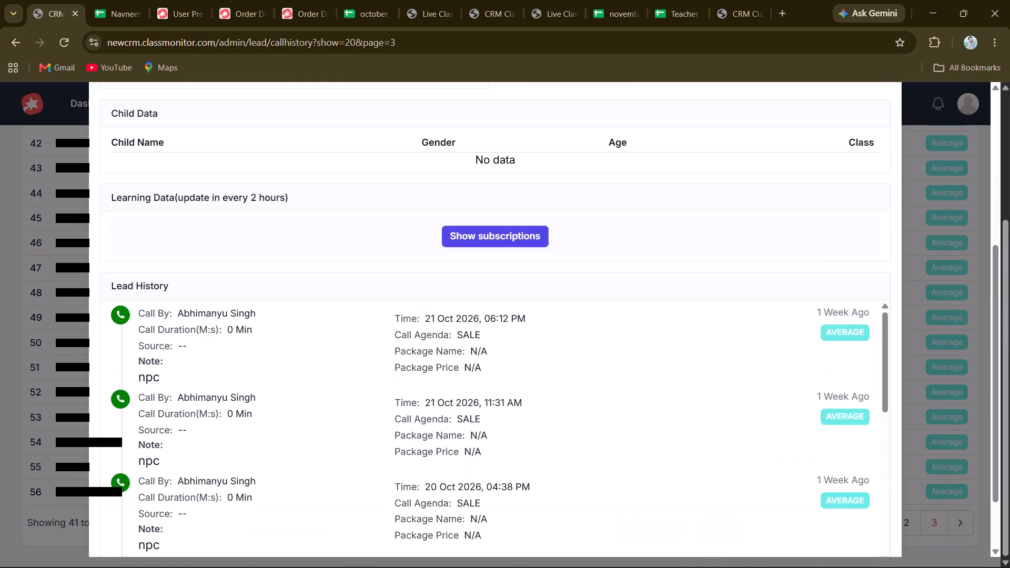
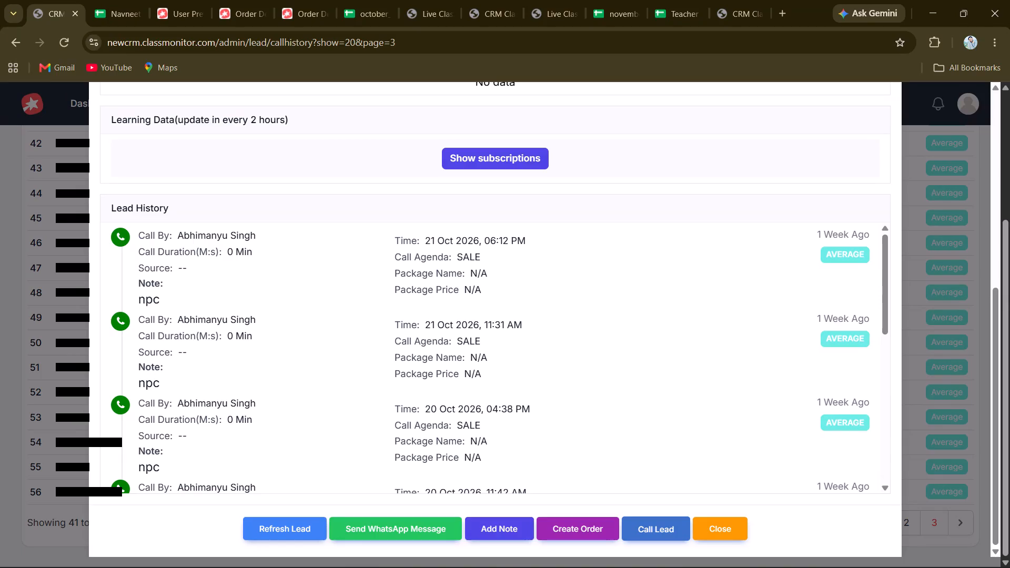
Start a call entry for the open lead with status AVERAGE, call duration 1 min 25 sec and the note "on followup".
{"action": "scroll", "coordinate": [600, 401], "scroll_direction": "up", "scroll_amount": 12}
{"action": "scroll", "coordinate": [600, 401], "scroll_direction": "down", "scroll_amount": 11}
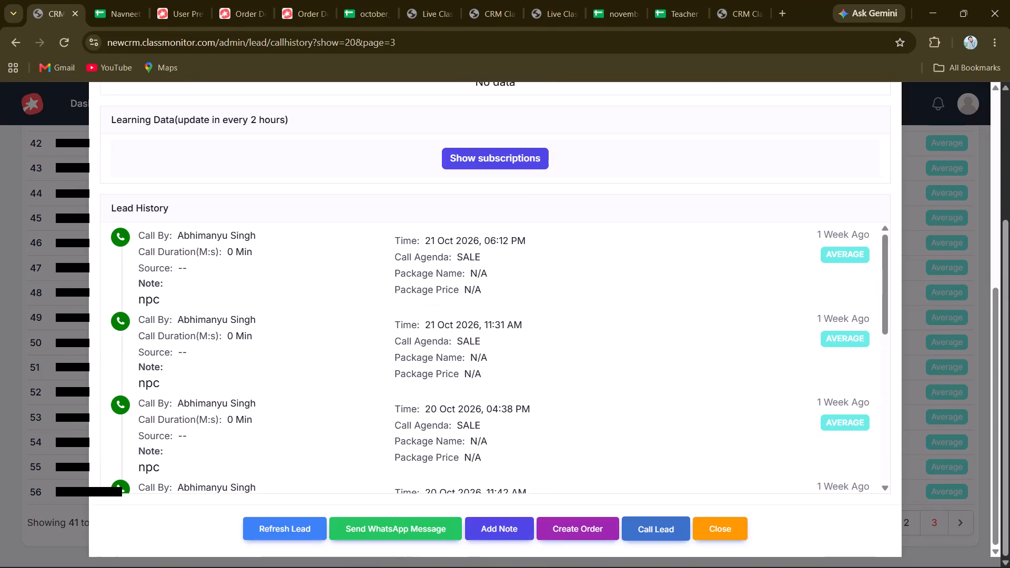
{"action": "left_click", "coordinate": [654, 523]}
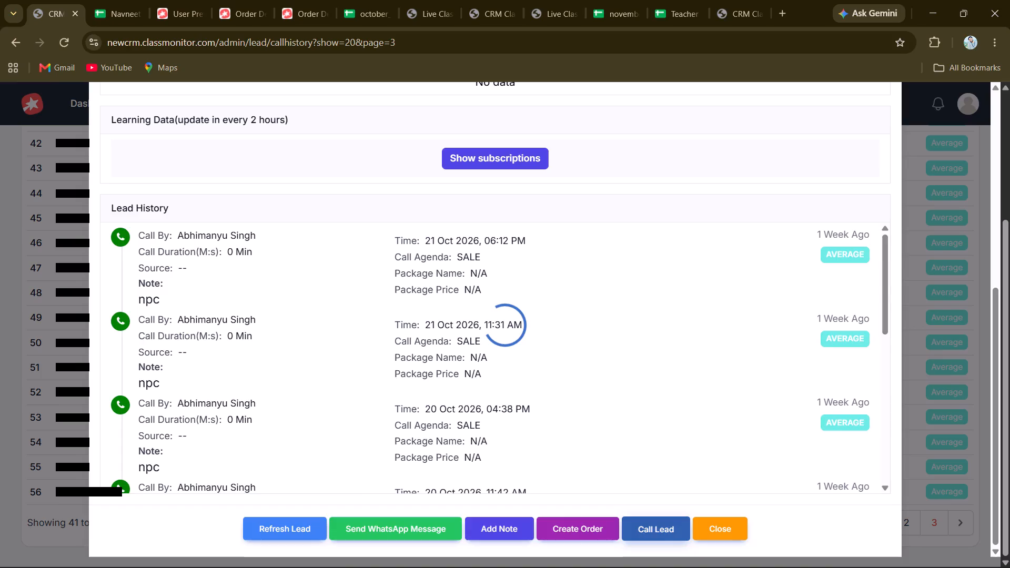
{"action": "scroll", "coordinate": [654, 523], "scroll_direction": "down", "scroll_amount": 7}
{"action": "left_click", "coordinate": [138, 268]}
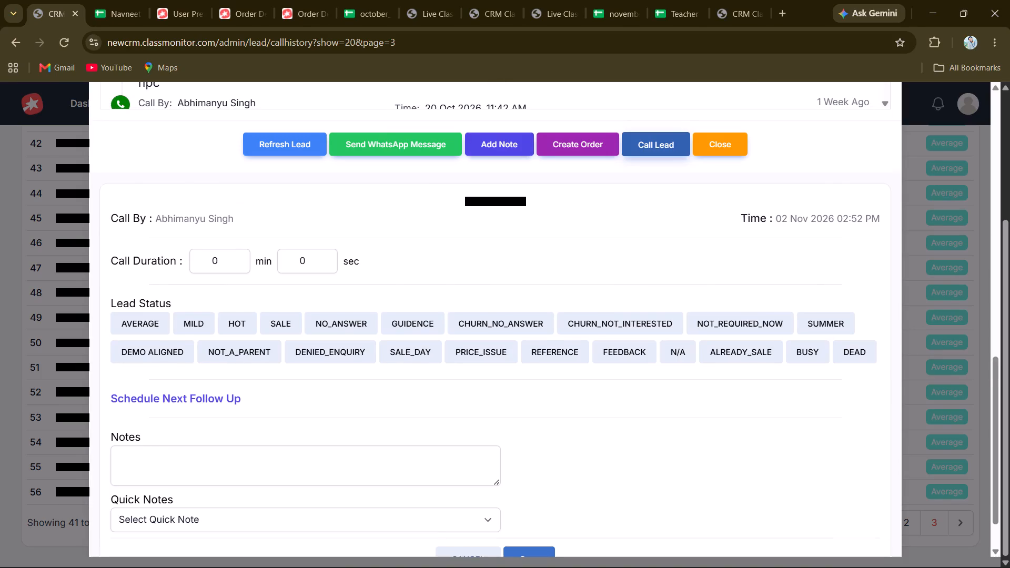
{"action": "scroll", "coordinate": [293, 306], "scroll_direction": "up", "scroll_amount": 12}
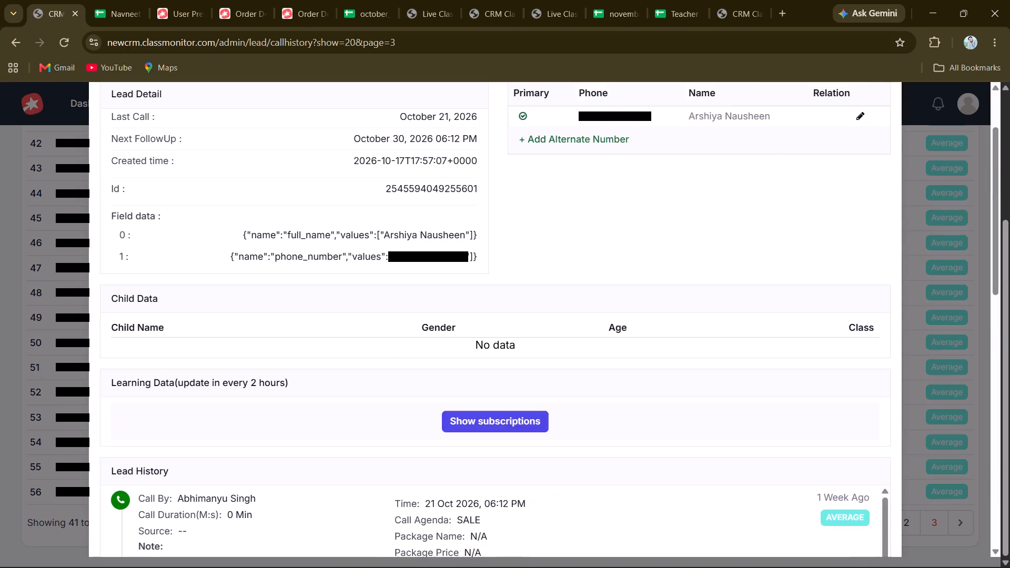
{"action": "scroll", "coordinate": [293, 306], "scroll_direction": "down", "scroll_amount": 11}
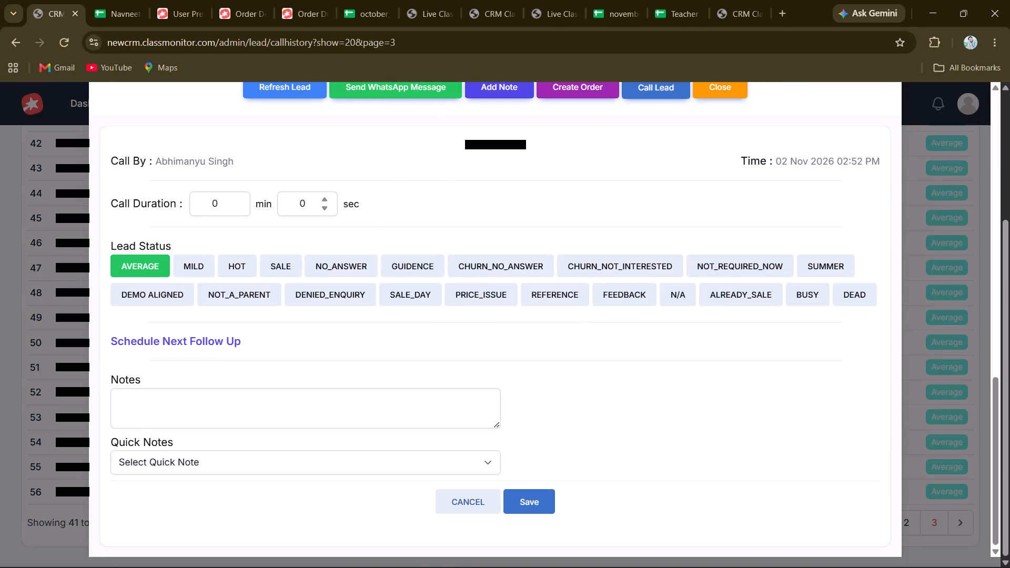
{"action": "left_click", "coordinate": [310, 210]}
{"action": "key", "text": "BackSpace"}
{"action": "type", "text": "25"}
{"action": "left_click", "coordinate": [221, 195]}
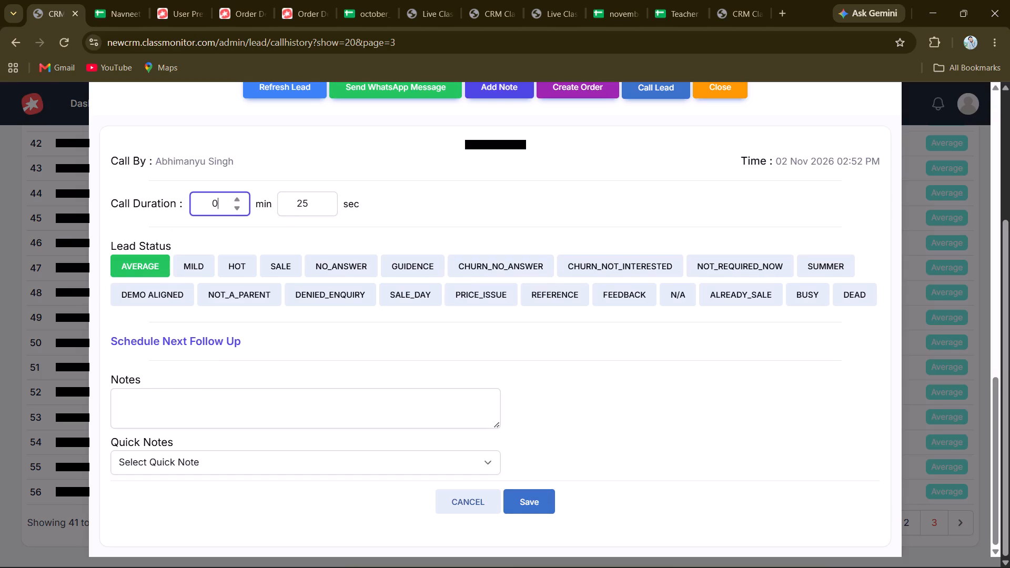
{"action": "key", "text": "1"}
{"action": "left_click", "coordinate": [239, 402]}
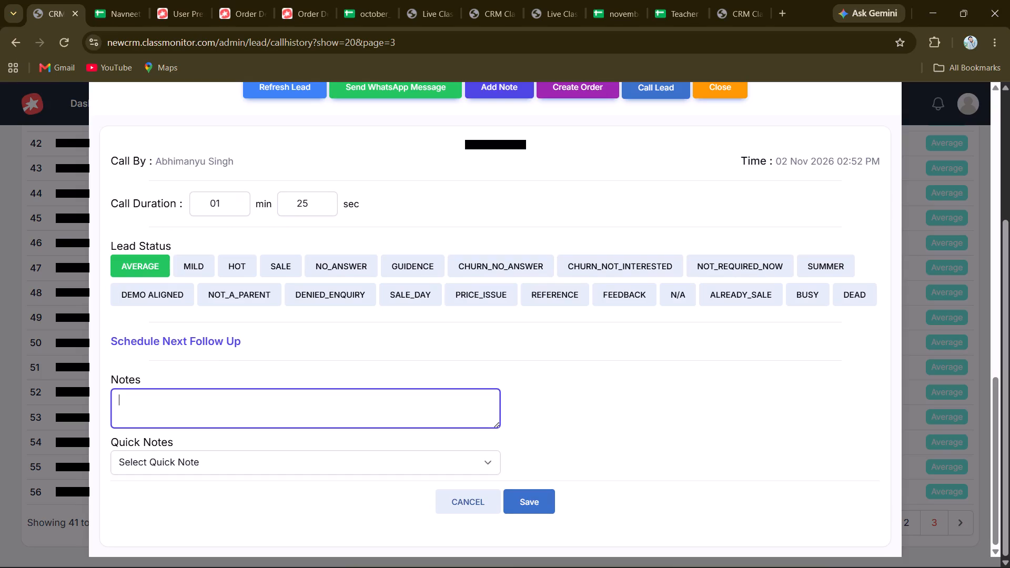
{"action": "type", "text": "on followup"}
{"action": "key", "text": "space"}
{"action": "left_click", "coordinate": [163, 346]}
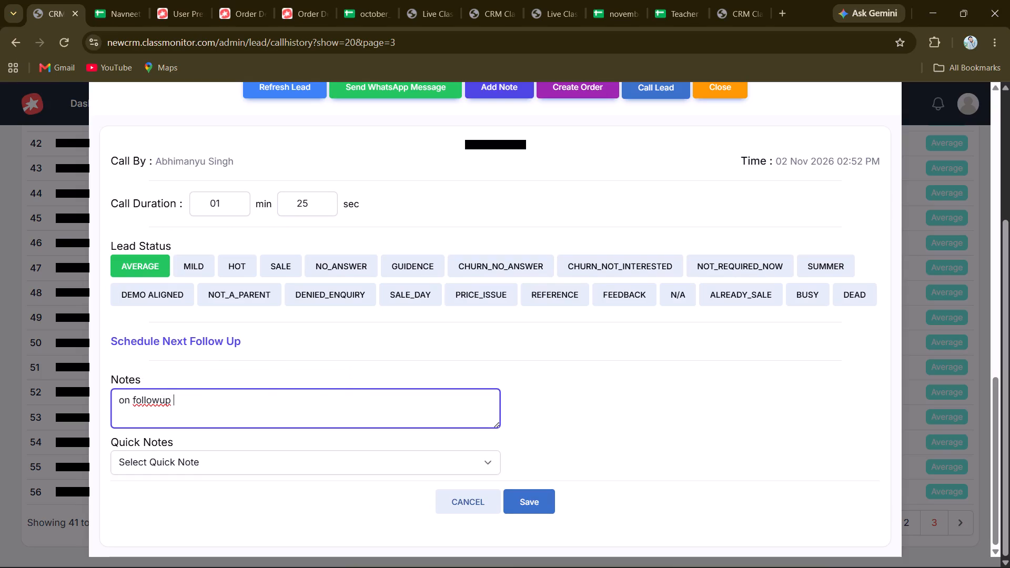
{"action": "left_click", "coordinate": [306, 390]}
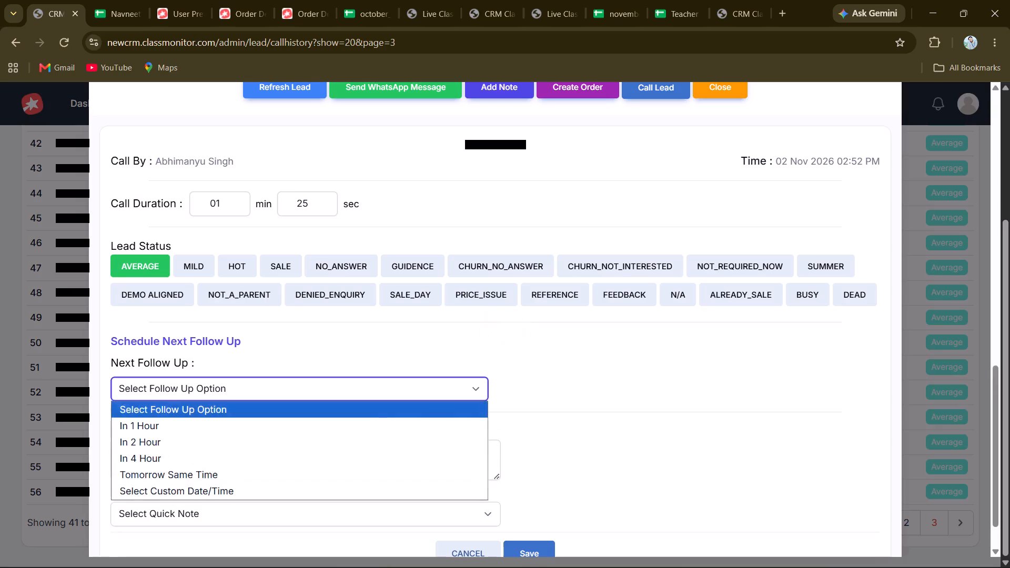
{"action": "double_click", "coordinate": [218, 482]}
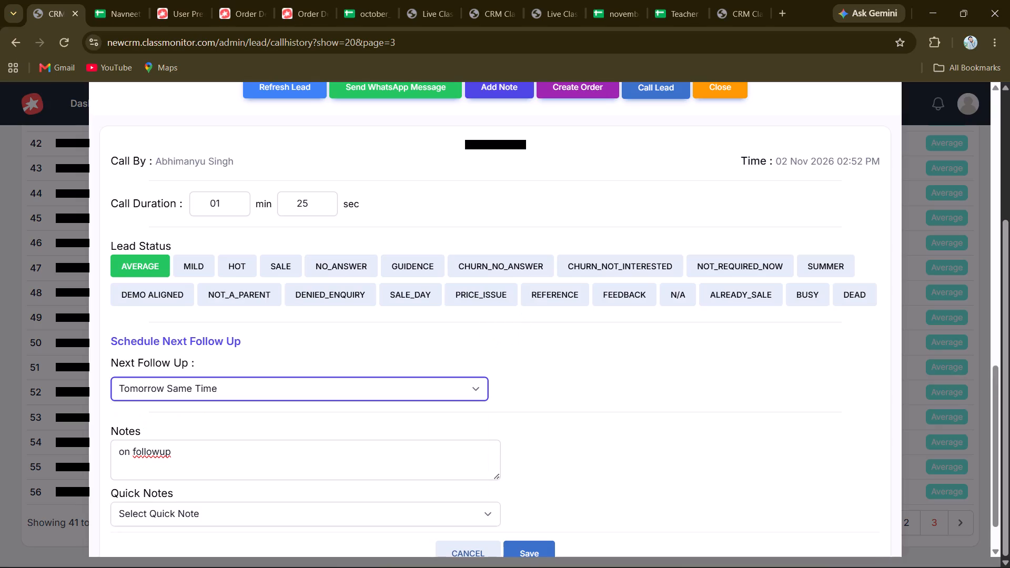
{"action": "left_click", "coordinate": [349, 388]}
{"action": "left_click", "coordinate": [227, 492]}
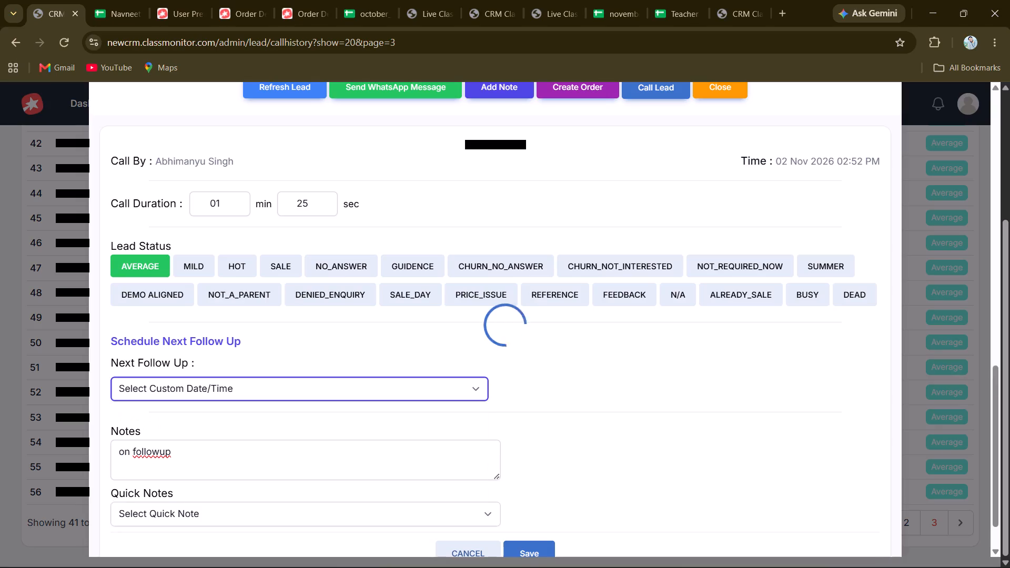
{"action": "left_click", "coordinate": [870, 388]}
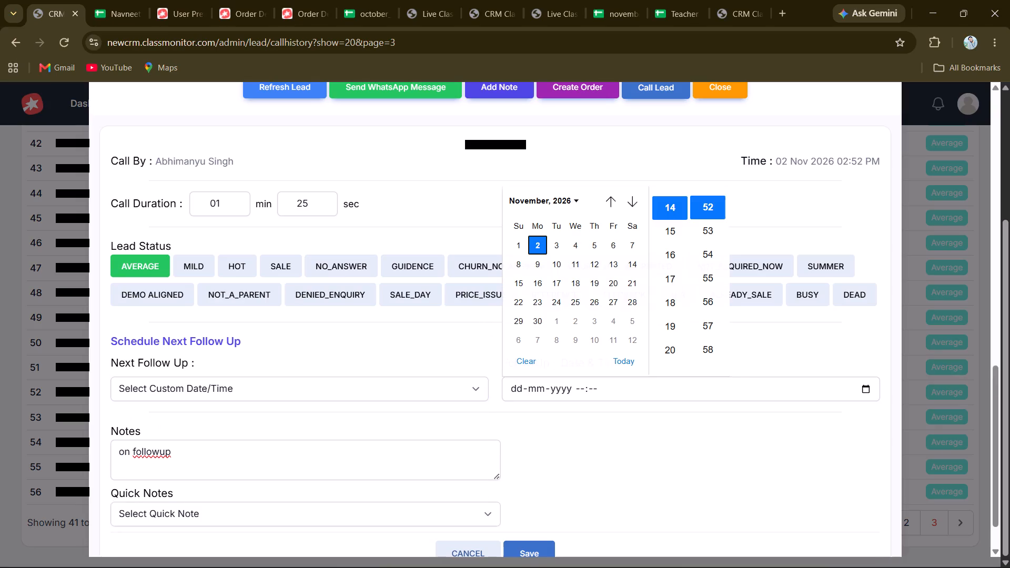
{"action": "left_click", "coordinate": [608, 283]}
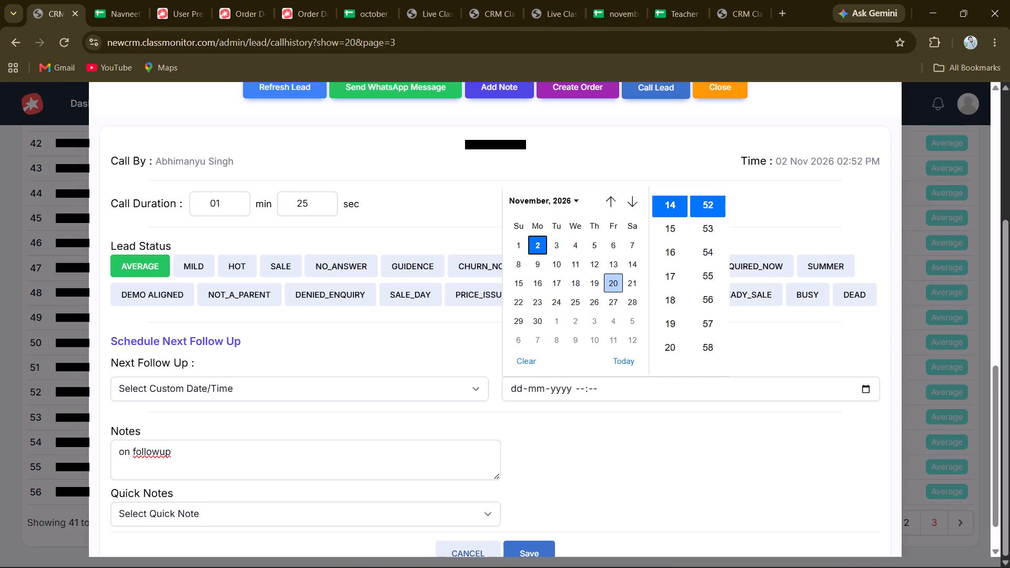
{"action": "left_click", "coordinate": [357, 459]}
{"action": "scroll", "coordinate": [405, 459], "scroll_direction": "down", "scroll_amount": 6}
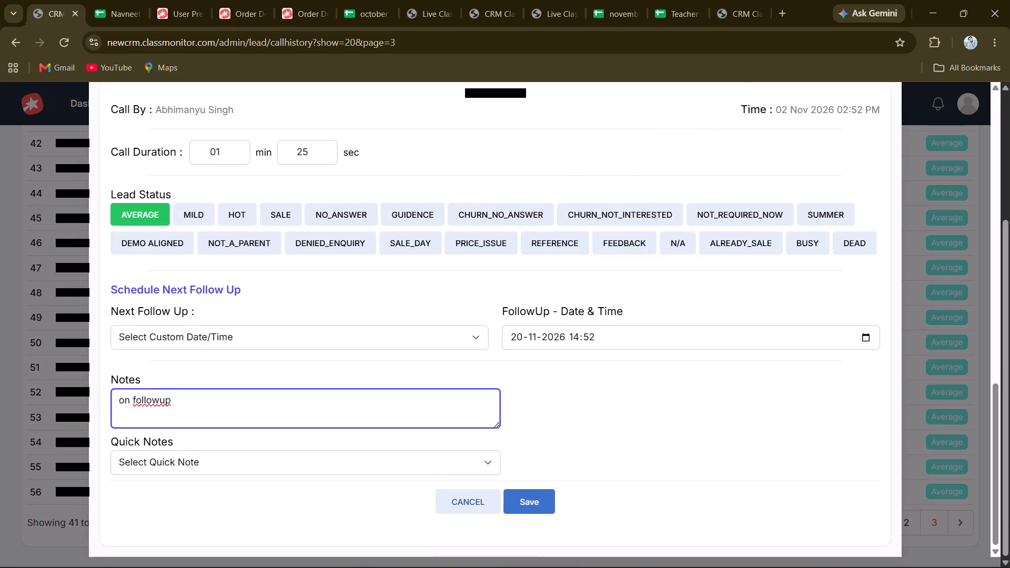
{"action": "left_click", "coordinate": [537, 496]}
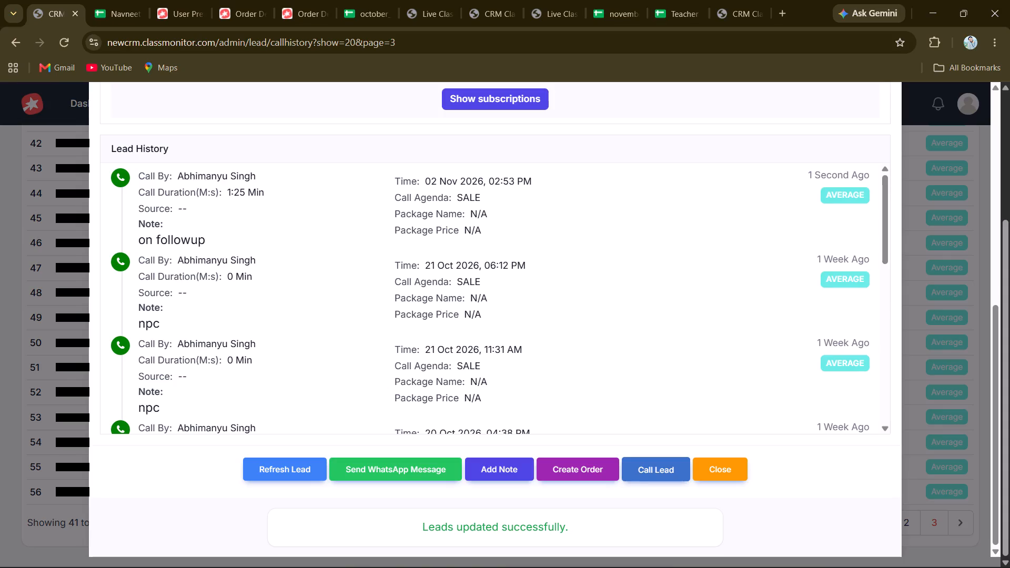
{"action": "left_click", "coordinate": [717, 463]}
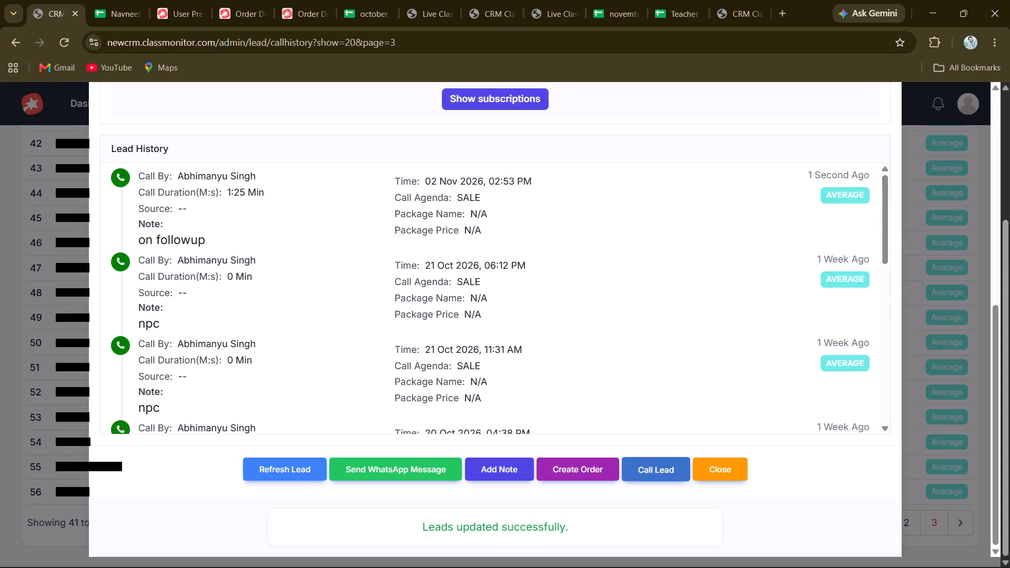
Open the PT_LG_PFM lead in the last row, row 56, and review its call history and lead details.
{"action": "left_click", "coordinate": [403, 484]}
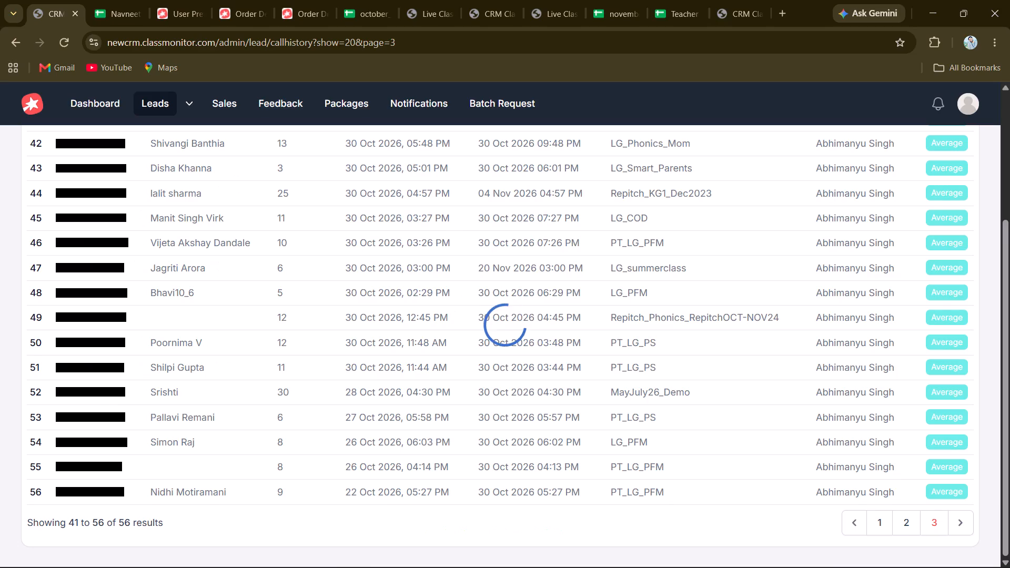
{"action": "scroll", "coordinate": [403, 484], "scroll_direction": "down", "scroll_amount": 11}
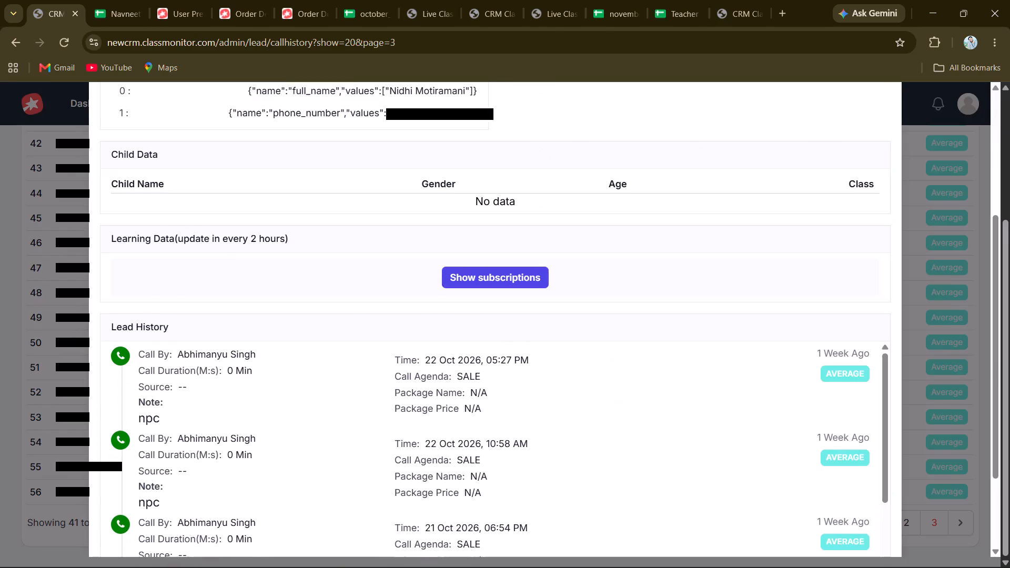
{"action": "scroll", "coordinate": [453, 468], "scroll_direction": "down", "scroll_amount": 19}
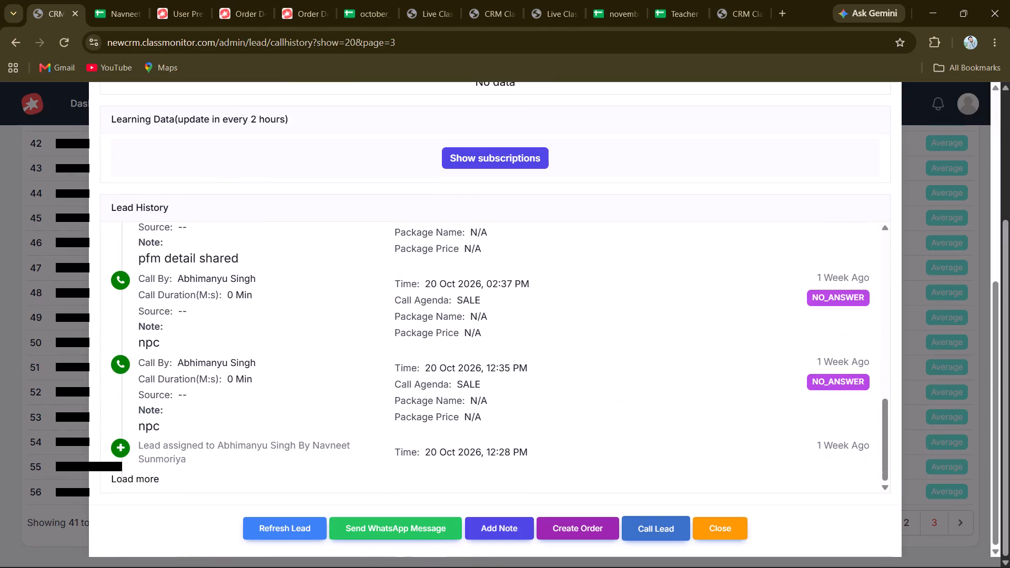
{"action": "scroll", "coordinate": [453, 468], "scroll_direction": "up", "scroll_amount": 19}
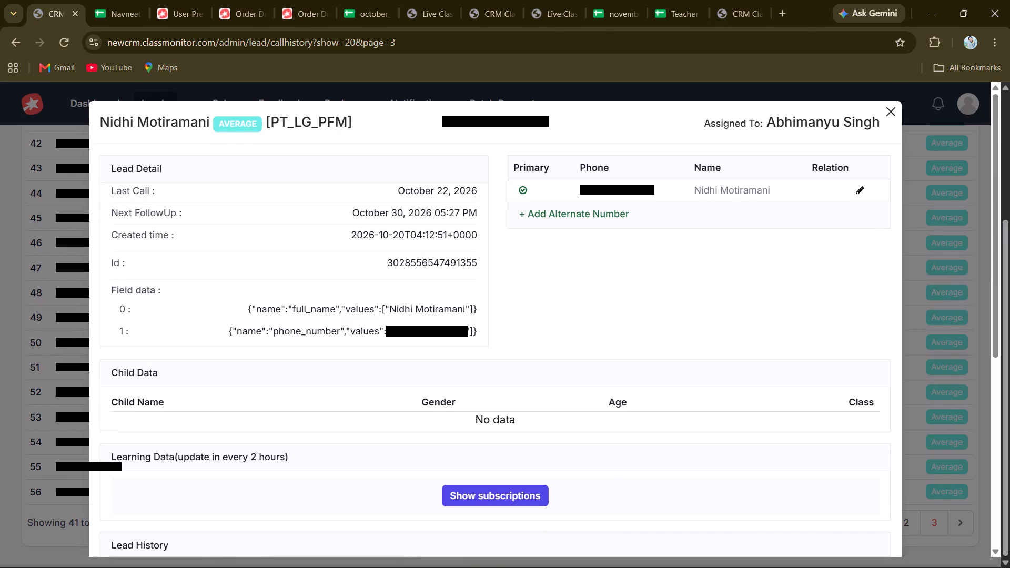
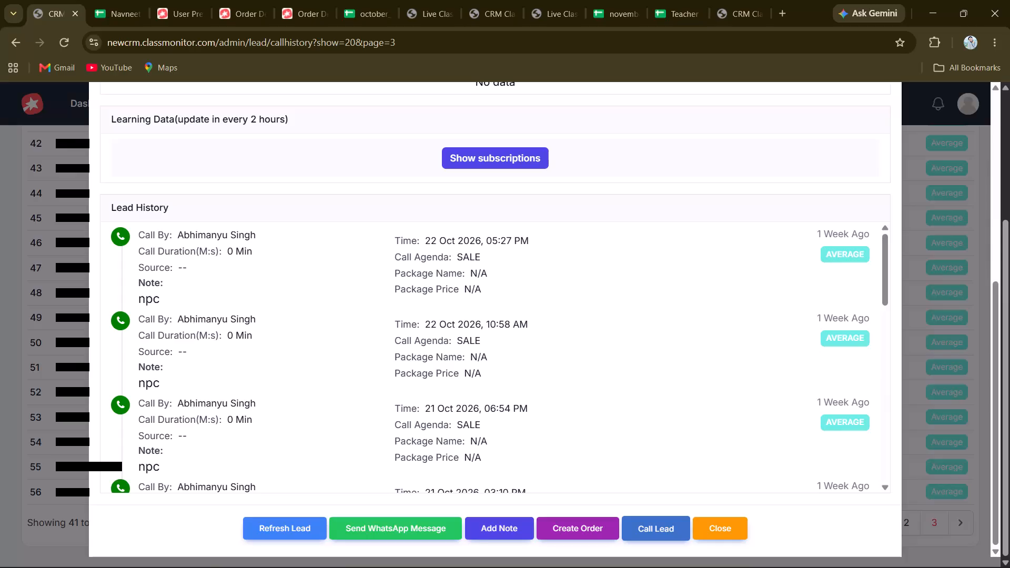
{"action": "left_click", "coordinate": [634, 532]}
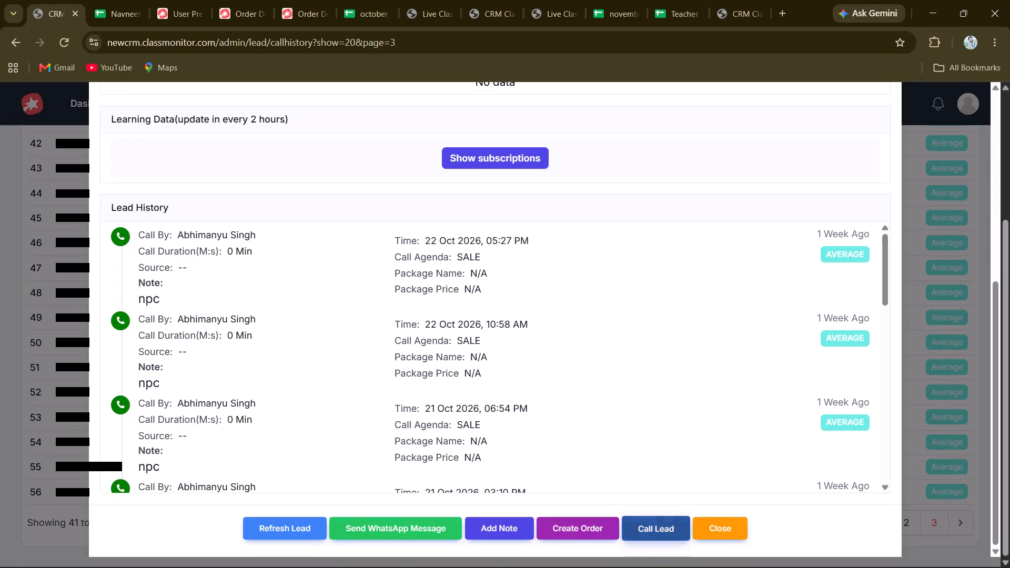
{"action": "scroll", "coordinate": [634, 532], "scroll_direction": "down", "scroll_amount": 5}
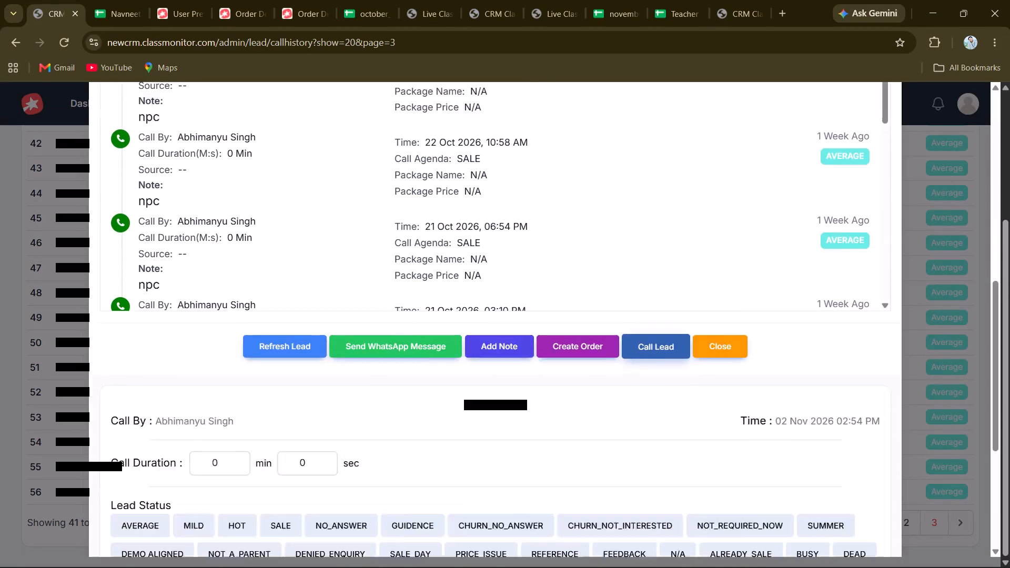
{"action": "scroll", "coordinate": [634, 532], "scroll_direction": "down", "scroll_amount": 3}
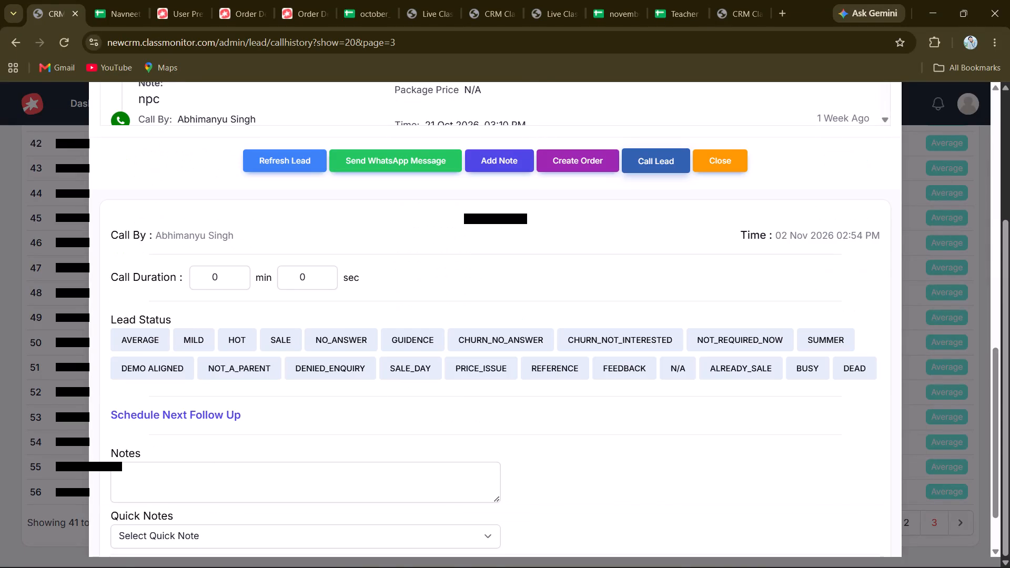
{"action": "scroll", "coordinate": [387, 328], "scroll_direction": "up", "scroll_amount": 11}
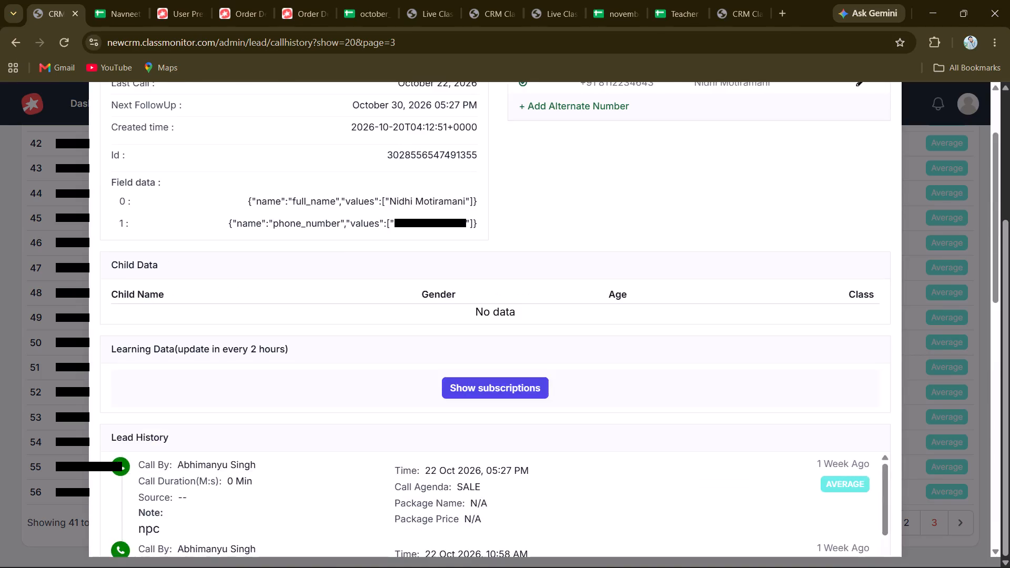
{"action": "scroll", "coordinate": [387, 328], "scroll_direction": "down", "scroll_amount": 13}
{"action": "left_click", "coordinate": [143, 267]}
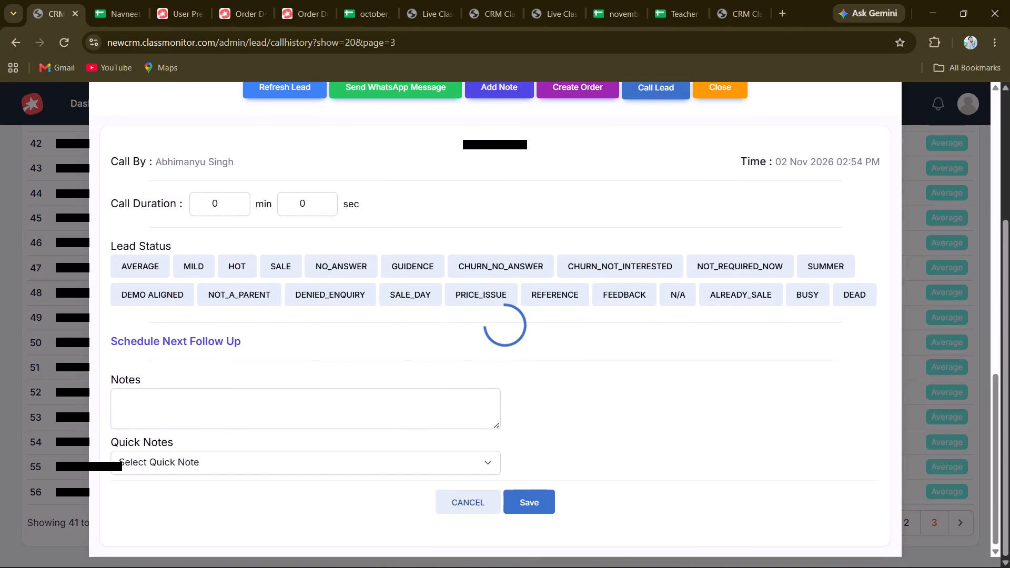
{"action": "left_click", "coordinate": [210, 341]}
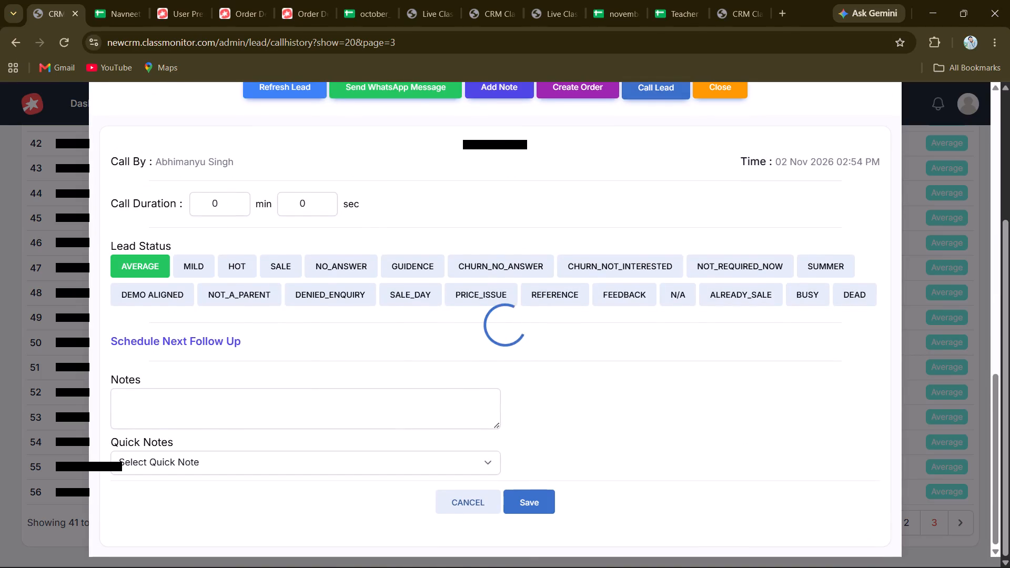
{"action": "left_click", "coordinate": [289, 394]}
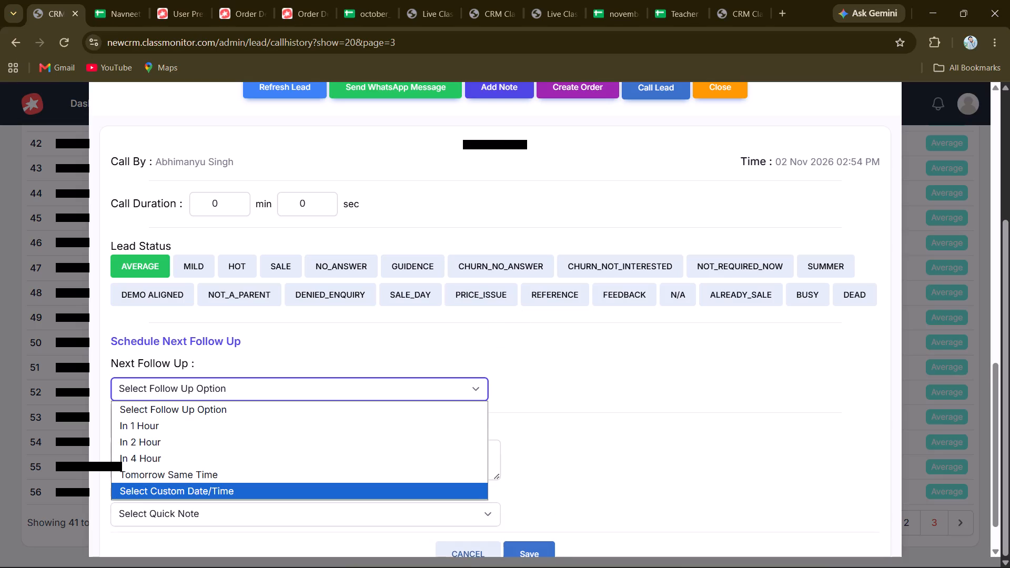
{"action": "left_click", "coordinate": [202, 485]}
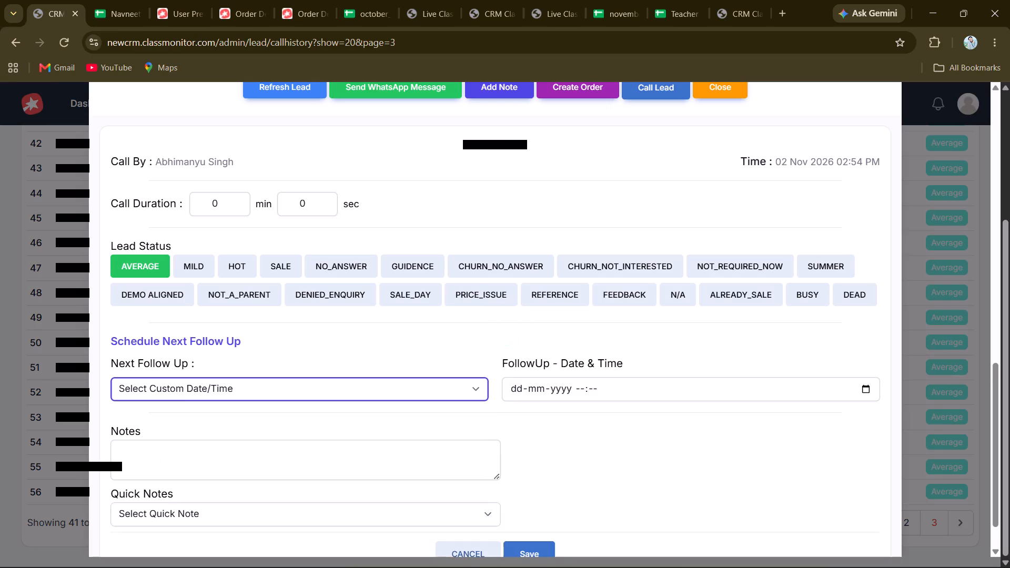
{"action": "left_click", "coordinate": [867, 389]}
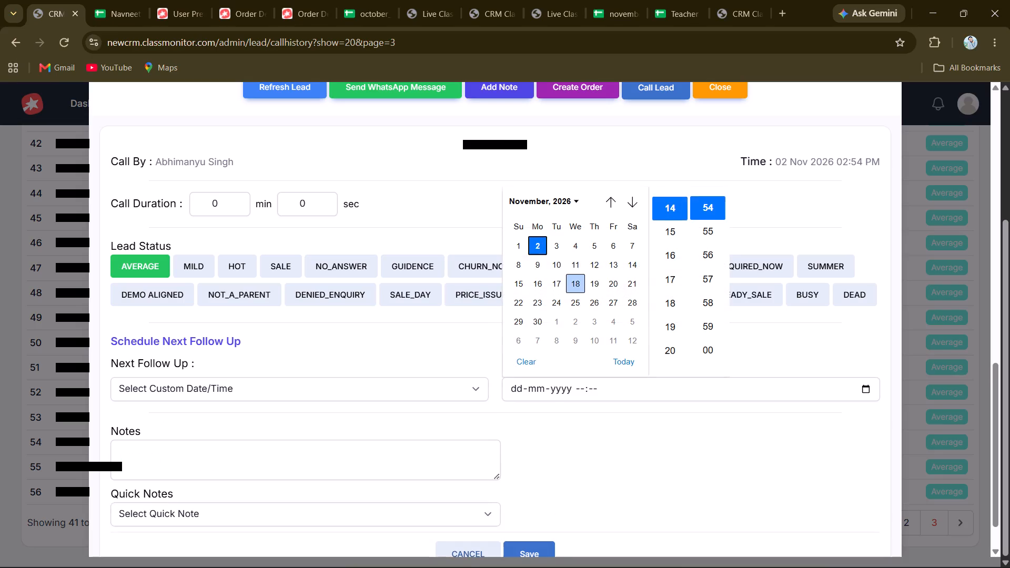
{"action": "left_click", "coordinate": [569, 285]}
Add the note "npc" to the call entry, save it and close the lead.
{"action": "left_click", "coordinate": [329, 461]}
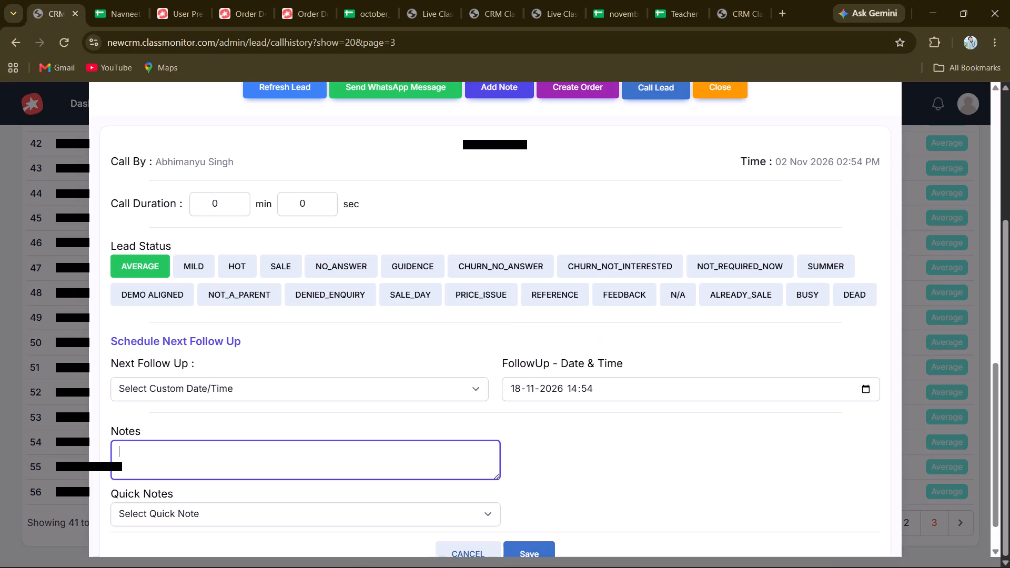
{"action": "type", "text": "npc"}
{"action": "key", "text": "space"}
{"action": "scroll", "coordinate": [458, 497], "scroll_direction": "down", "scroll_amount": 5}
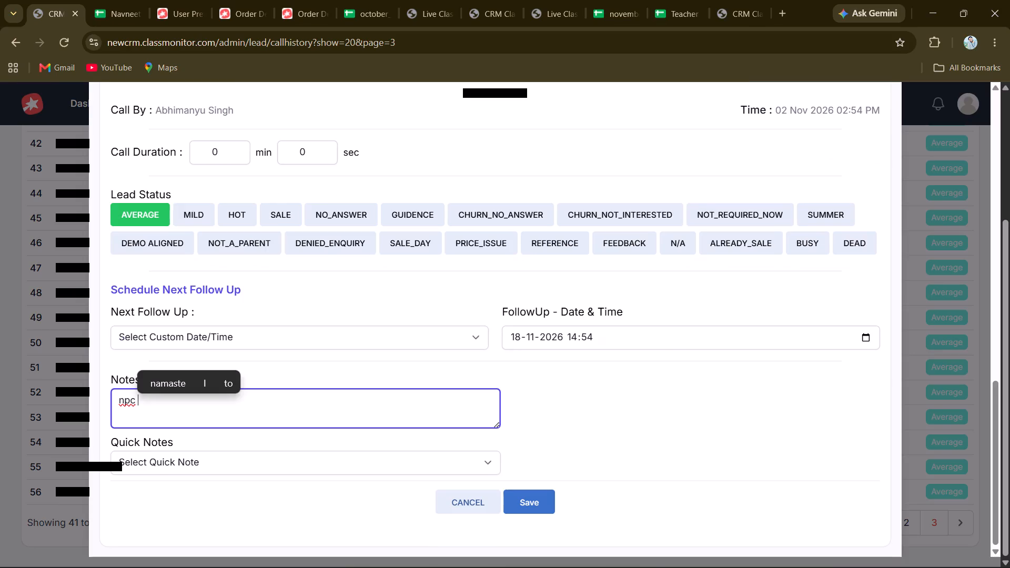
{"action": "left_click", "coordinate": [542, 498]}
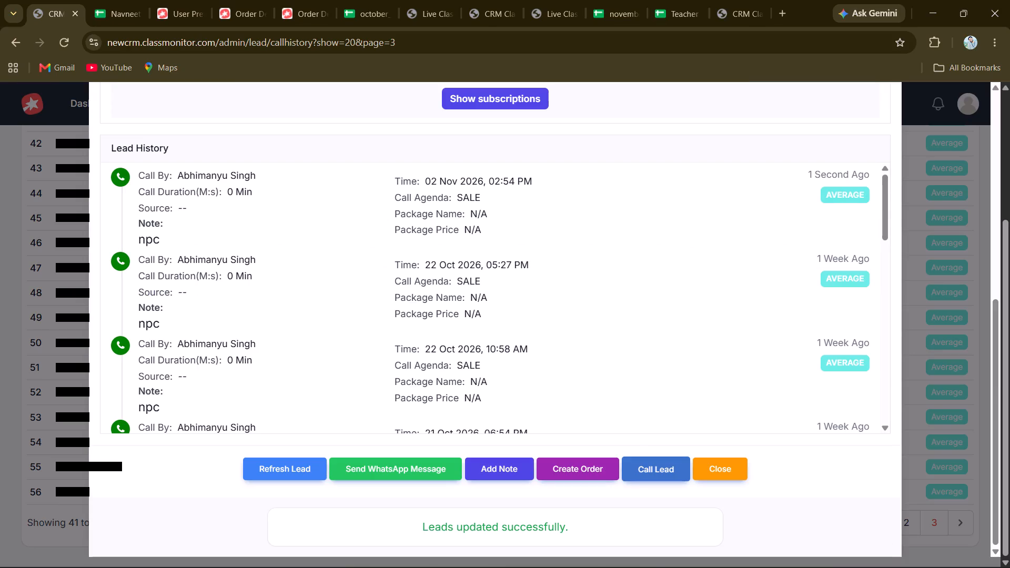
{"action": "left_click", "coordinate": [726, 463]}
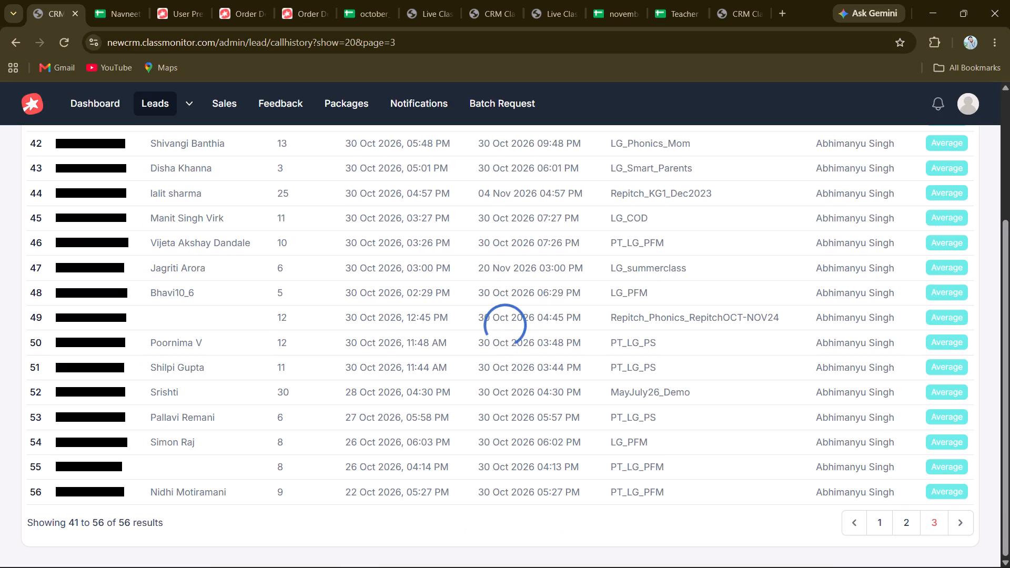
Open the PT_LG_PFM lead now in the last row, row 56, and review its call history and lead details.
{"action": "left_click", "coordinate": [404, 492]}
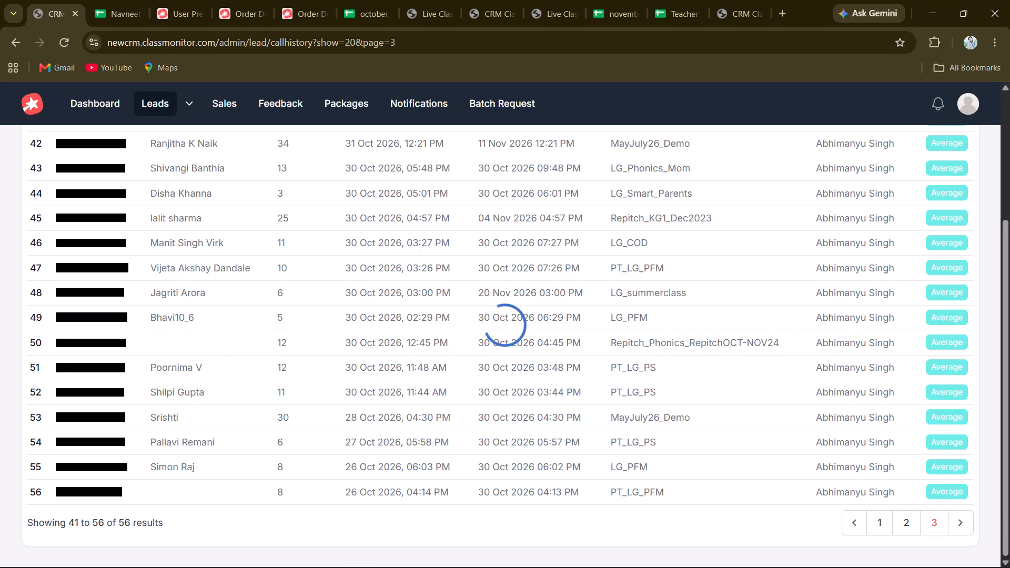
{"action": "scroll", "coordinate": [404, 492], "scroll_direction": "down", "scroll_amount": 8}
{"action": "scroll", "coordinate": [484, 372], "scroll_direction": "down", "scroll_amount": 8}
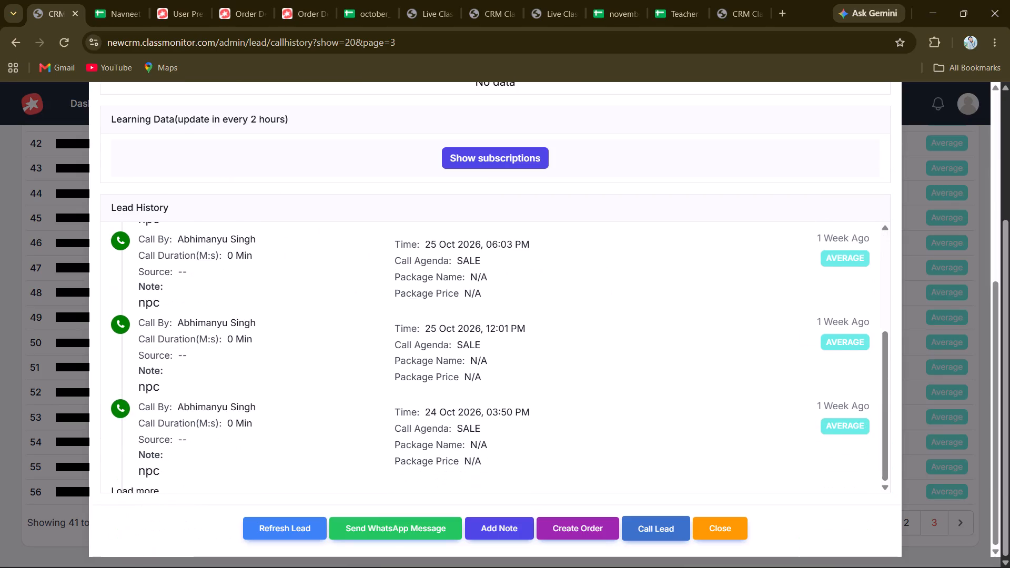
{"action": "scroll", "coordinate": [484, 372], "scroll_direction": "down", "scroll_amount": 9}
{"action": "scroll", "coordinate": [484, 372], "scroll_direction": "up", "scroll_amount": 17}
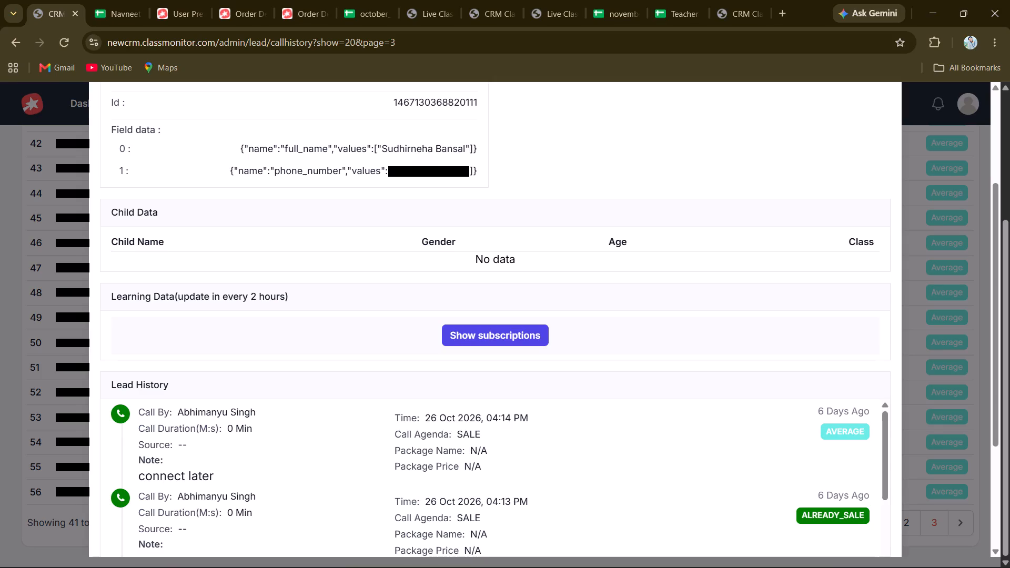
{"action": "scroll", "coordinate": [484, 372], "scroll_direction": "down", "scroll_amount": 8}
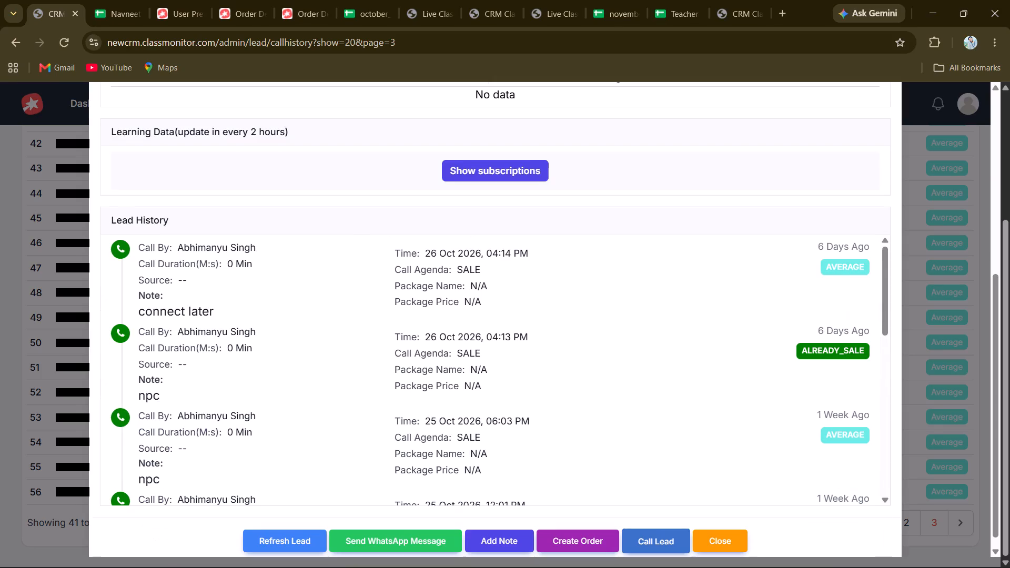
Log a call for the open lead with status CHURN_NO_ANSWER and the note "no incoming", then close the lead.
{"action": "left_click", "coordinate": [655, 523]}
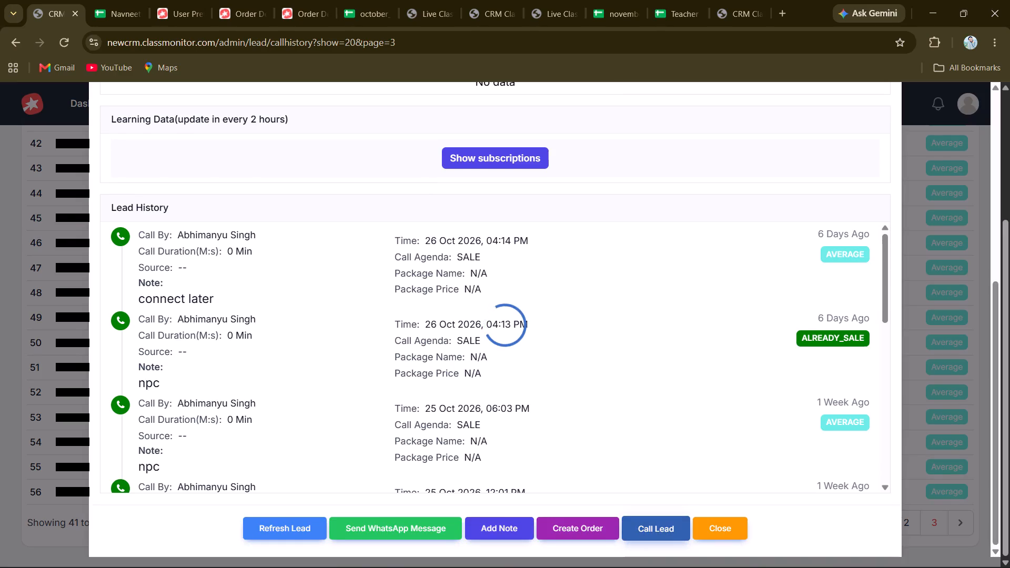
{"action": "scroll", "coordinate": [655, 523], "scroll_direction": "down", "scroll_amount": 17}
{"action": "left_click", "coordinate": [525, 261]}
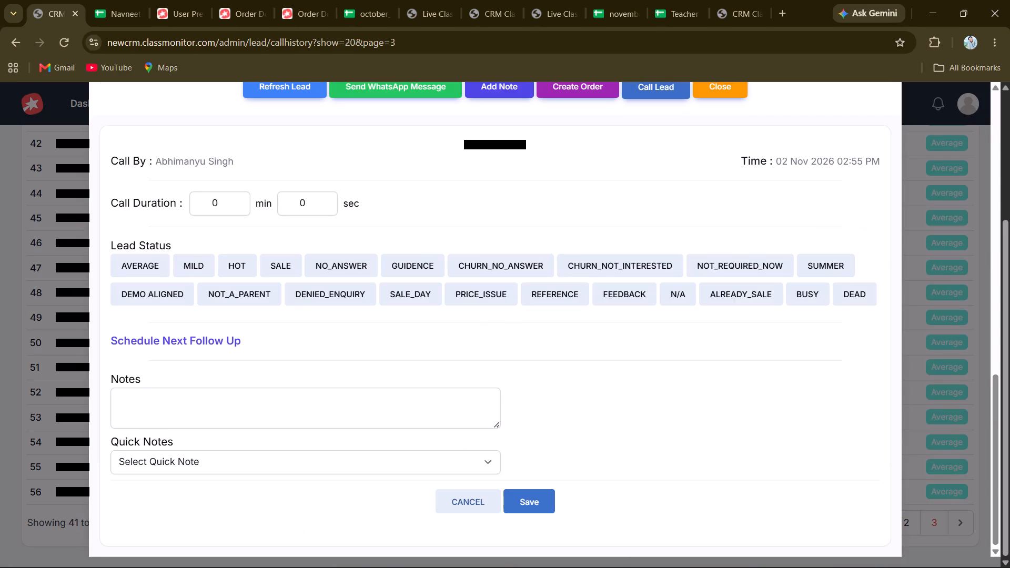
{"action": "left_click", "coordinate": [270, 425]}
{"action": "type", "text": "no incoming"}
{"action": "key", "text": "space"}
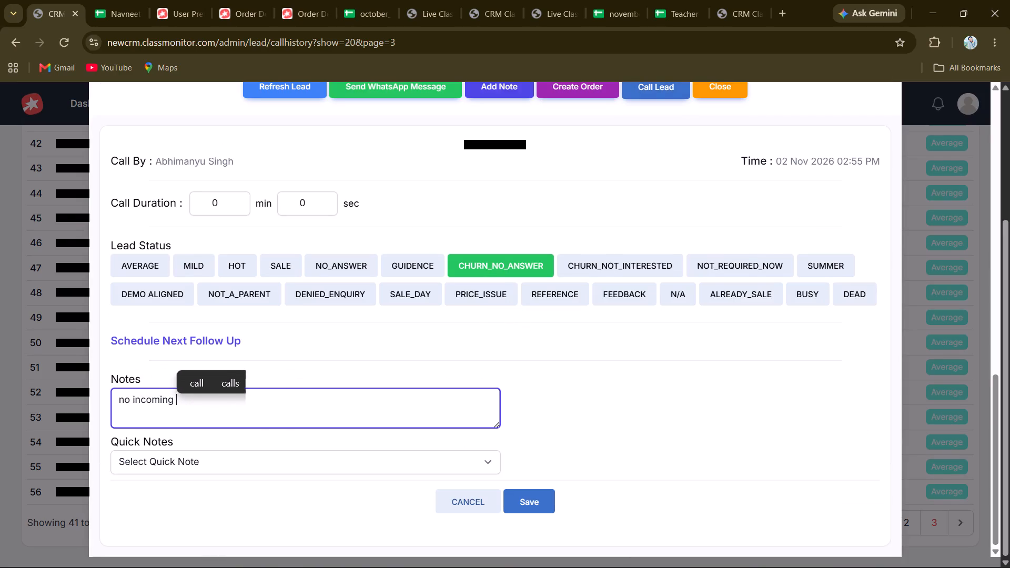
{"action": "left_click", "coordinate": [536, 508]}
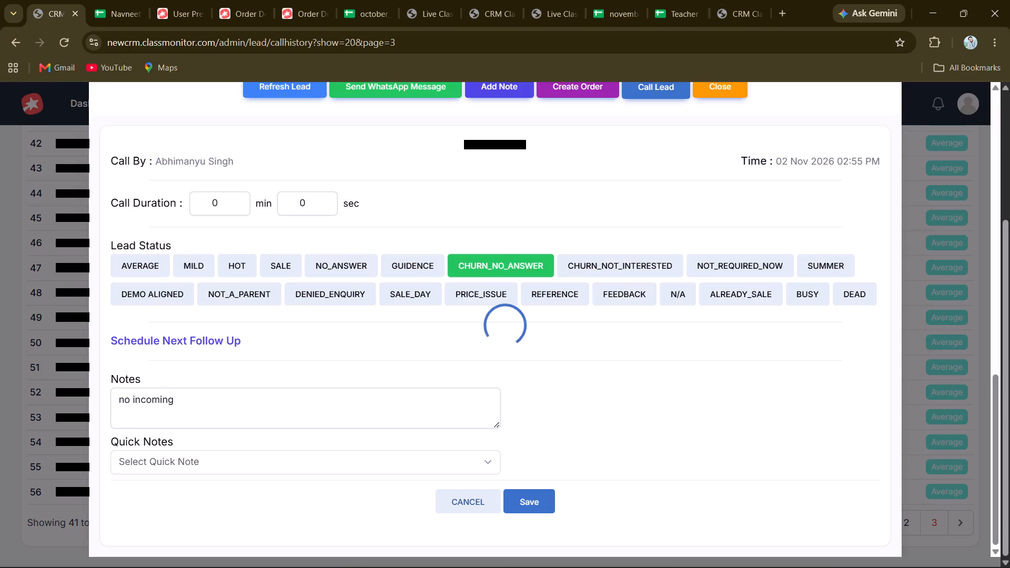
{"action": "left_click", "coordinate": [720, 473]}
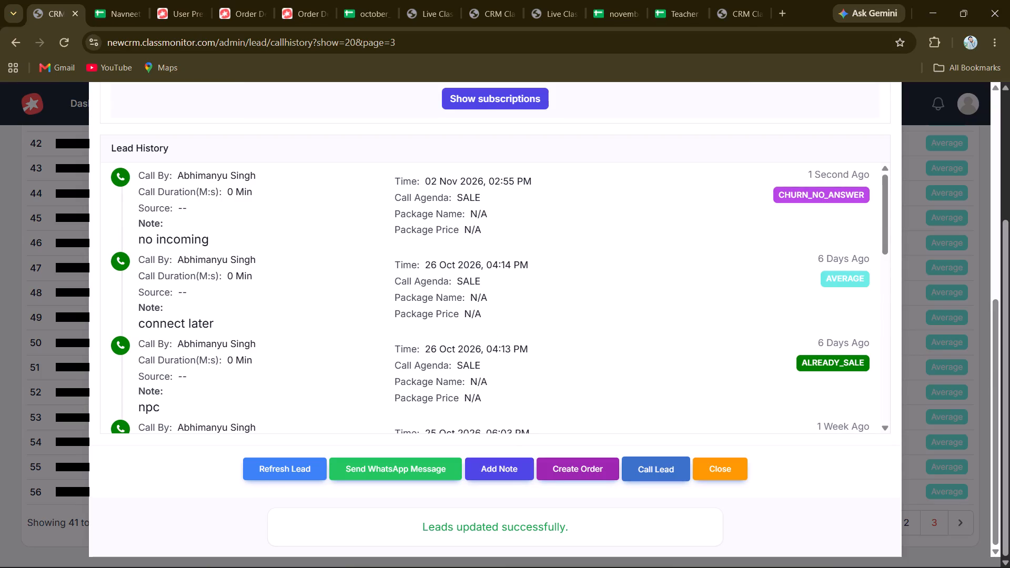
Open the LG_PFM lead in the last row, row 55, and review its call history and lead details.
{"action": "left_click", "coordinate": [389, 491]}
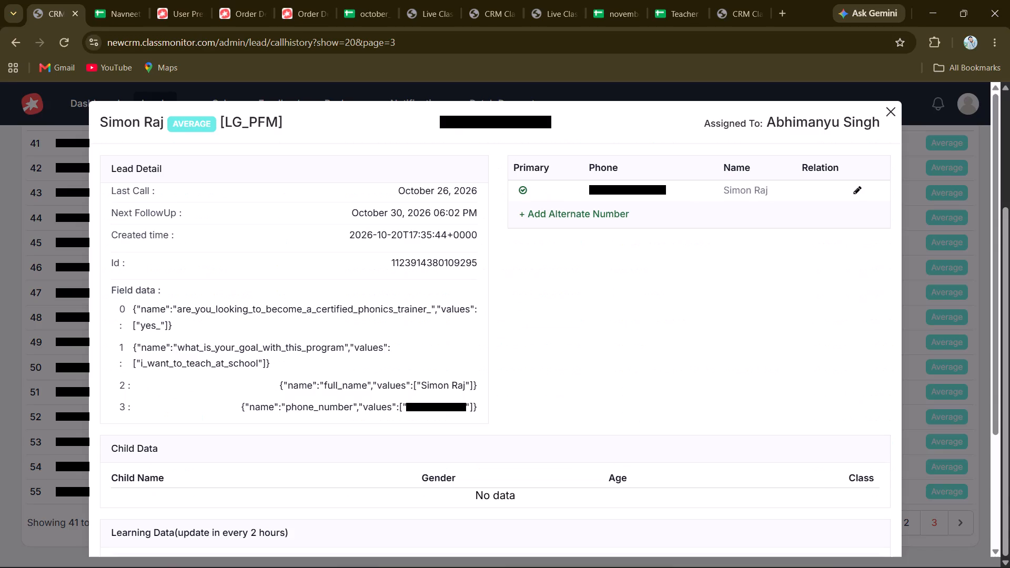
{"action": "scroll", "coordinate": [389, 491], "scroll_direction": "down", "scroll_amount": 7}
{"action": "scroll", "coordinate": [510, 424], "scroll_direction": "down", "scroll_amount": 9}
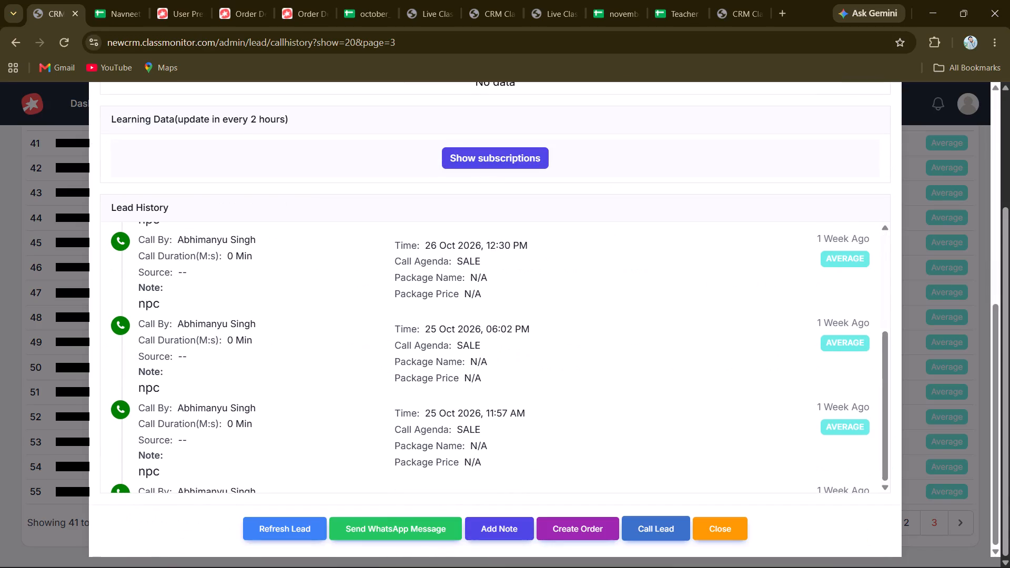
{"action": "scroll", "coordinate": [510, 424], "scroll_direction": "down", "scroll_amount": 9}
{"action": "scroll", "coordinate": [510, 424], "scroll_direction": "up", "scroll_amount": 19}
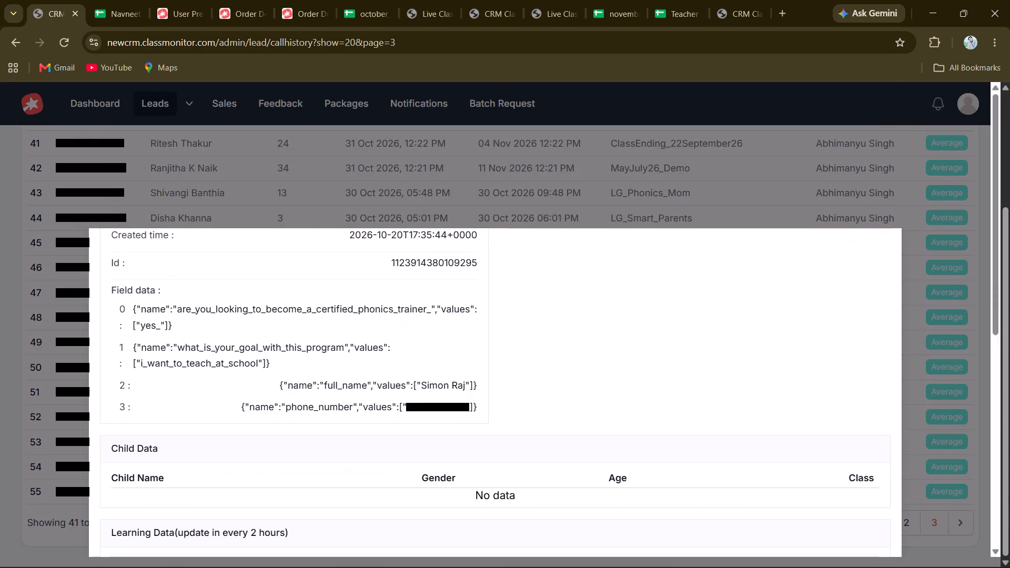
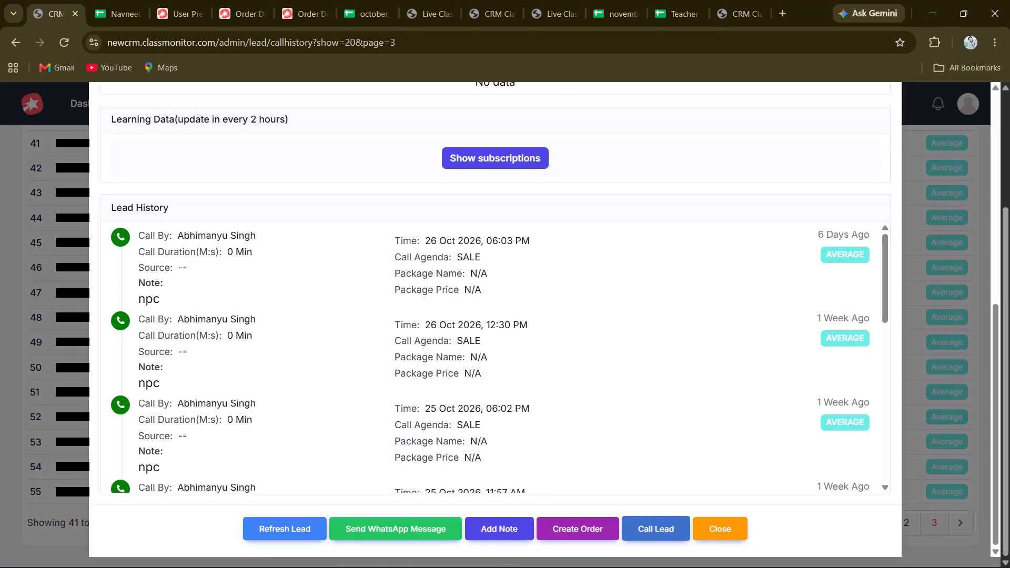
Log a call for the open lead with status CHURN_NO_ANSWER and the note "npc", save it and close the lead.
{"action": "left_click", "coordinate": [654, 531]}
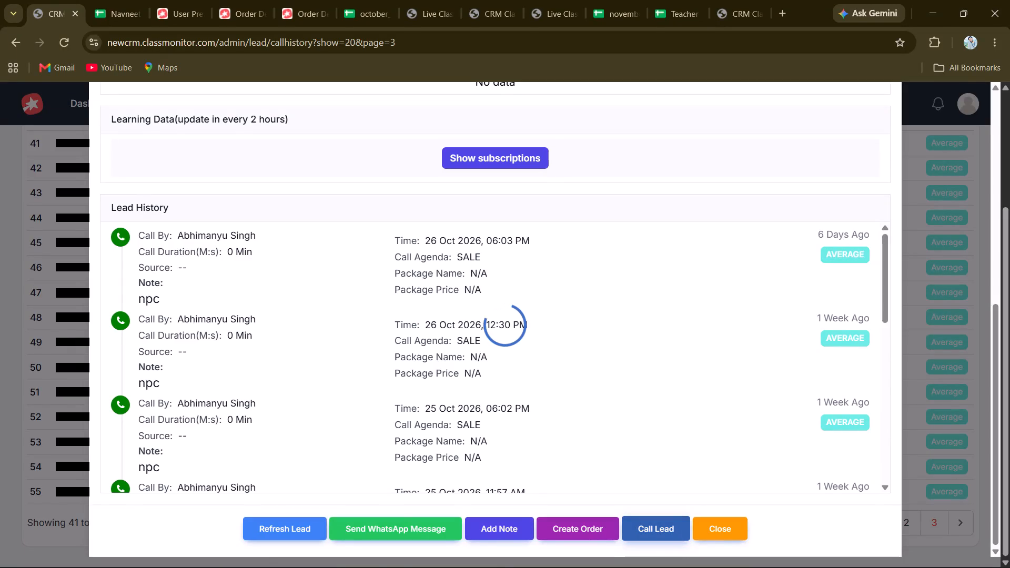
{"action": "scroll", "coordinate": [654, 531], "scroll_direction": "down", "scroll_amount": 9}
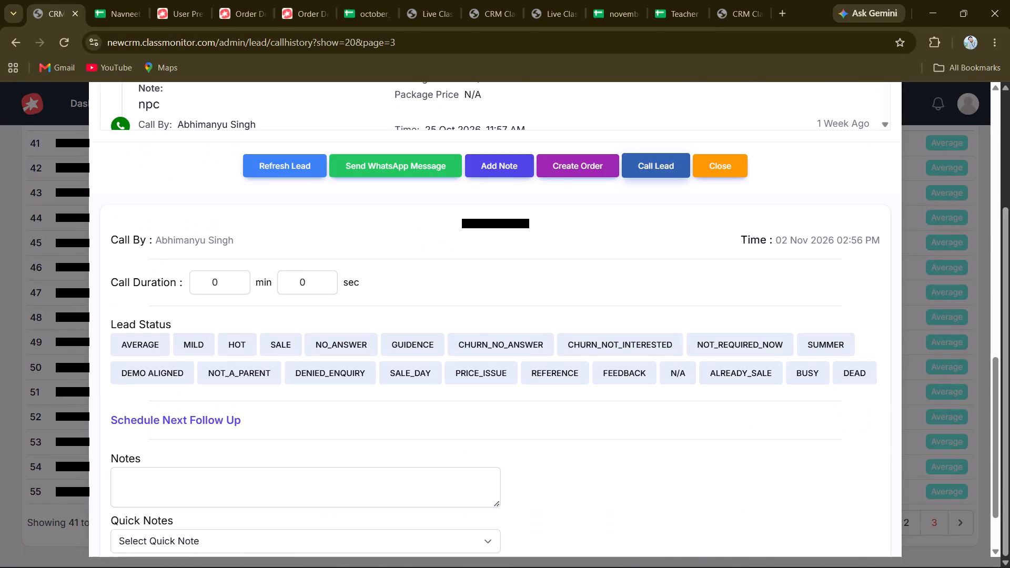
{"action": "left_click", "coordinate": [528, 258]}
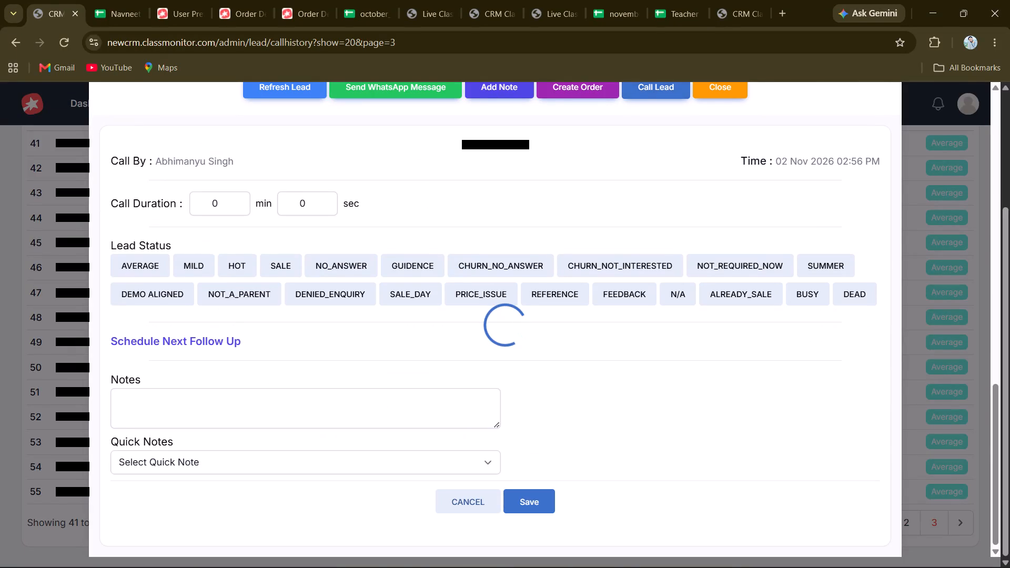
{"action": "left_click", "coordinate": [216, 421]}
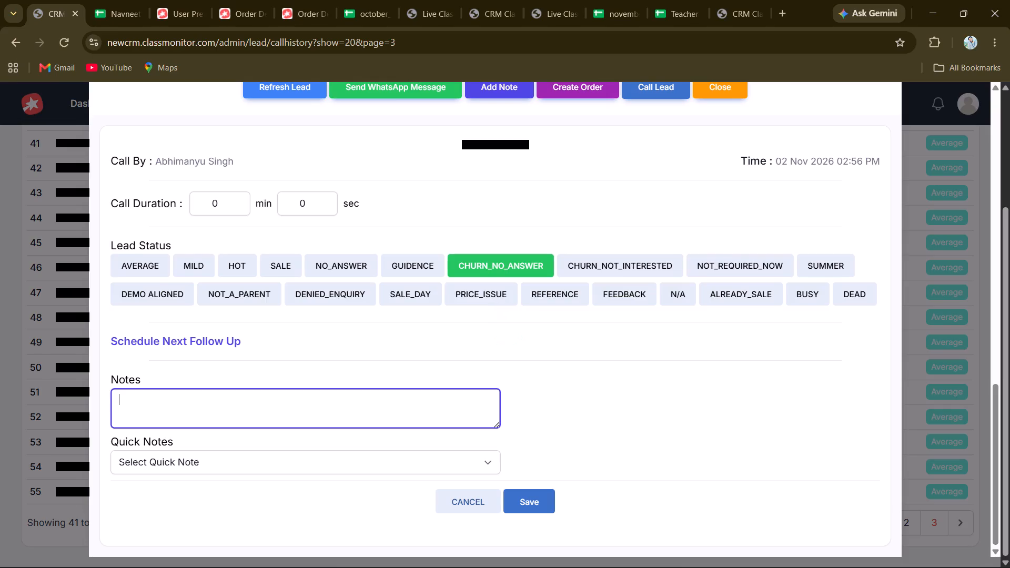
{"action": "type", "text": "npc"}
{"action": "key", "text": "space"}
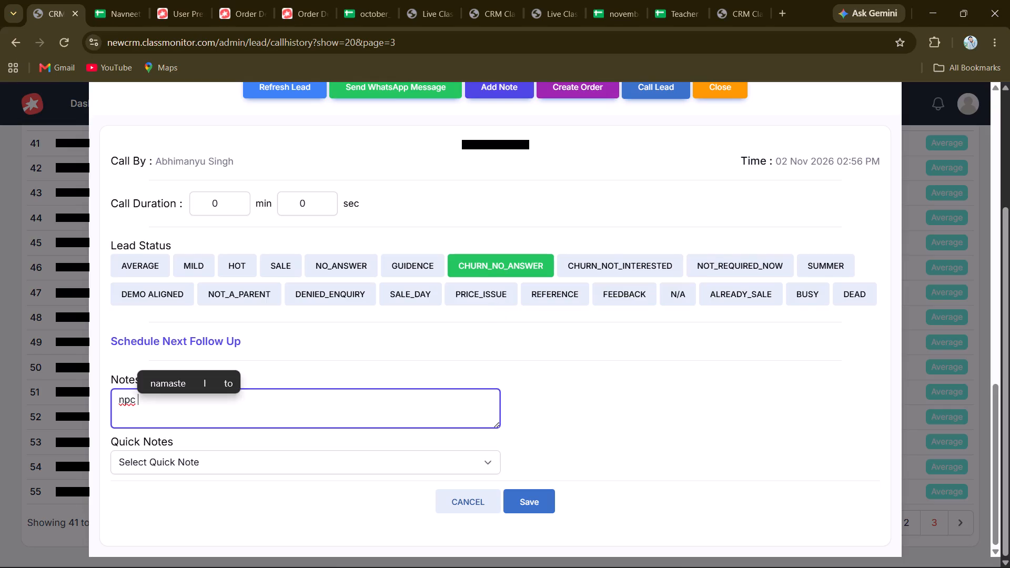
{"action": "left_click", "coordinate": [540, 499]}
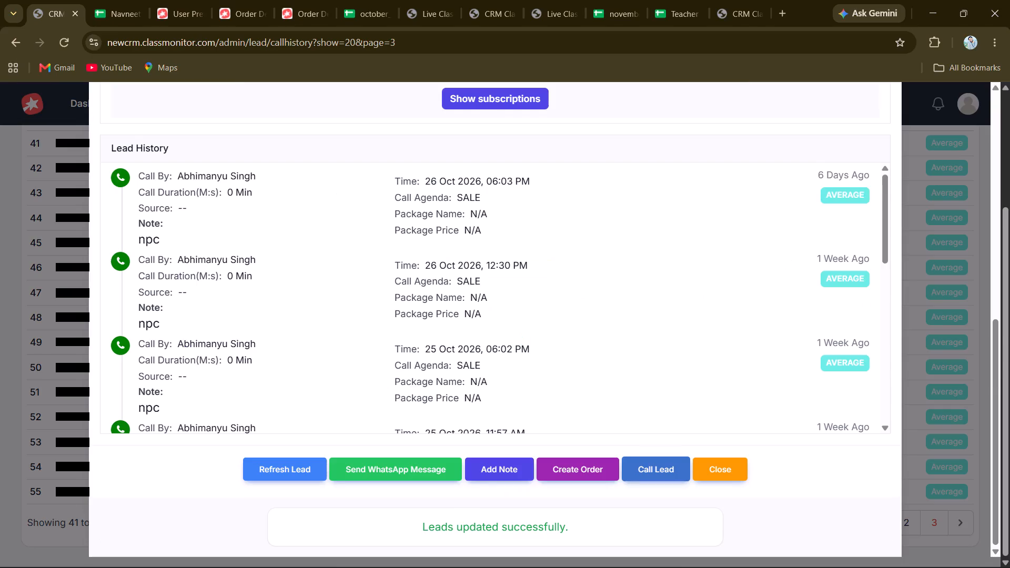
{"action": "left_click", "coordinate": [726, 468]}
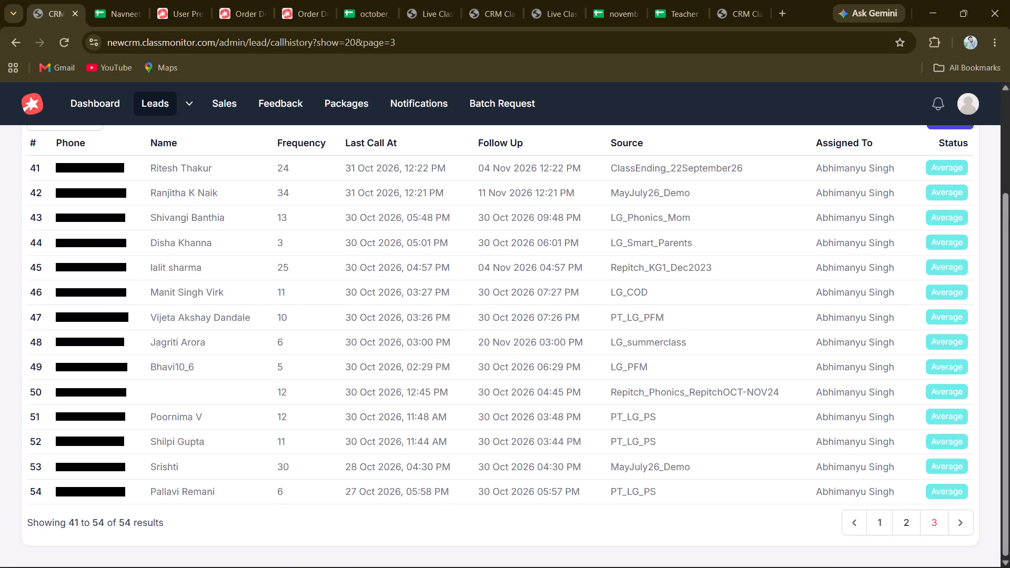
Open the PT_LG_PS lead in the last row, row 54, and review its call history and lead details.
{"action": "left_click", "coordinate": [395, 484]}
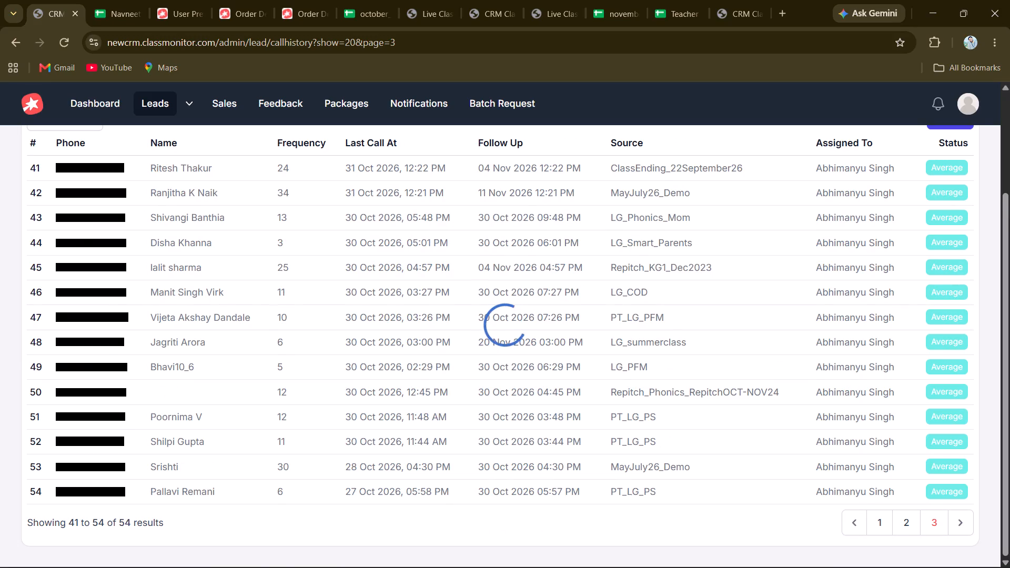
{"action": "scroll", "coordinate": [395, 484], "scroll_direction": "down", "scroll_amount": 8}
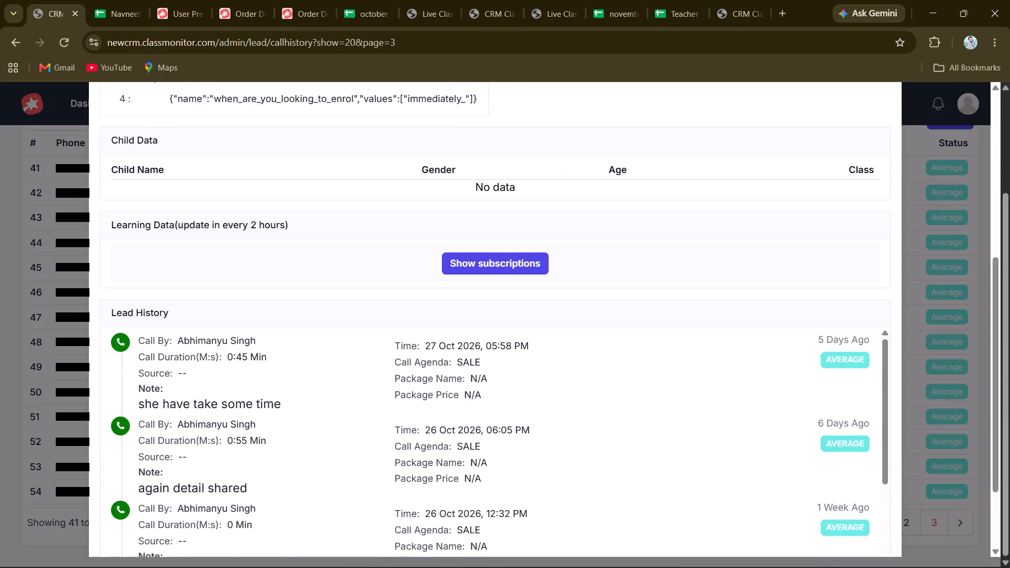
{"action": "scroll", "coordinate": [524, 447], "scroll_direction": "down", "scroll_amount": 8}
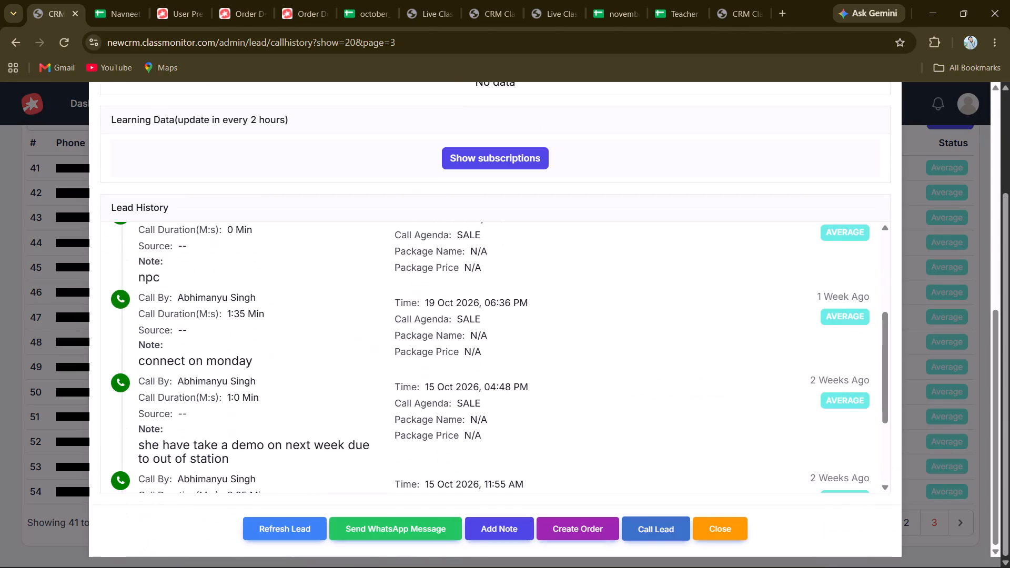
{"action": "scroll", "coordinate": [524, 447], "scroll_direction": "down", "scroll_amount": 5}
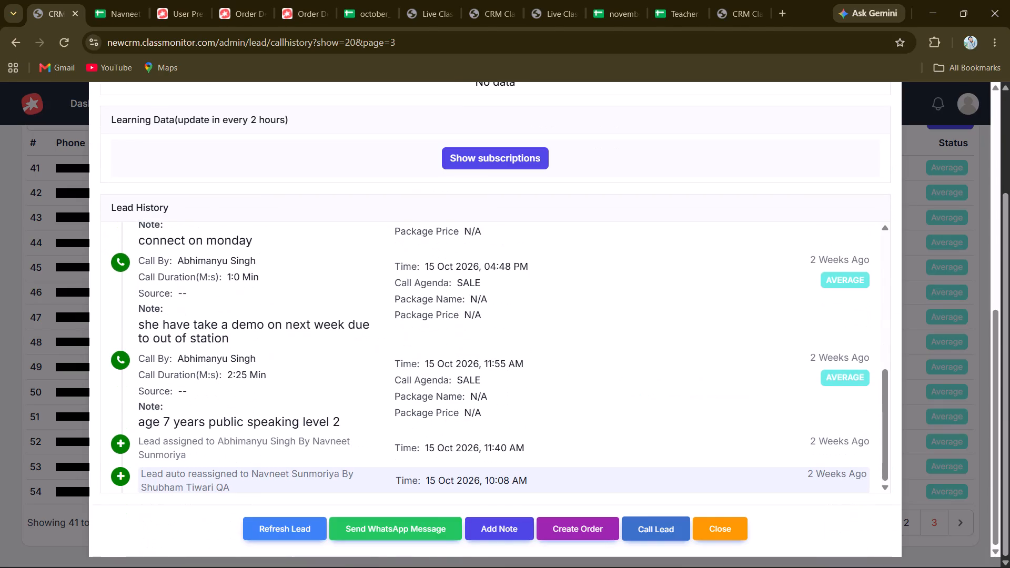
{"action": "scroll", "coordinate": [496, 338], "scroll_direction": "up", "scroll_amount": 6}
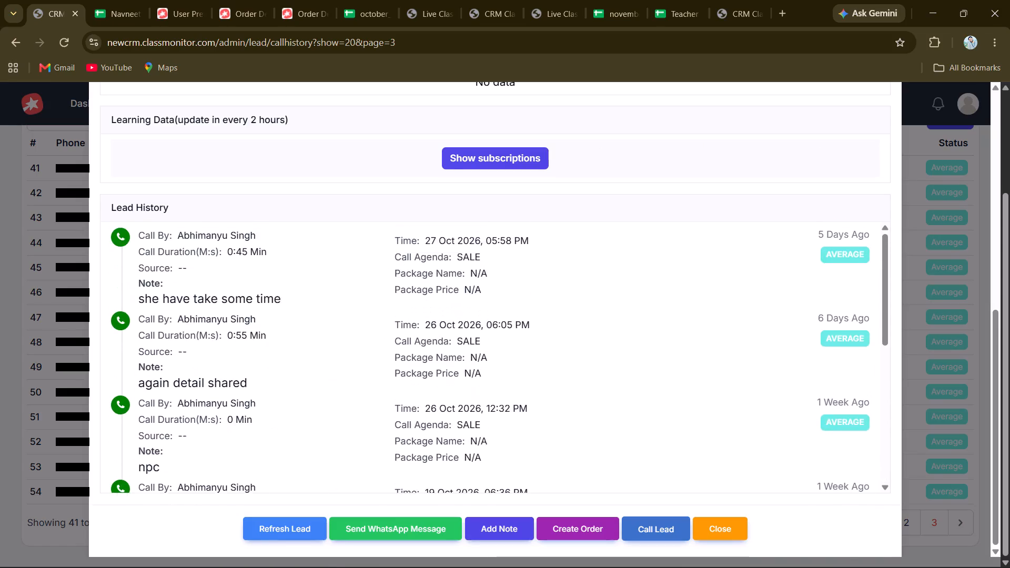
{"action": "scroll", "coordinate": [496, 338], "scroll_direction": "up", "scroll_amount": 4}
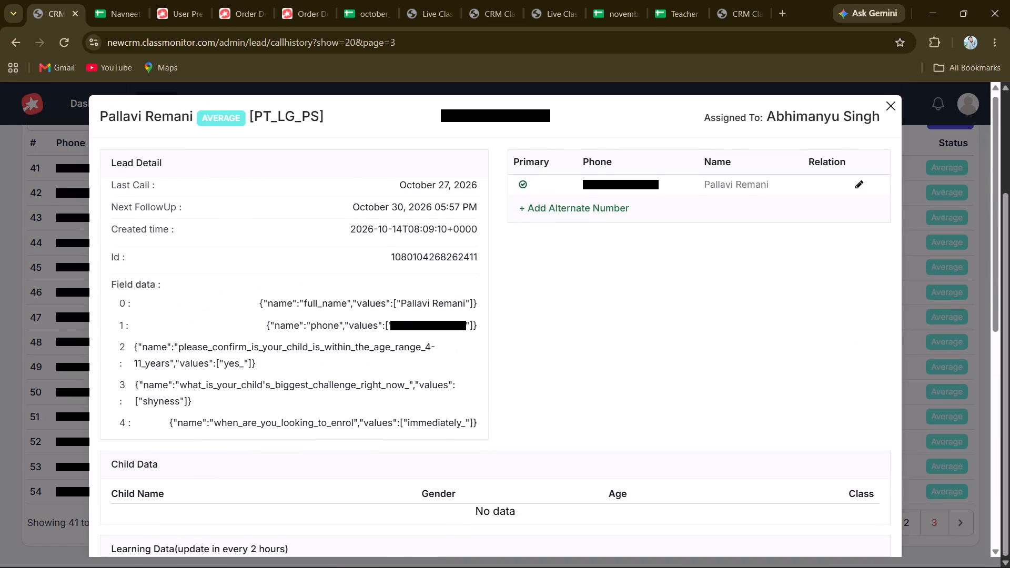
{"action": "scroll", "coordinate": [496, 338], "scroll_direction": "down", "scroll_amount": 9}
{"action": "scroll", "coordinate": [496, 338], "scroll_direction": "up", "scroll_amount": 7}
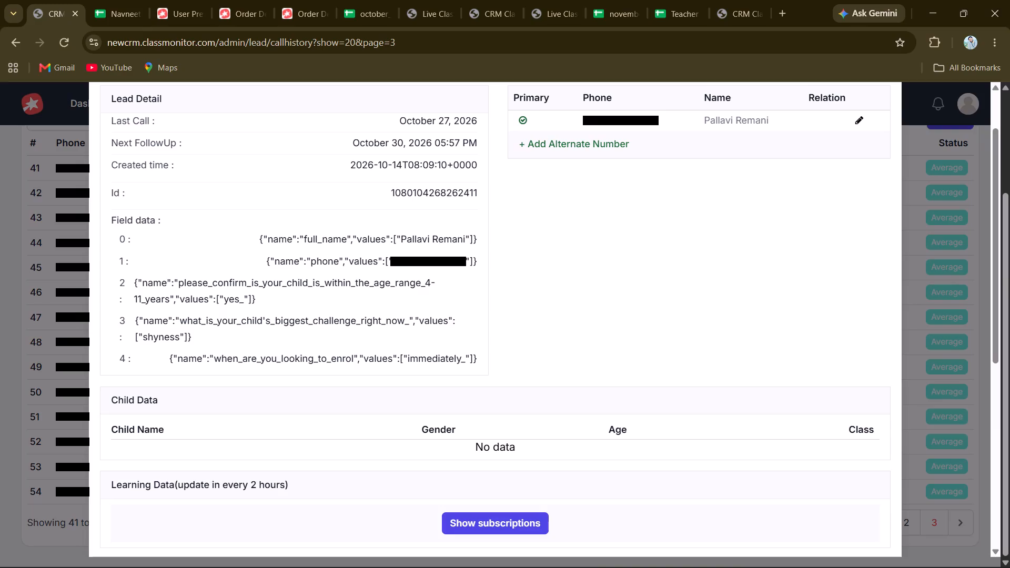
{"action": "scroll", "coordinate": [496, 338], "scroll_direction": "down", "scroll_amount": 12}
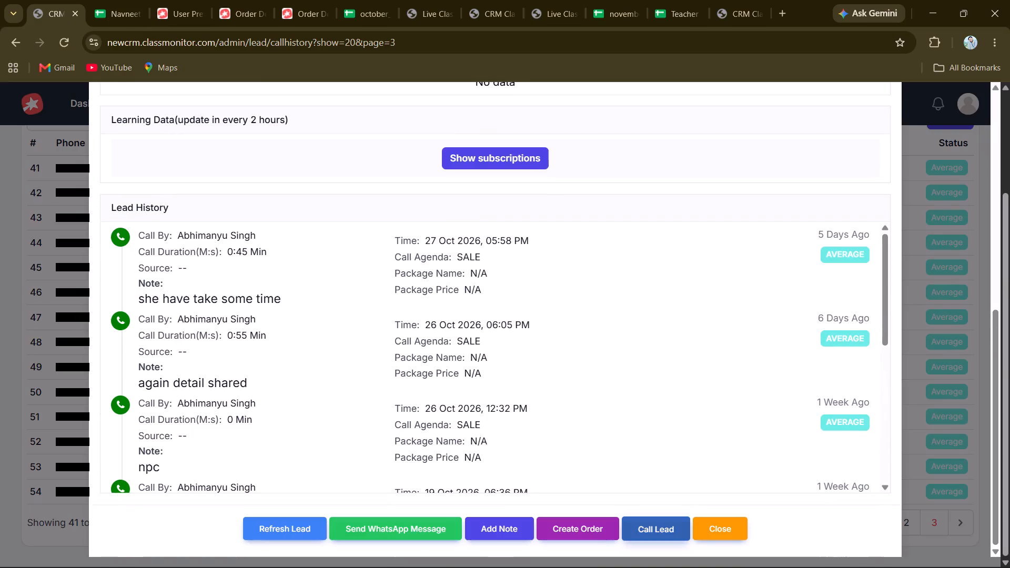
Start a call entry for the open lead with status AVERAGE and a duration of 2 min 55 sec.
{"action": "left_click", "coordinate": [660, 528]}
{"action": "scroll", "coordinate": [660, 528], "scroll_direction": "down", "scroll_amount": 5}
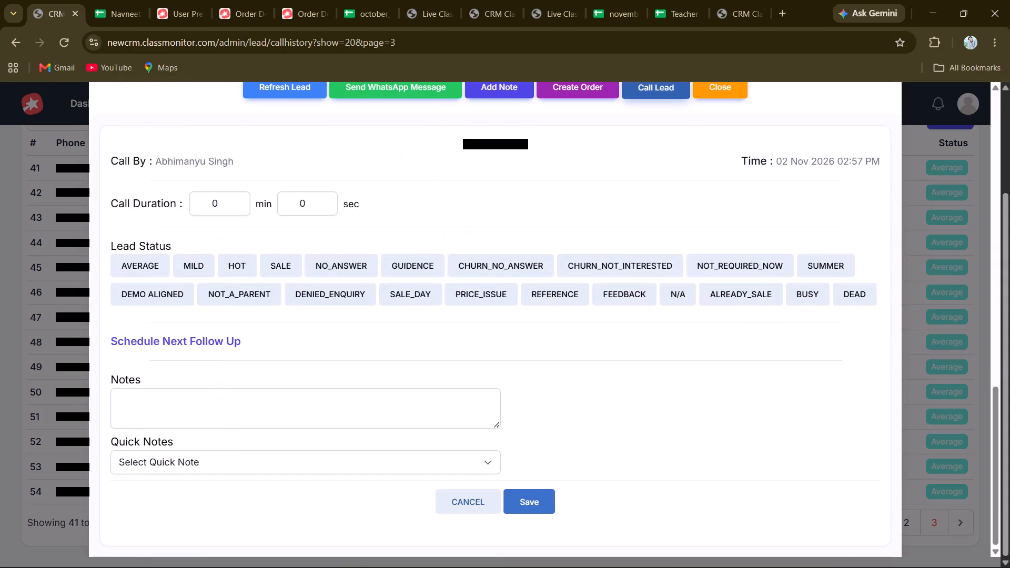
{"action": "left_click", "coordinate": [129, 269]}
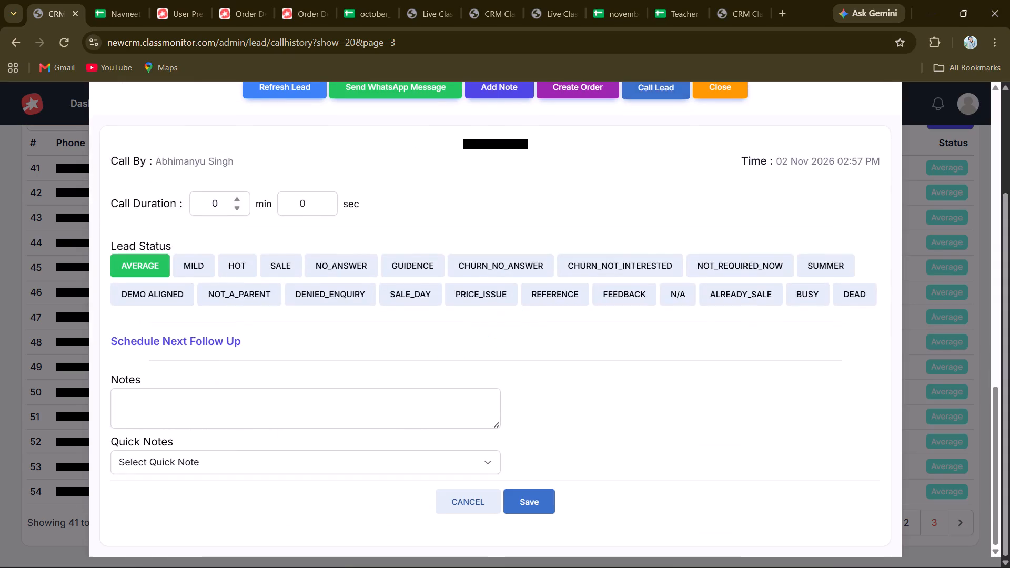
{"action": "left_click", "coordinate": [228, 206]}
{"action": "key", "text": "2"}
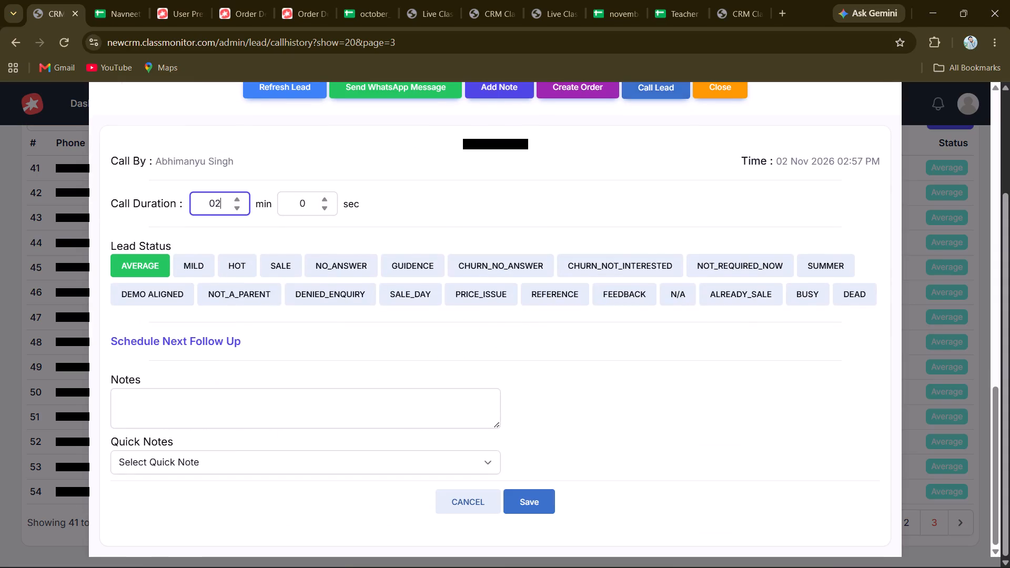
{"action": "left_click", "coordinate": [314, 204]}
{"action": "key", "text": "BackSpace"}
{"action": "type", "text": "55"}
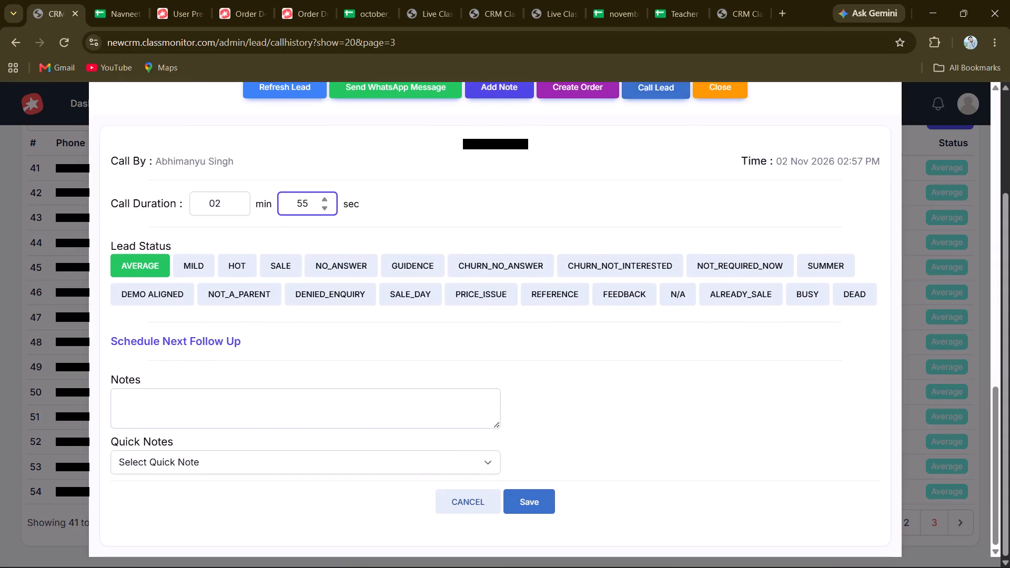
Enter the note "she will take after diwali" in the call entry.
{"action": "left_click", "coordinate": [258, 410]}
{"action": "type", "text": "she will take in a month of"}
{"action": "key", "text": "space"}
{"action": "key", "text": "BackSpace"}
{"action": "key", "text": "BackSpace"}
{"action": "key", "text": "BackSpace"}
{"action": "key", "text": "BackSpace"}
{"action": "key", "text": "BackSpace"}
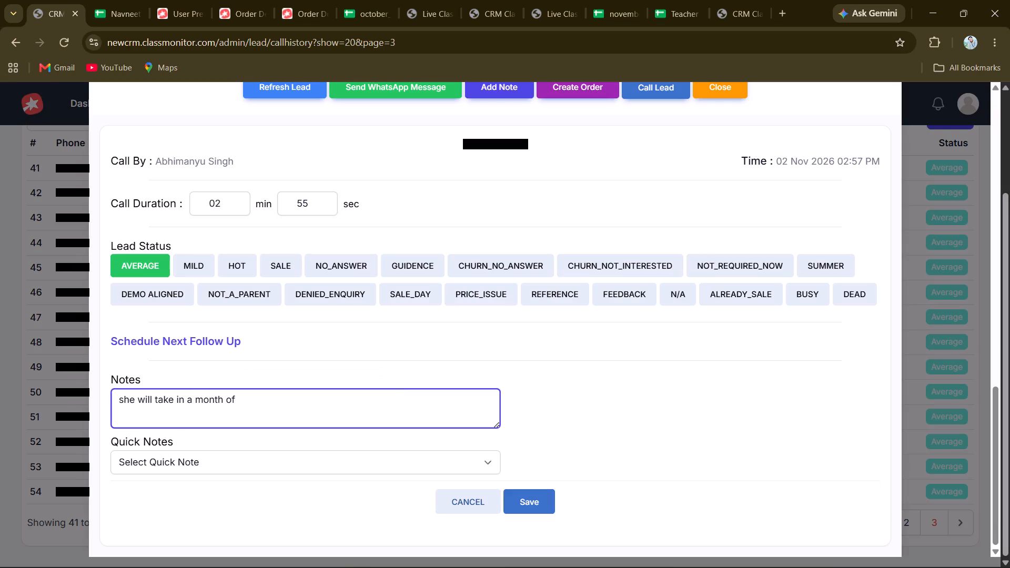
{"action": "key", "text": "BackSpace"}
{"action": "key", "text": "BackSpace"}
{"action": "key", "text": "BackSpace"}
{"action": "key", "text": "BackSpace"}
{"action": "key", "text": "BackSpace"}
{"action": "key", "text": "BackSpace"}
{"action": "key", "text": "BackSpace"}
{"action": "key", "text": "BackSpace"}
{"action": "key", "text": "BackSpace"}
{"action": "type", "text": "after diwali"}
{"action": "key", "text": "space"}
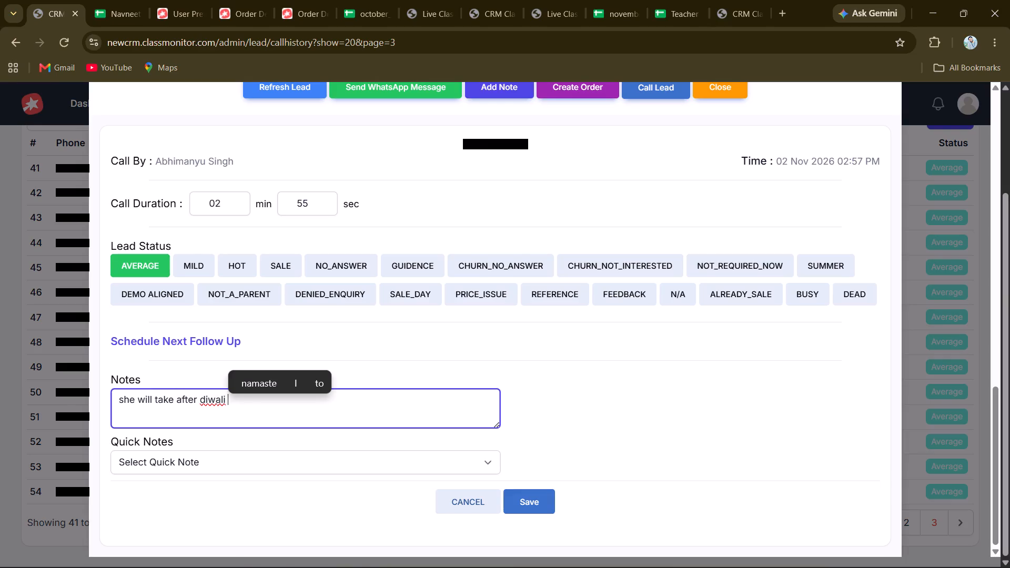
{"action": "left_click", "coordinate": [200, 348]}
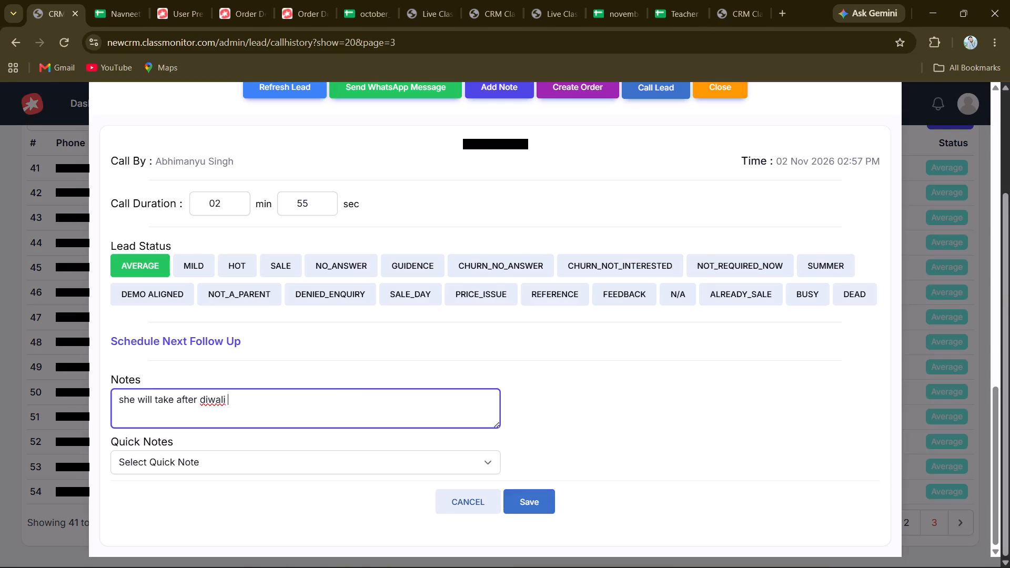
{"action": "left_click", "coordinate": [196, 344]}
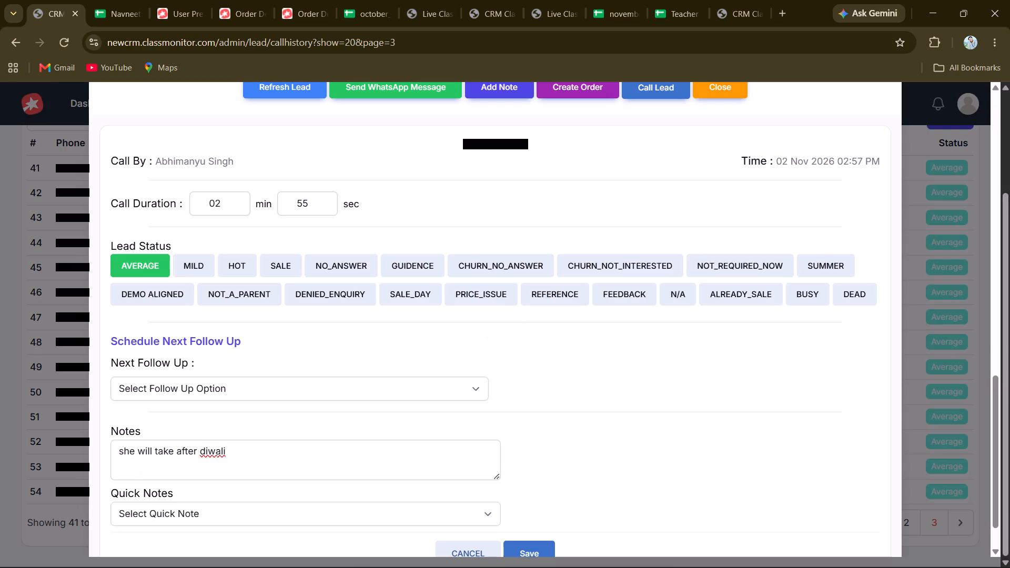
{"action": "left_click", "coordinate": [210, 389]}
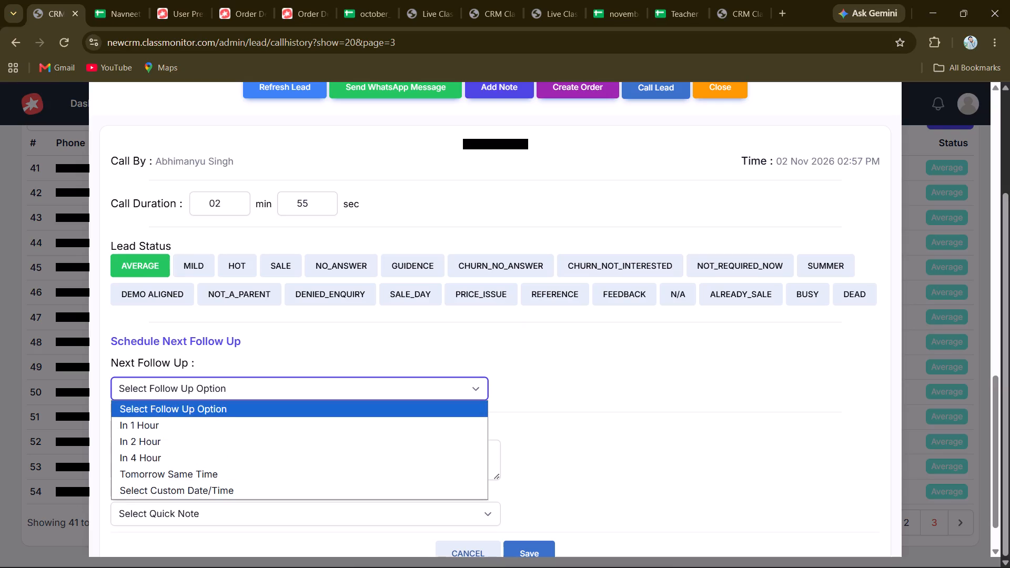
{"action": "left_click", "coordinate": [170, 468]}
{"action": "scroll", "coordinate": [541, 317], "scroll_direction": "up", "scroll_amount": 7}
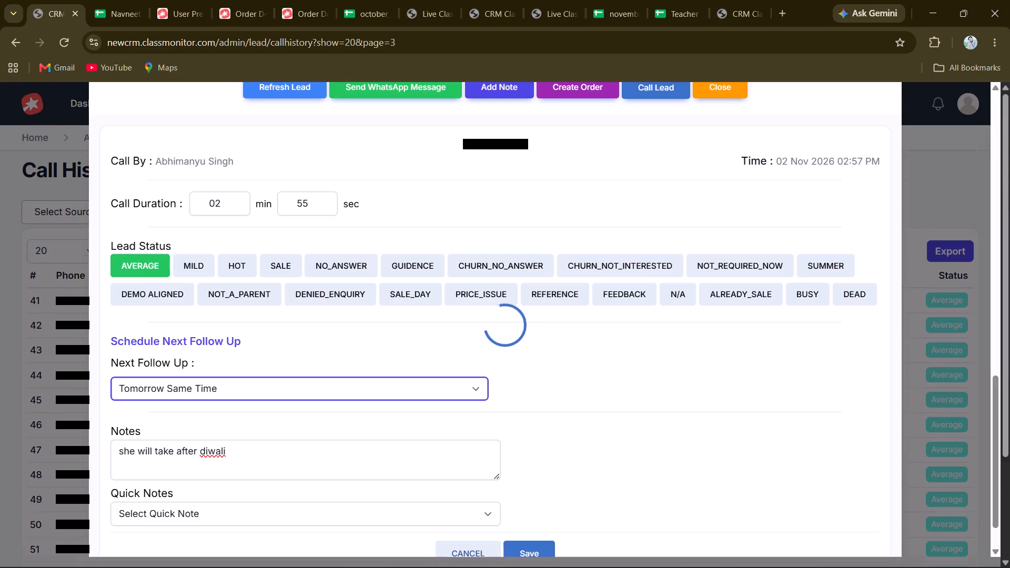
{"action": "scroll", "coordinate": [541, 317], "scroll_direction": "up", "scroll_amount": 10}
{"action": "scroll", "coordinate": [541, 317], "scroll_direction": "down", "scroll_amount": 12}
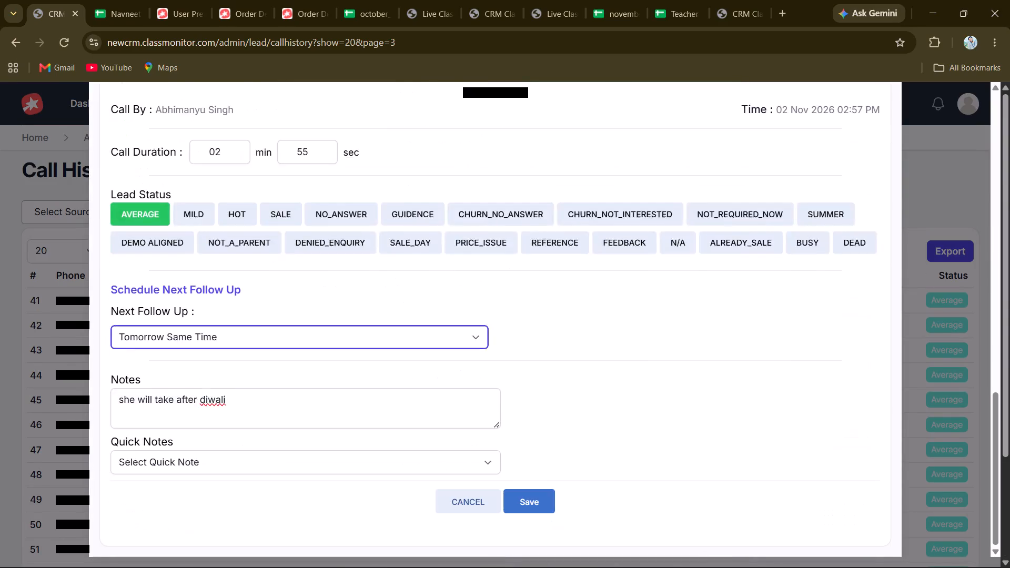
{"action": "scroll", "coordinate": [541, 317], "scroll_direction": "up", "scroll_amount": 13}
{"action": "scroll", "coordinate": [541, 317], "scroll_direction": "down", "scroll_amount": 11}
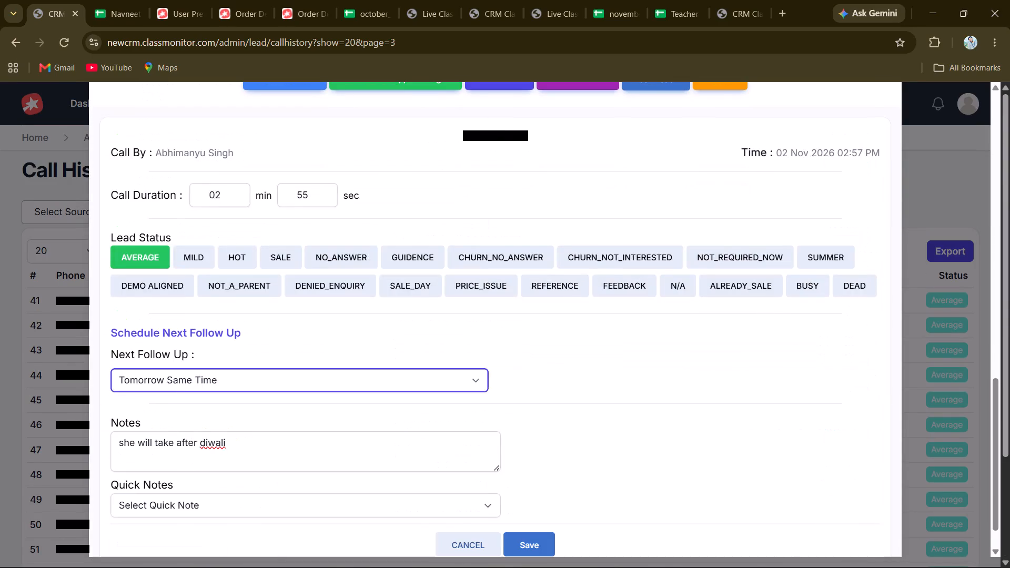
{"action": "scroll", "coordinate": [541, 317], "scroll_direction": "up", "scroll_amount": 12}
{"action": "scroll", "coordinate": [541, 317], "scroll_direction": "down", "scroll_amount": 10}
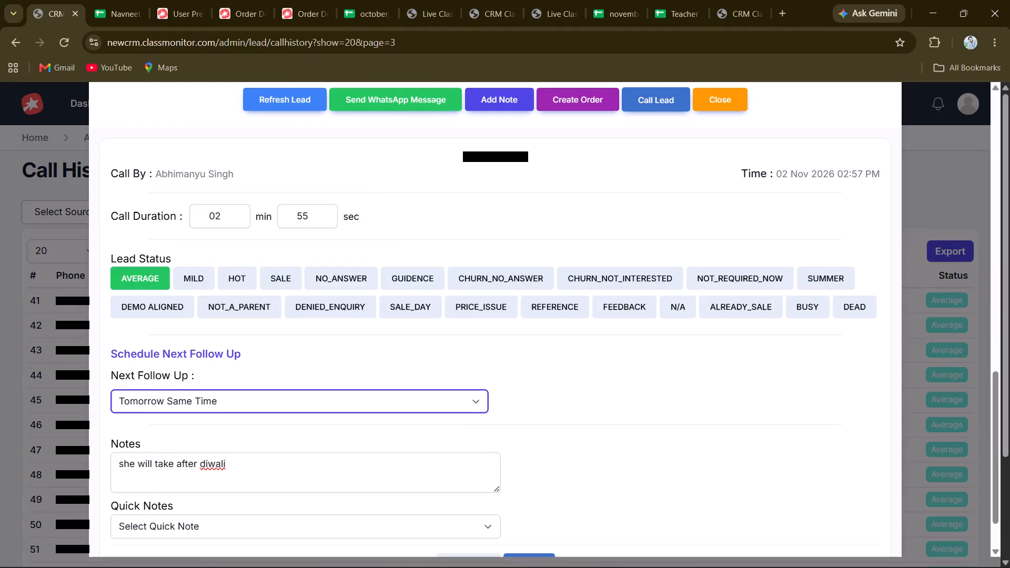
{"action": "left_click", "coordinate": [382, 328]}
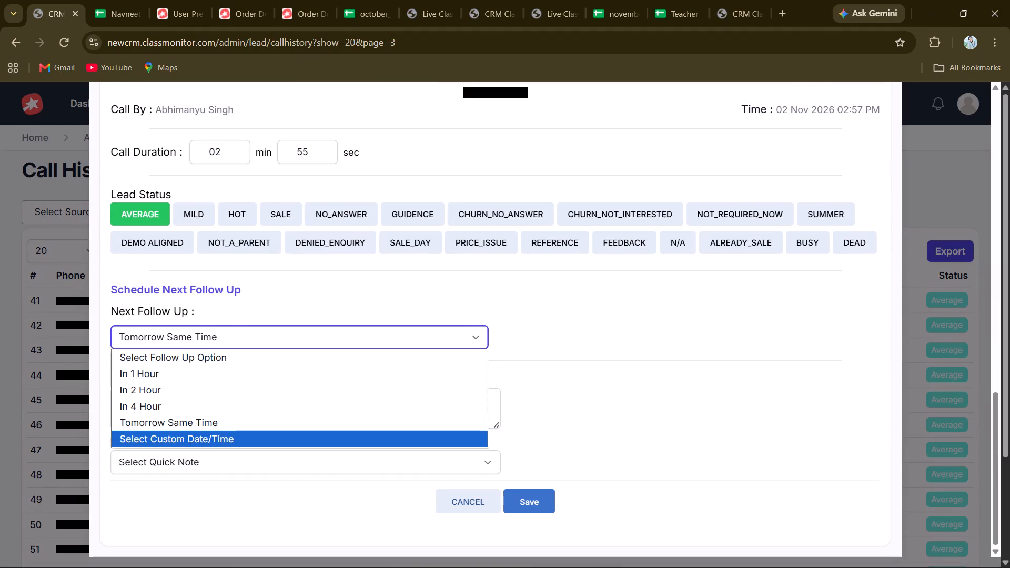
{"action": "left_click", "coordinate": [227, 436]}
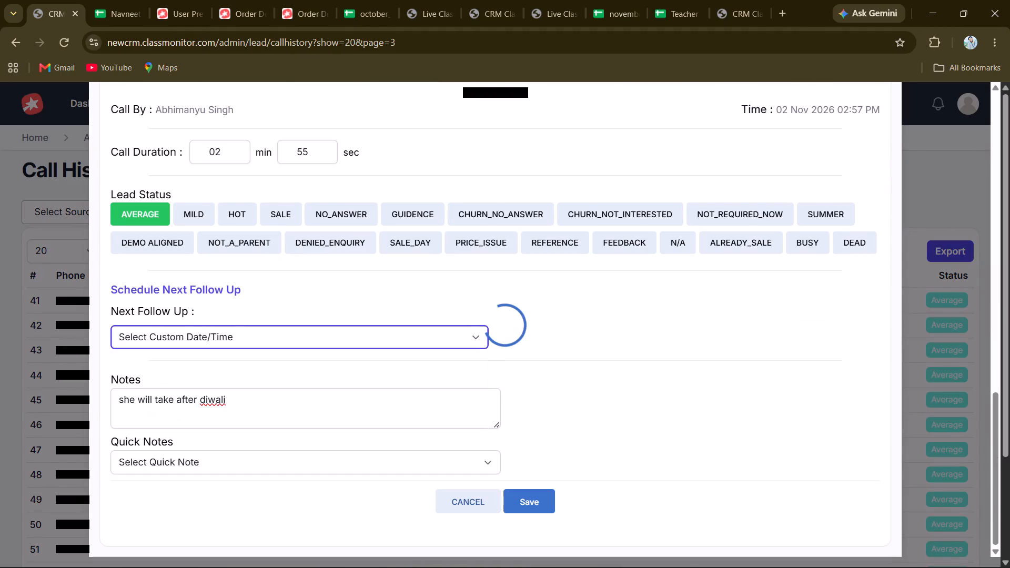
{"action": "left_click", "coordinate": [867, 333]}
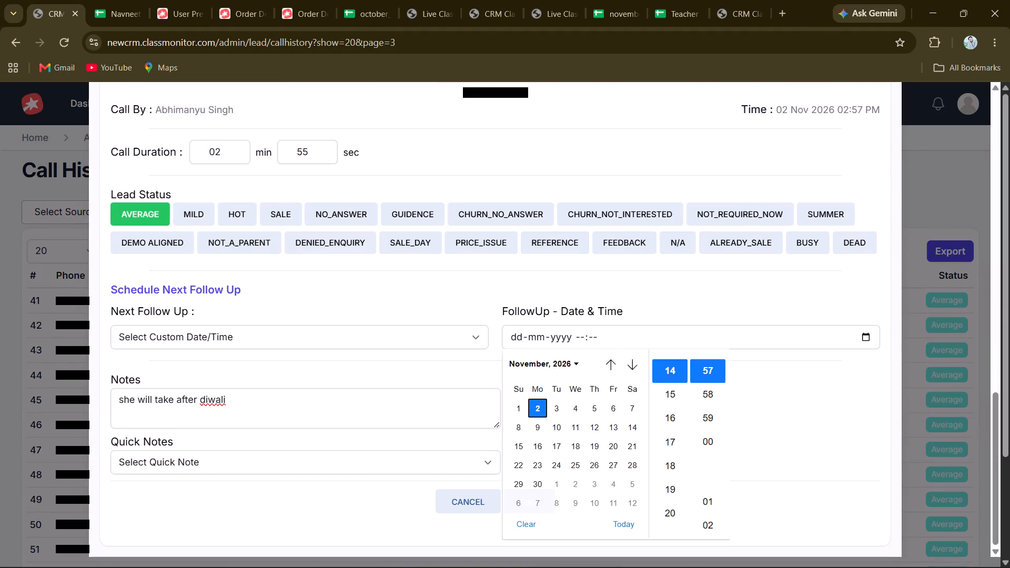
{"action": "left_click", "coordinate": [544, 426]}
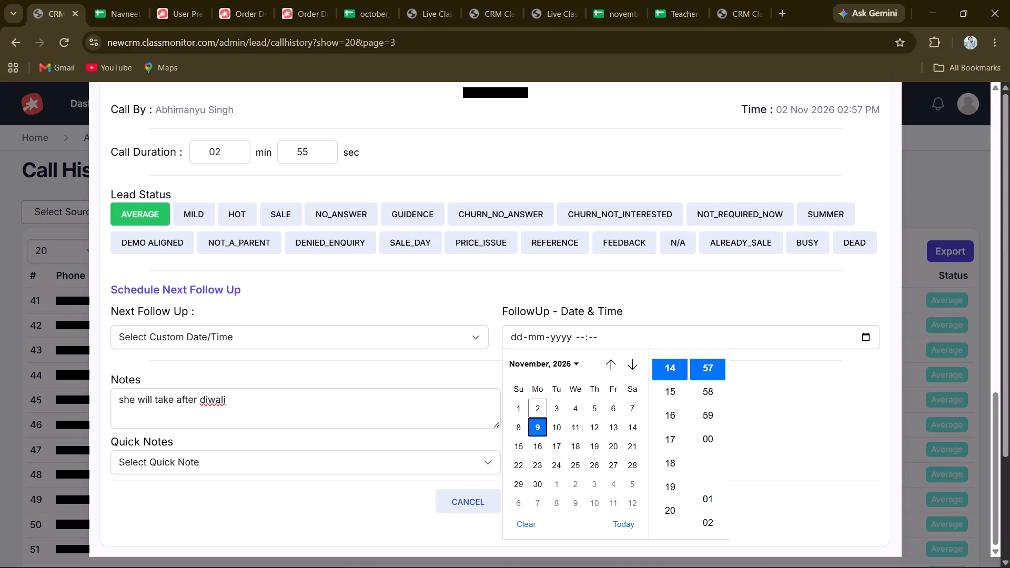
{"action": "left_click", "coordinate": [570, 432]}
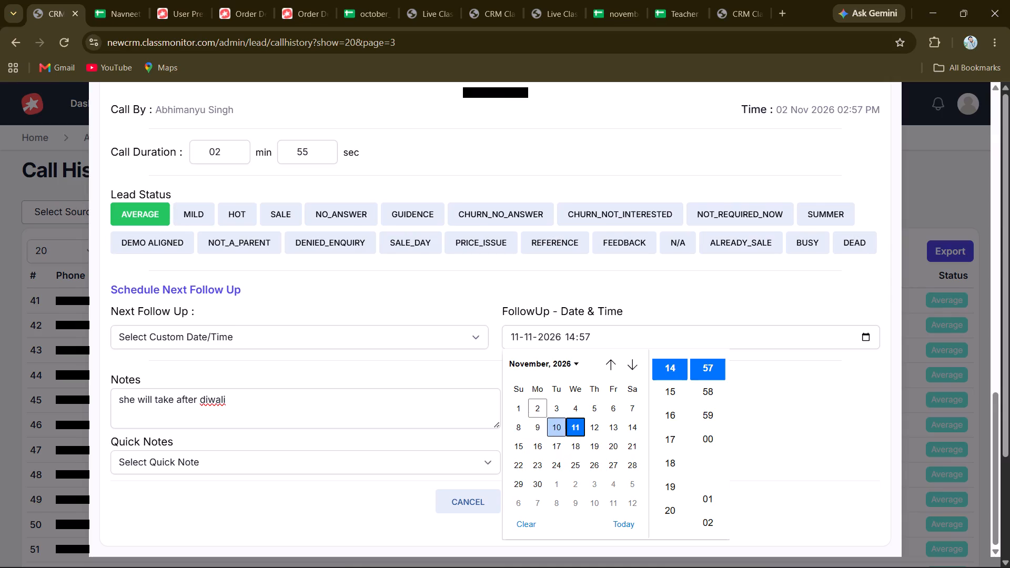
{"action": "left_click_drag", "start_coordinate": [332, 398], "coordinate": [521, 424]}
{"action": "scroll", "coordinate": [521, 424], "scroll_direction": "down", "scroll_amount": 4}
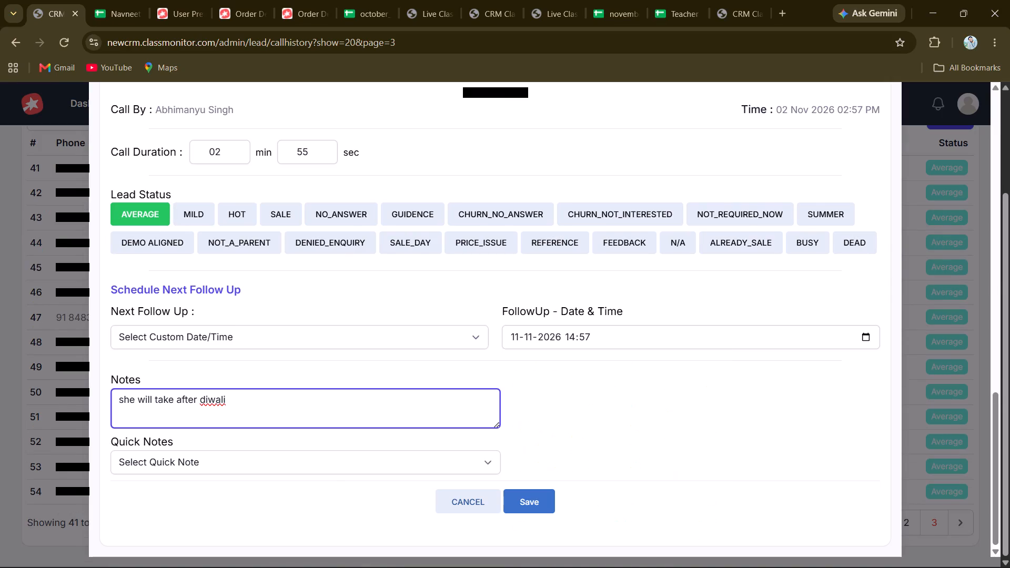
Save the completed call entry and close the lead.
{"action": "left_click", "coordinate": [529, 495]}
{"action": "left_click", "coordinate": [717, 471]}
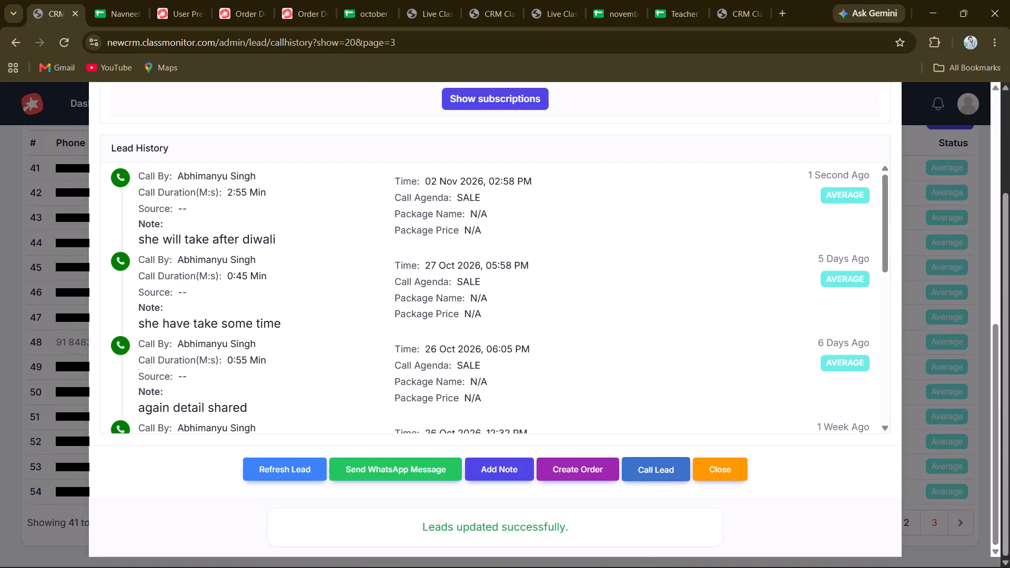
Open the MayJuly26_Demo lead in row 54 and start a call entry with status AVERAGE and a duration of 1 min.
{"action": "left_click", "coordinate": [353, 495]}
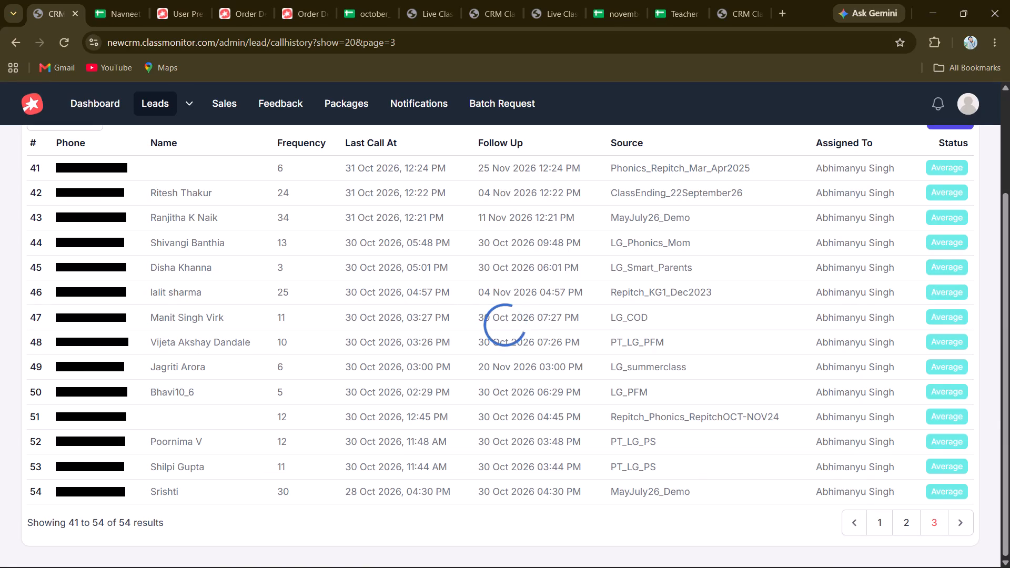
{"action": "scroll", "coordinate": [456, 405], "scroll_direction": "down", "scroll_amount": 11}
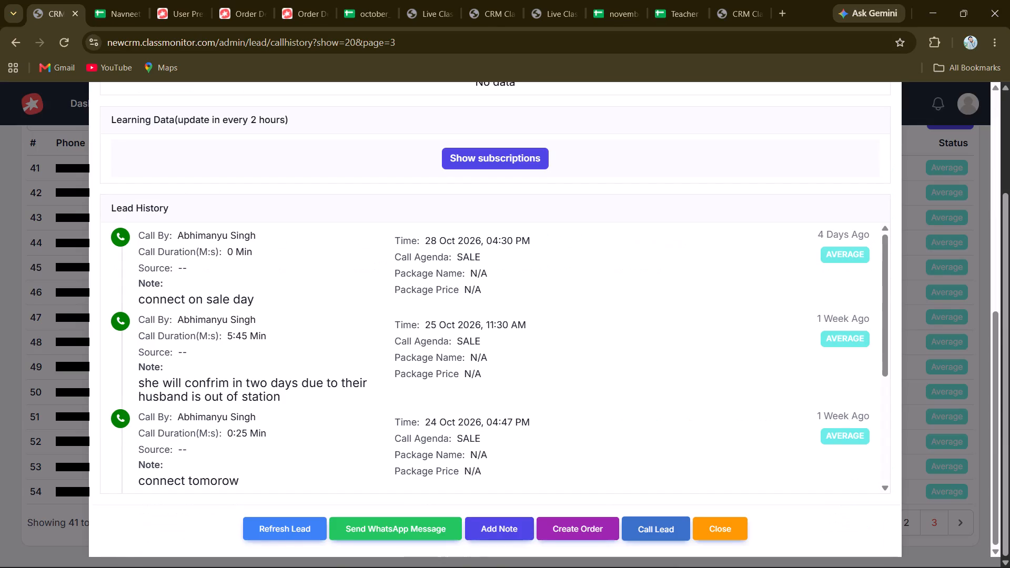
{"action": "left_click", "coordinate": [654, 531]}
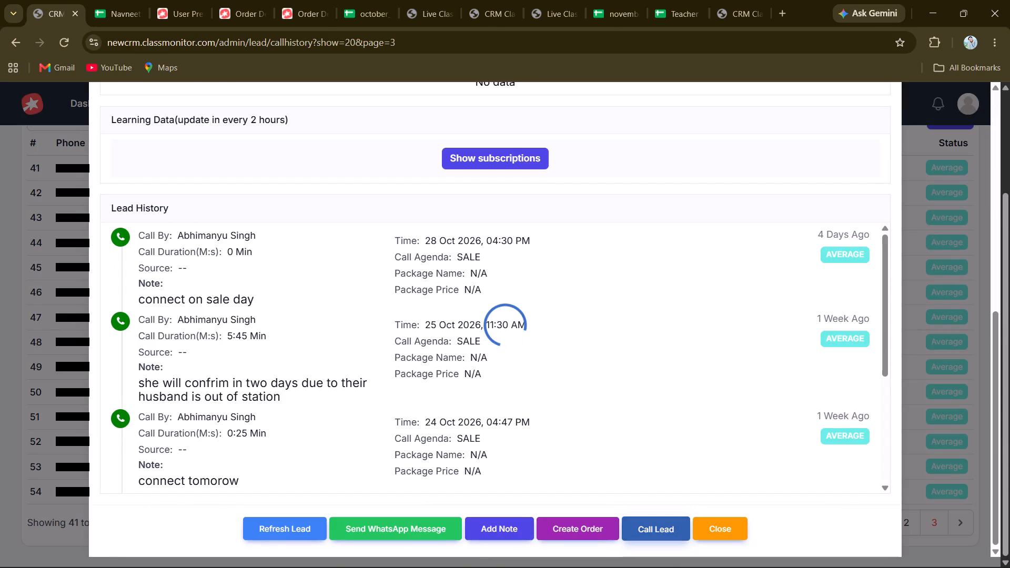
{"action": "scroll", "coordinate": [654, 531], "scroll_direction": "down", "scroll_amount": 7}
{"action": "left_click", "coordinate": [145, 264]}
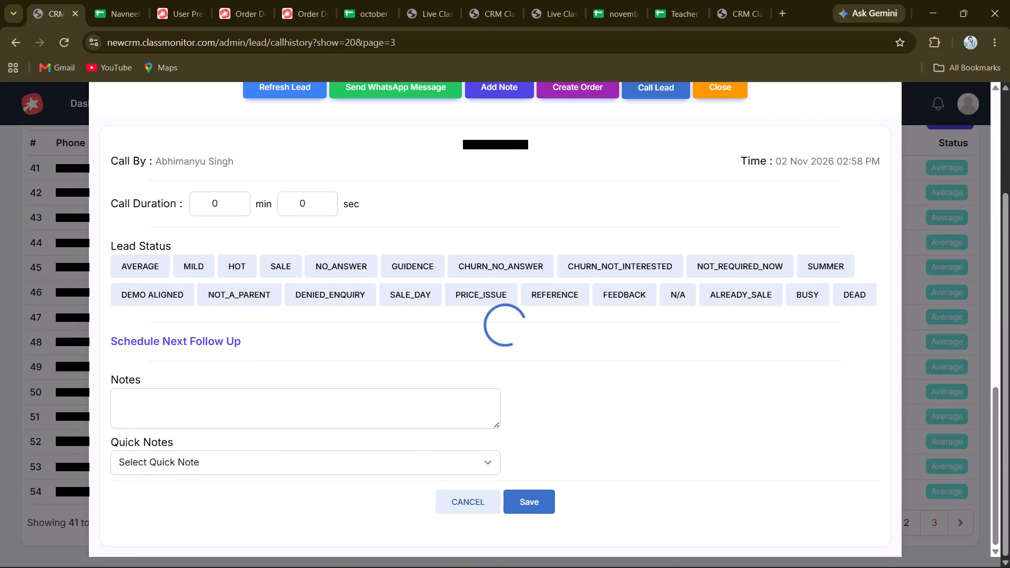
{"action": "left_click", "coordinate": [220, 207]}
{"action": "key", "text": "1"}
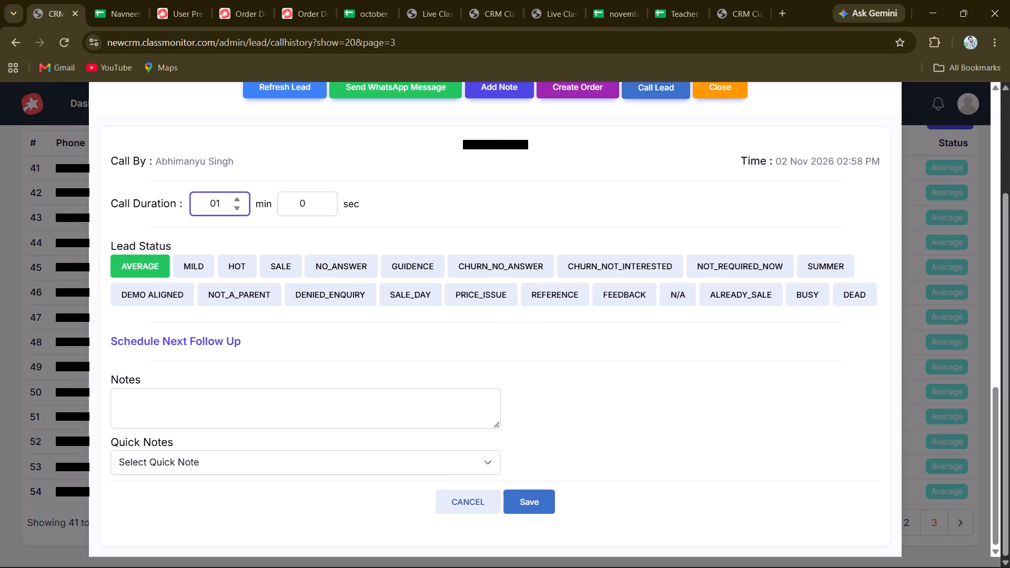
{"action": "left_click", "coordinate": [202, 348]}
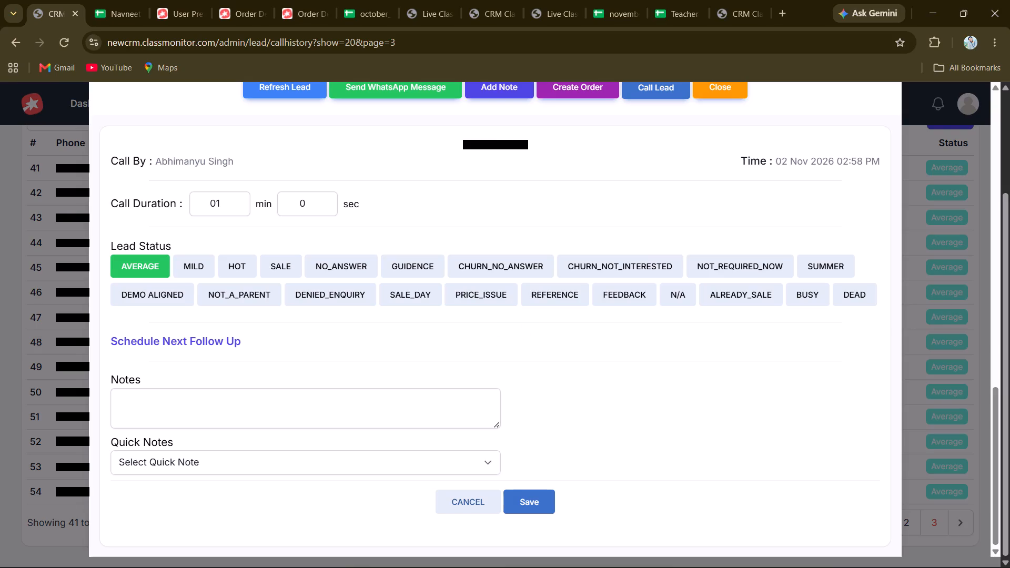
{"action": "left_click", "coordinate": [194, 344]}
{"action": "left_click", "coordinate": [318, 395]}
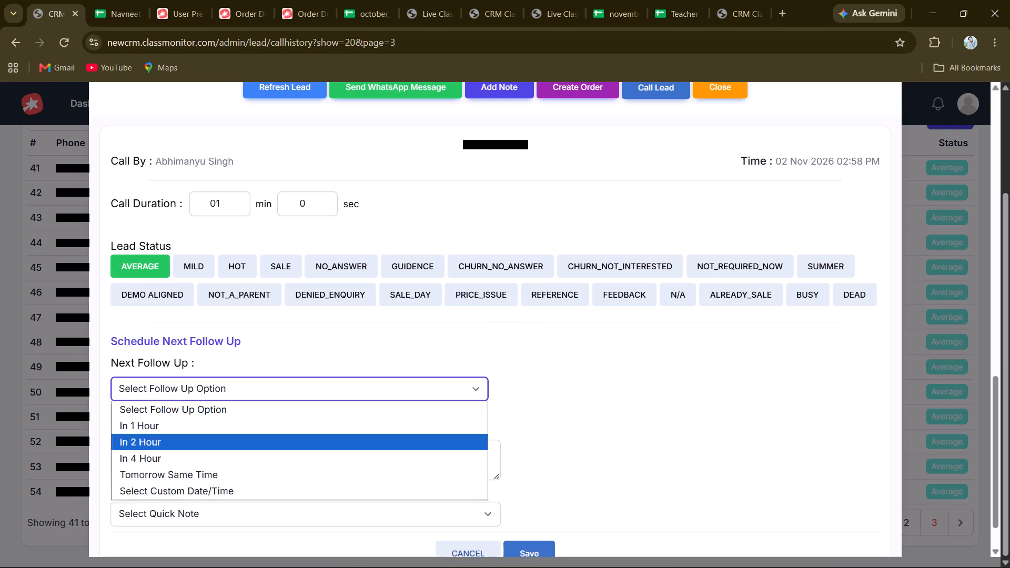
{"action": "left_click", "coordinate": [218, 487]}
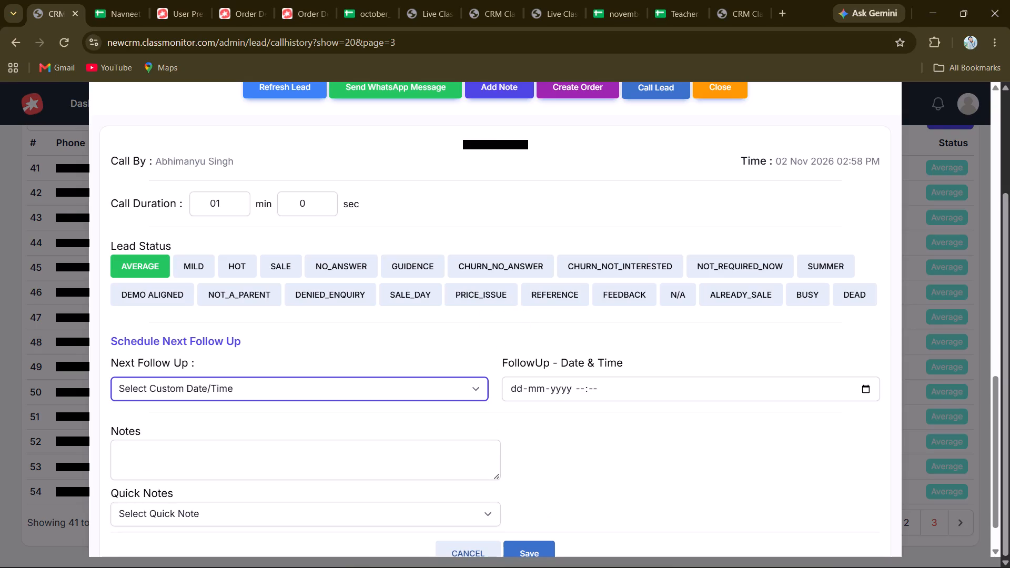
{"action": "left_click", "coordinate": [863, 384]}
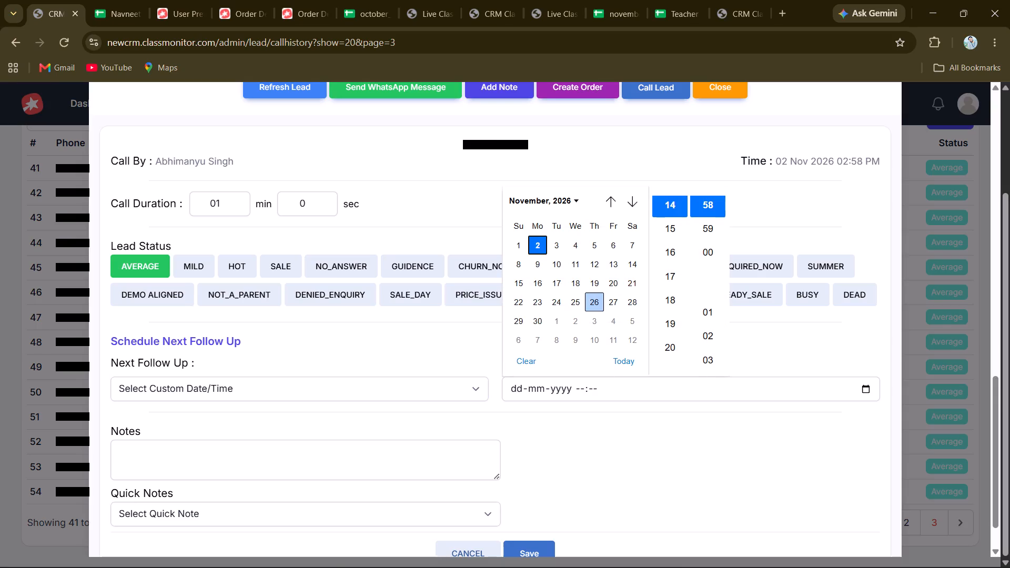
{"action": "left_click", "coordinate": [595, 296]}
Enter the note "she have a price issuse so connect later" and save the call entry.
{"action": "left_click", "coordinate": [311, 458]}
{"action": "type", "text": "she ahve a price issuse"}
{"action": "key", "text": "space"}
{"action": "key", "text": "BackSpace"}
{"action": "key", "text": "BackSpace"}
{"action": "key", "text": "BackSpace"}
{"action": "key", "text": "BackSpace"}
{"action": "key", "text": "BackSpace"}
{"action": "key", "text": "BackSpace"}
{"action": "key", "text": "BackSpace"}
{"action": "key", "text": "BackSpace"}
{"action": "key", "text": "BackSpace"}
{"action": "key", "text": "BackSpace"}
{"action": "key", "text": "BackSpace"}
{"action": "key", "text": "BackSpace"}
{"action": "key", "text": "BackSpace"}
{"action": "key", "text": "BackSpace"}
{"action": "key", "text": "BackSpace"}
{"action": "key", "text": "BackSpace"}
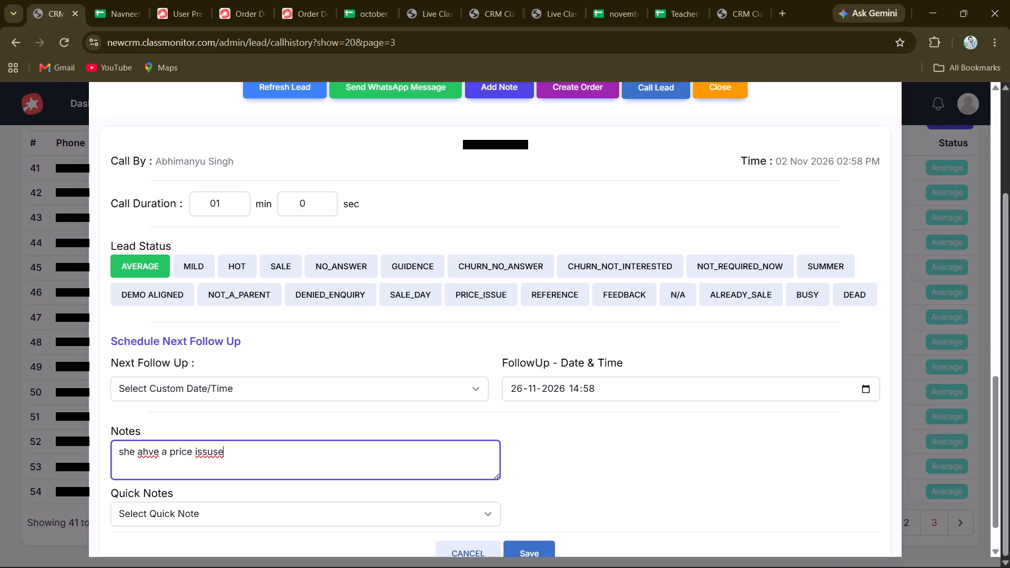
{"action": "key", "text": "BackSpace"}
{"action": "key", "text": "BackSpace"}
{"action": "key", "text": "BackSpace"}
{"action": "key", "text": "BackSpace"}
{"action": "type", "text": "have a price issuse so connect"}
{"action": "key", "text": "space"}
{"action": "type", "text": "later"}
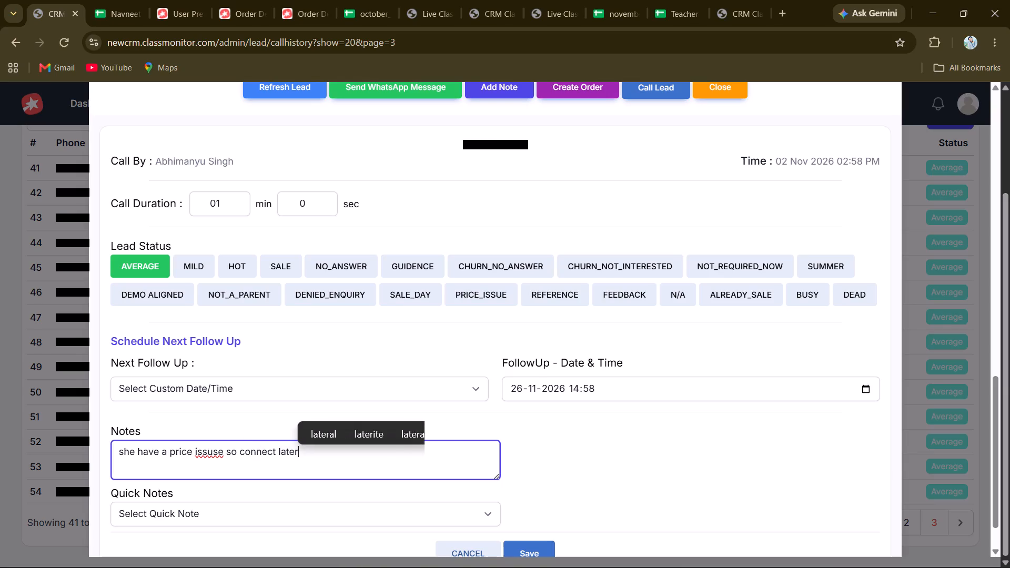
{"action": "key", "text": "space"}
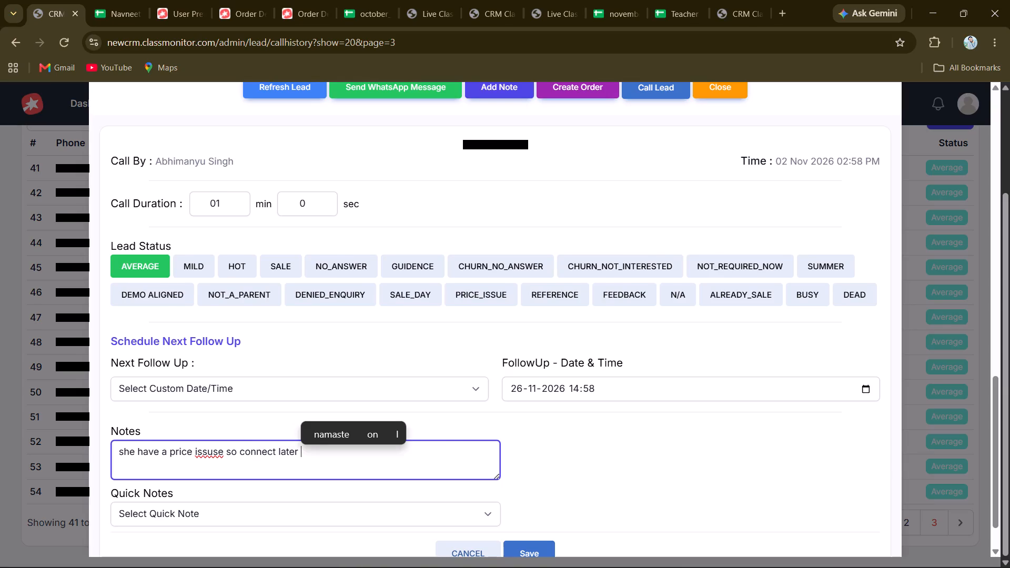
{"action": "scroll", "coordinate": [613, 516], "scroll_direction": "down", "scroll_amount": 4}
{"action": "left_click", "coordinate": [536, 503]}
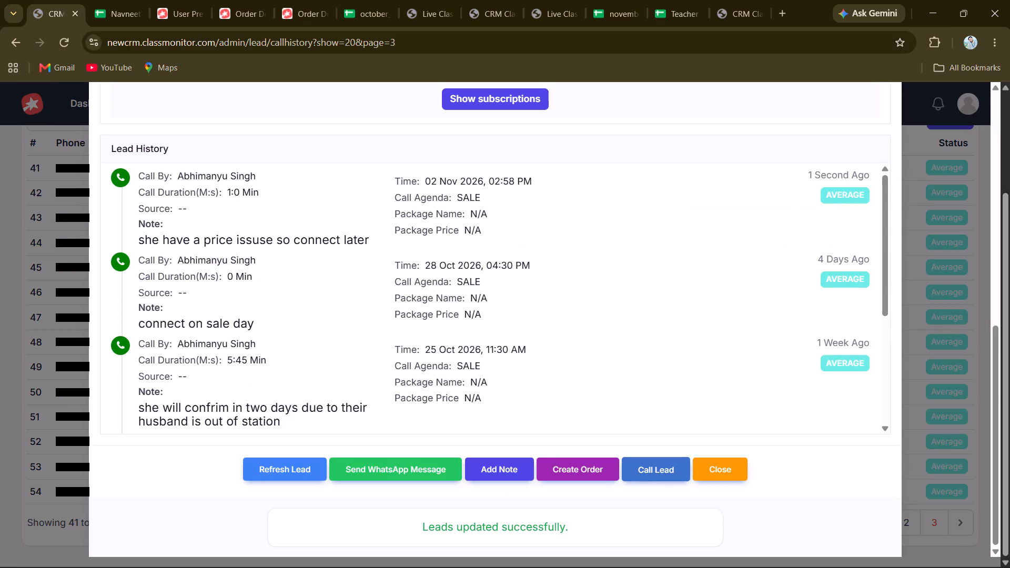
Switch to the october_daily_revenue_sheet (2) spreadsheet and examine the team's daily revenue entries across October 2026.
{"action": "left_click", "coordinate": [107, 12]}
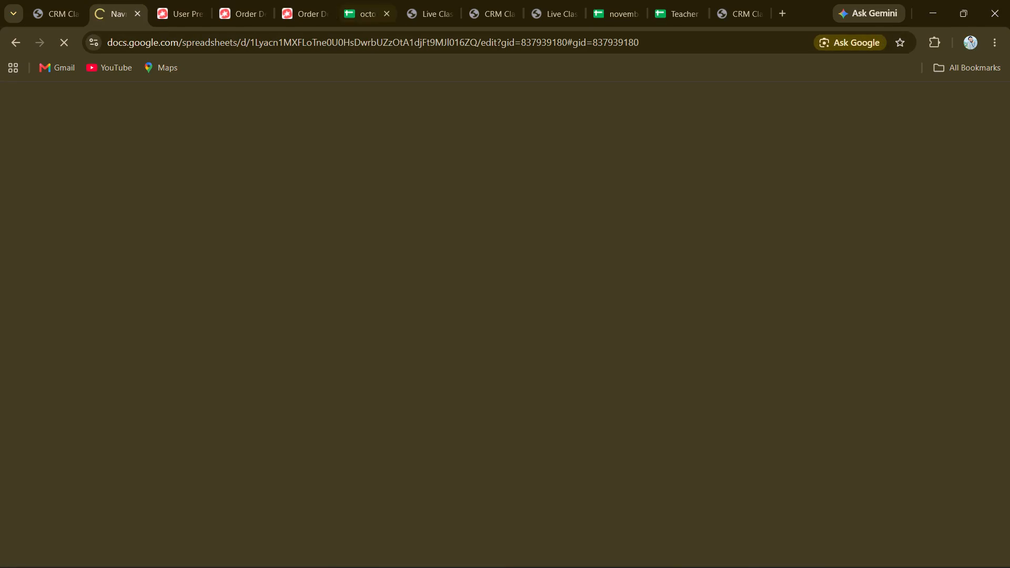
{"action": "left_click", "coordinate": [603, 4]}
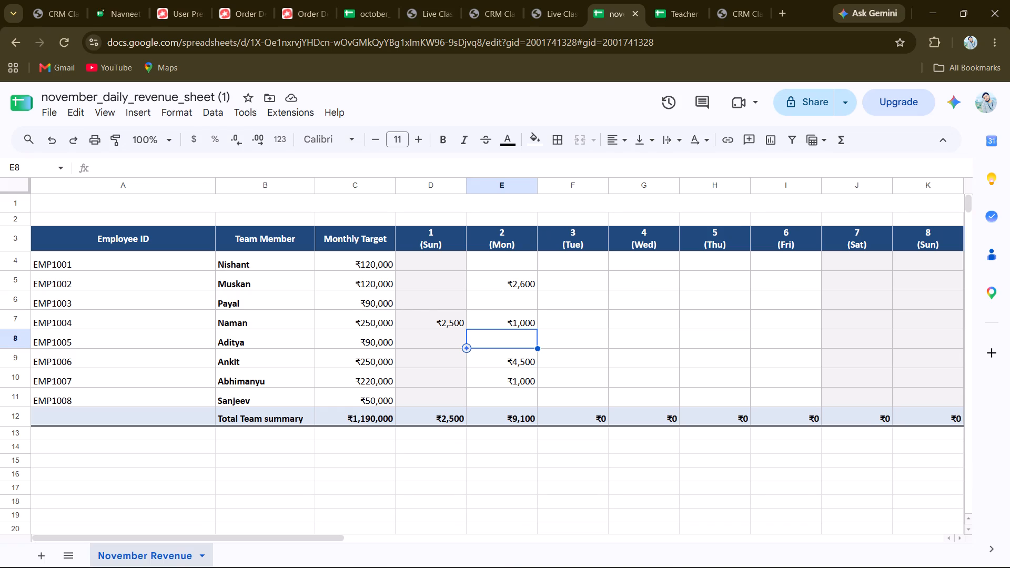
{"action": "left_click", "coordinate": [363, 0]}
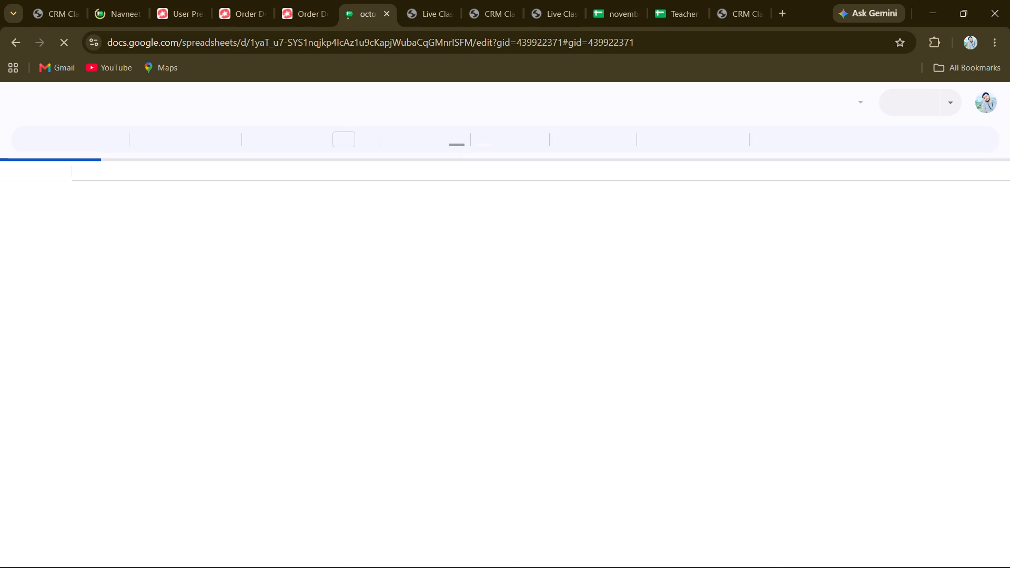
{"action": "scroll", "coordinate": [463, 320], "scroll_direction": "left", "scroll_amount": 1}
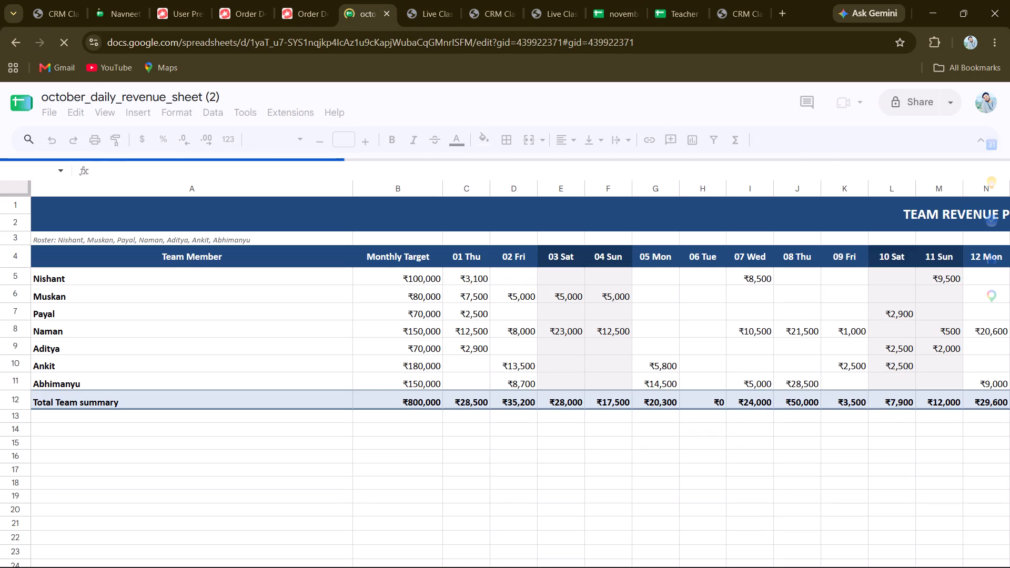
{"action": "scroll", "coordinate": [463, 320], "scroll_direction": "left", "scroll_amount": 1}
{"action": "scroll", "coordinate": [463, 320], "scroll_direction": "right", "scroll_amount": 3}
{"action": "scroll", "coordinate": [475, 380], "scroll_direction": "left", "scroll_amount": 2}
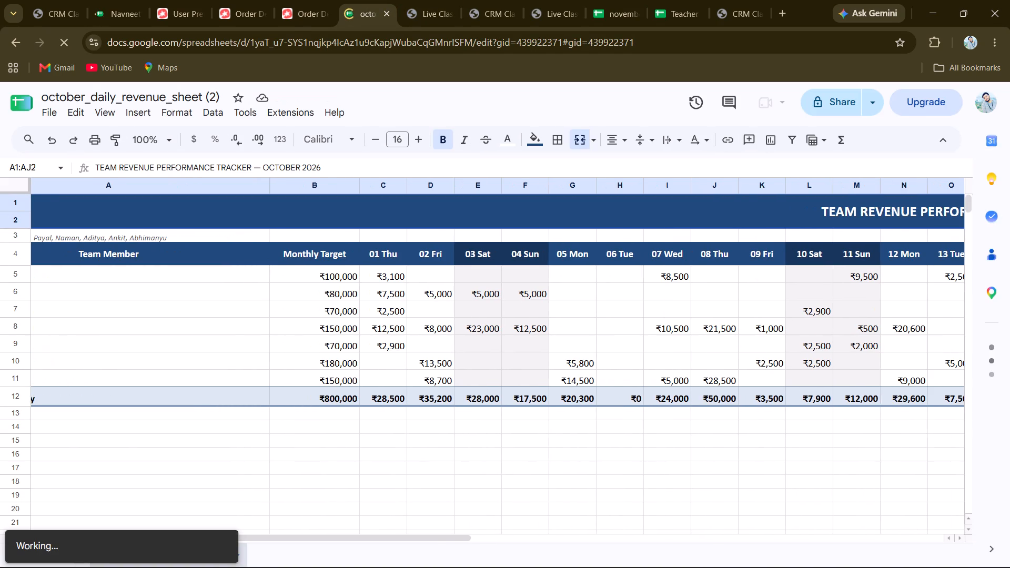
{"action": "scroll", "coordinate": [475, 380], "scroll_direction": "left", "scroll_amount": 2}
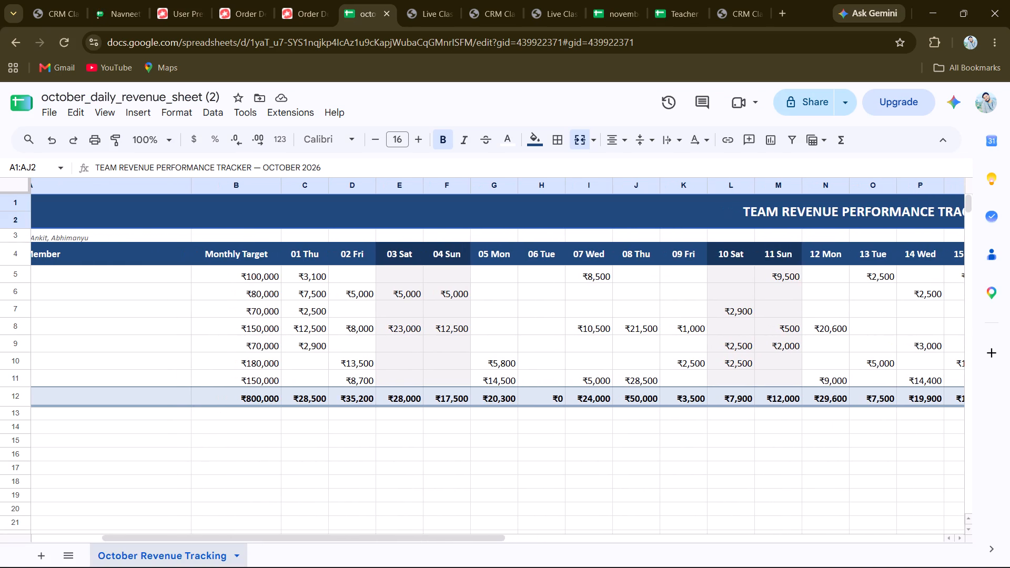
{"action": "scroll", "coordinate": [475, 380], "scroll_direction": "right", "scroll_amount": 1}
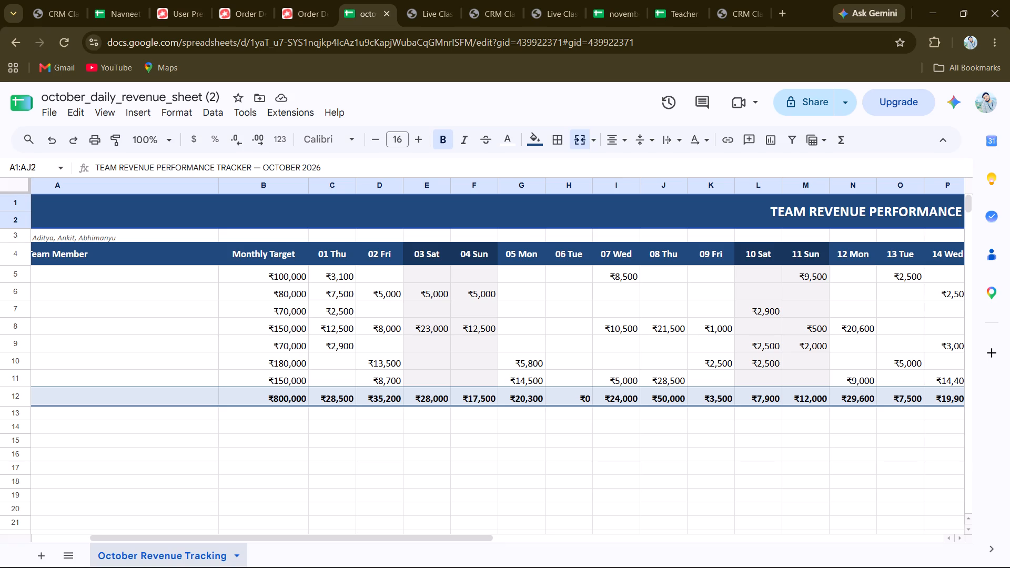
{"action": "scroll", "coordinate": [653, 344], "scroll_direction": "left", "scroll_amount": 2}
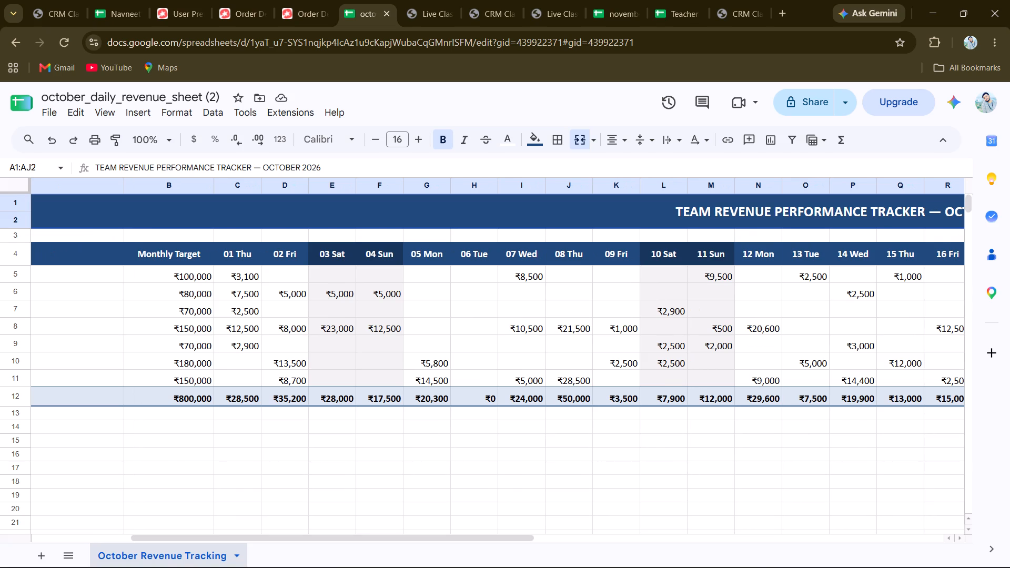
{"action": "scroll", "coordinate": [653, 344], "scroll_direction": "left", "scroll_amount": 2}
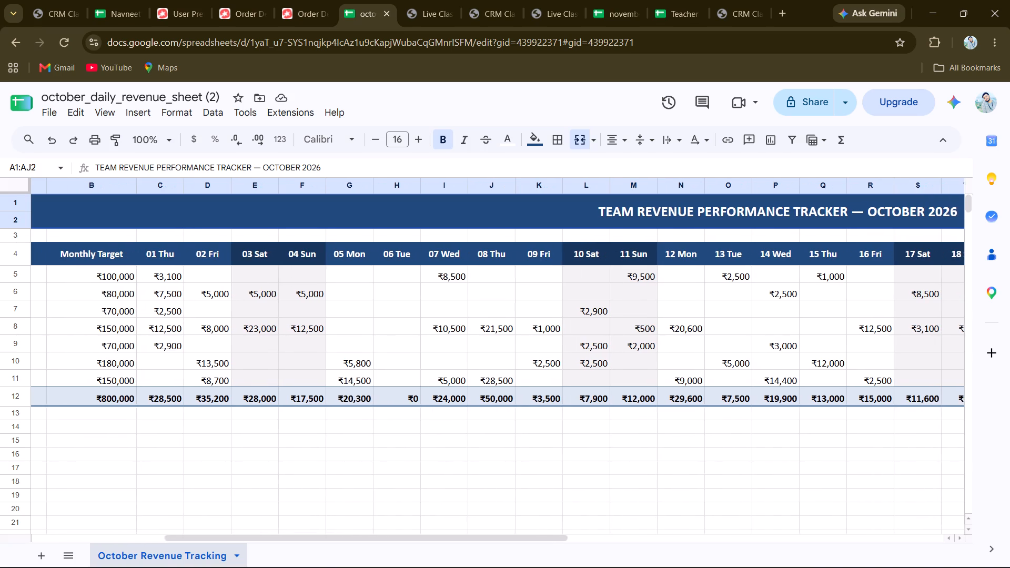
{"action": "scroll", "coordinate": [653, 344], "scroll_direction": "left", "scroll_amount": 2}
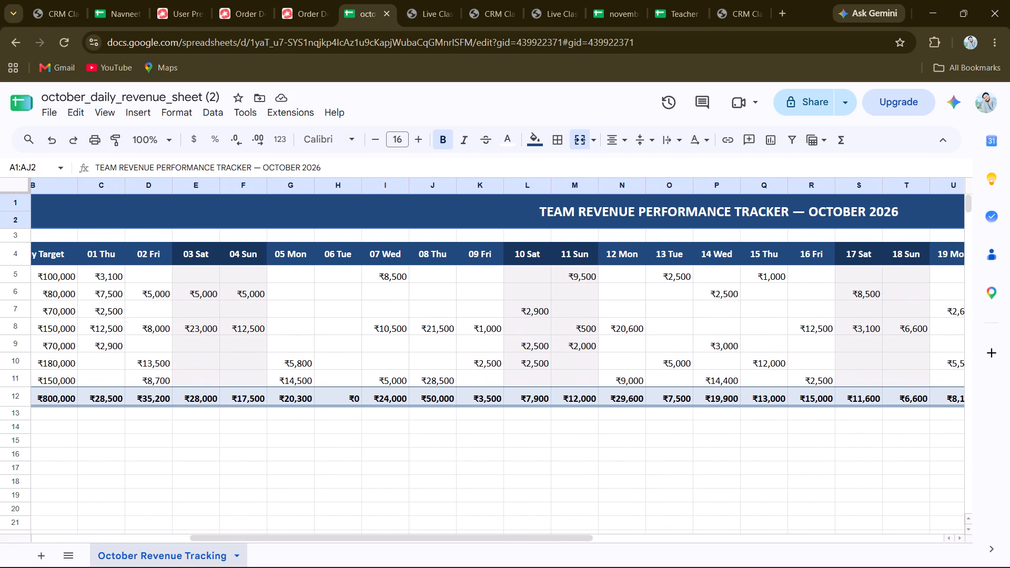
{"action": "scroll", "coordinate": [653, 344], "scroll_direction": "left", "scroll_amount": 1}
{"action": "scroll", "coordinate": [653, 344], "scroll_direction": "right", "scroll_amount": 1}
{"action": "scroll", "coordinate": [653, 344], "scroll_direction": "left", "scroll_amount": 2}
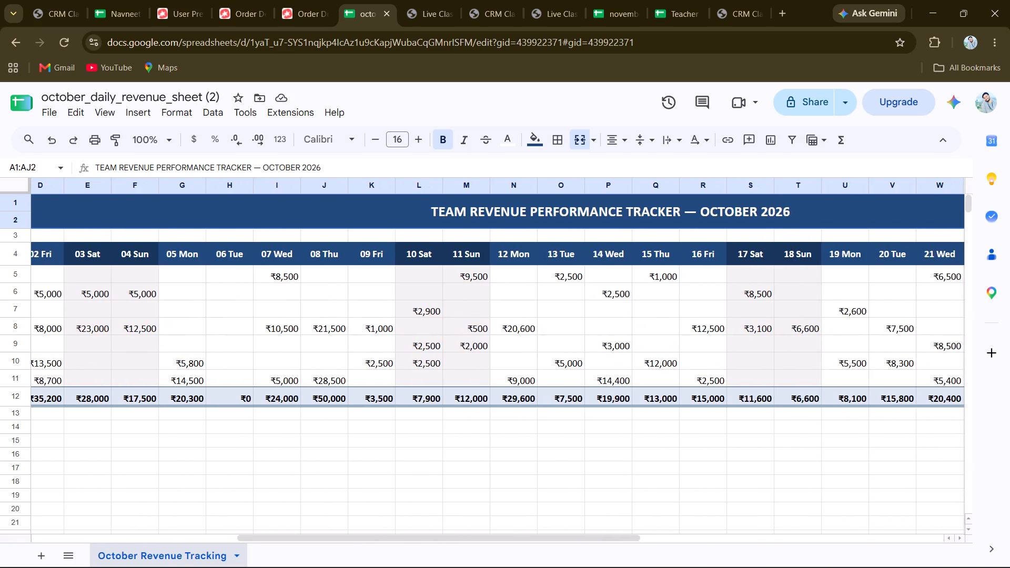
{"action": "scroll", "coordinate": [653, 344], "scroll_direction": "left", "scroll_amount": 4}
{"action": "scroll", "coordinate": [653, 344], "scroll_direction": "right", "scroll_amount": 2}
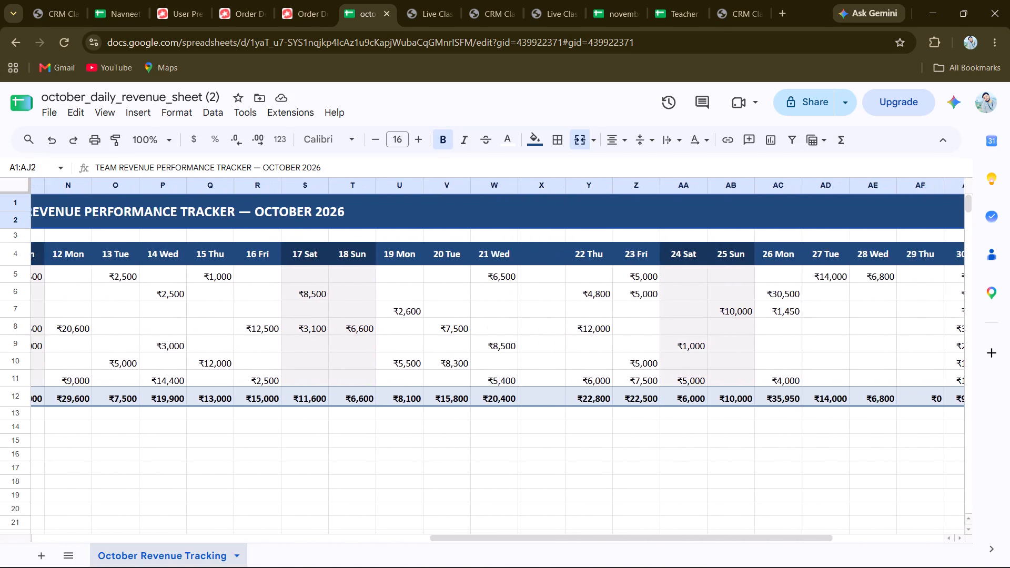
{"action": "scroll", "coordinate": [653, 344], "scroll_direction": "right", "scroll_amount": 4}
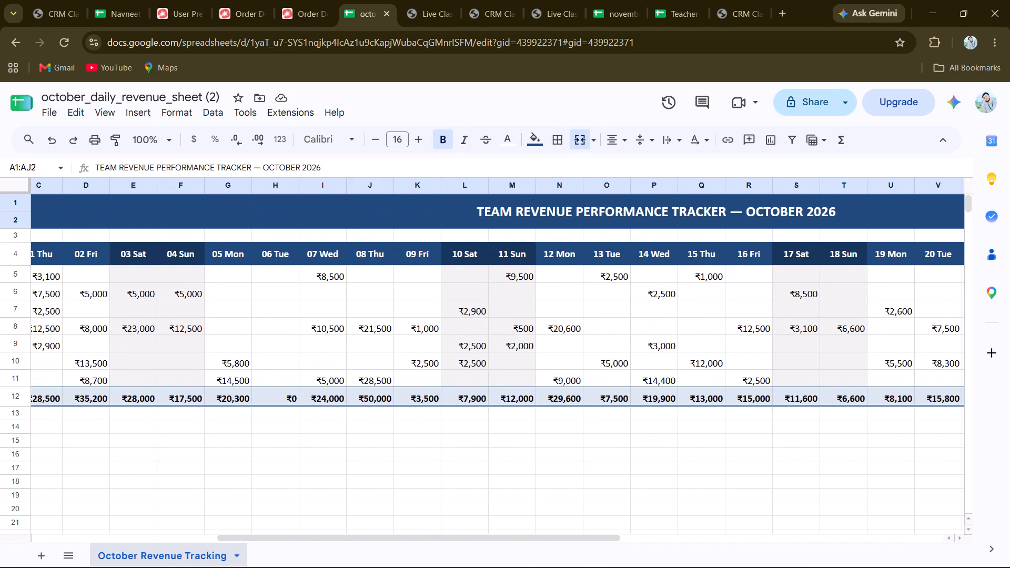
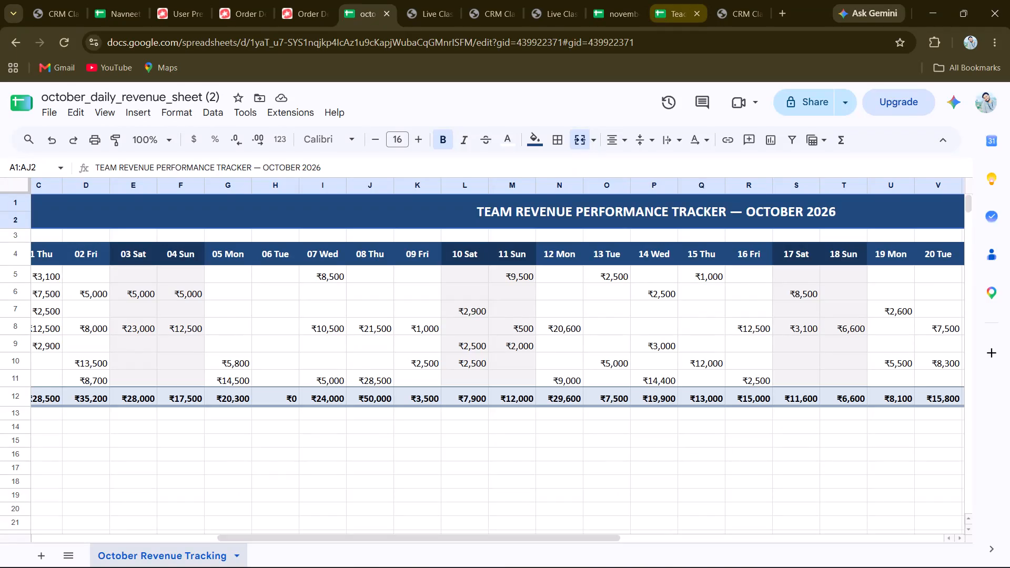
Glance at the Teacher Requests spreadsheet, return to the CRM call history, and close the updated MayJuly26_Demo lead.
{"action": "left_click", "coordinate": [655, 11]}
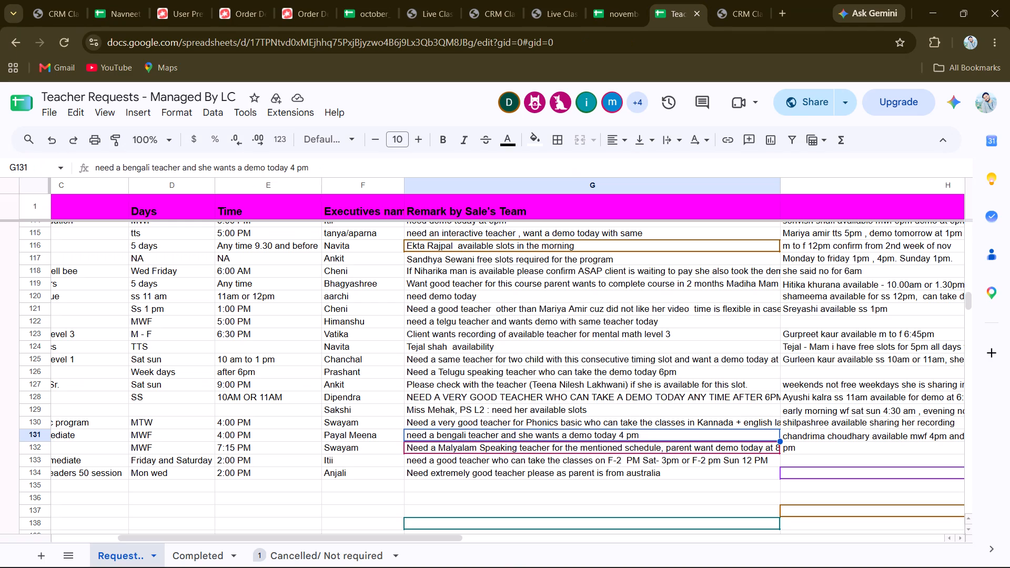
{"action": "left_click", "coordinate": [37, 2]}
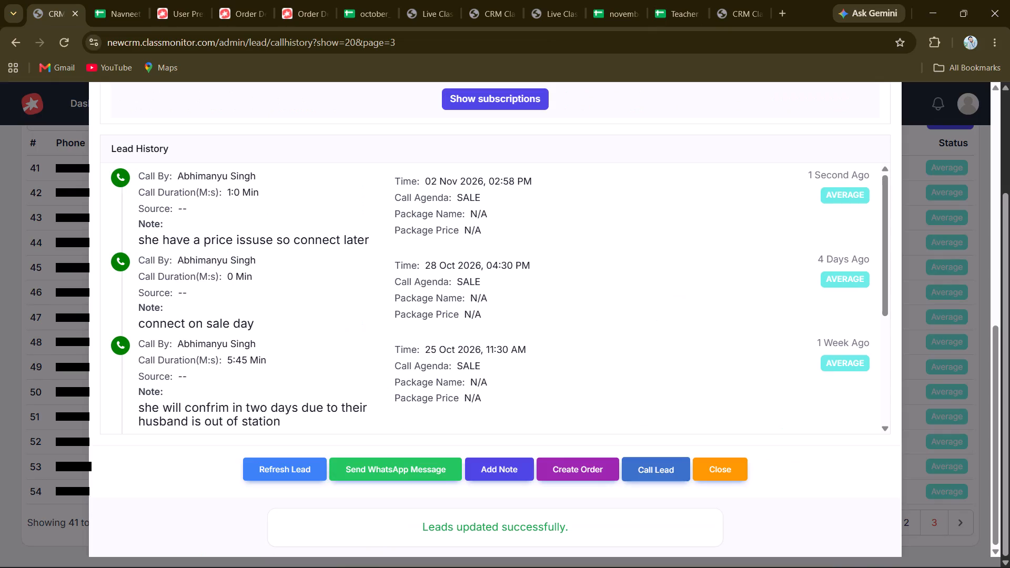
{"action": "scroll", "coordinate": [516, 336], "scroll_direction": "up", "scroll_amount": 14}
{"action": "scroll", "coordinate": [516, 336], "scroll_direction": "down", "scroll_amount": 15}
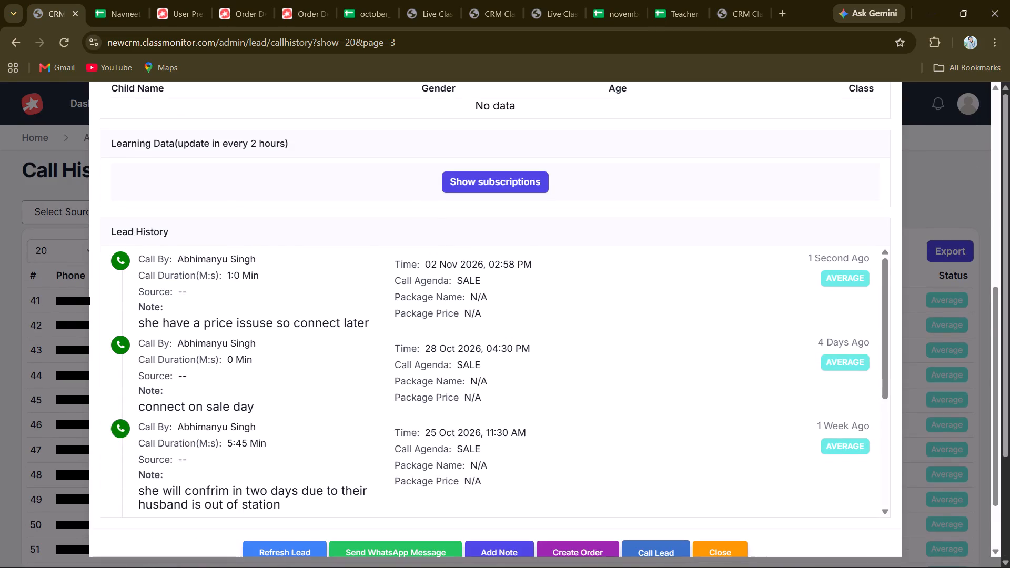
{"action": "left_click", "coordinate": [740, 460]}
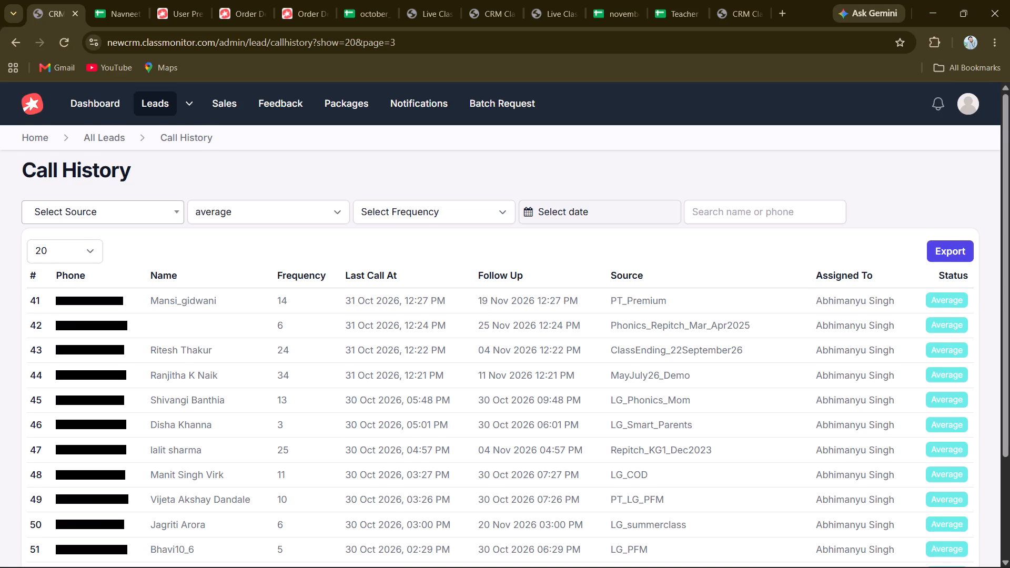
Open the PT_LG_PS lead in row 54 of the average-status call history and review its details and past call notes.
{"action": "scroll", "coordinate": [519, 449], "scroll_direction": "down", "scroll_amount": 6}
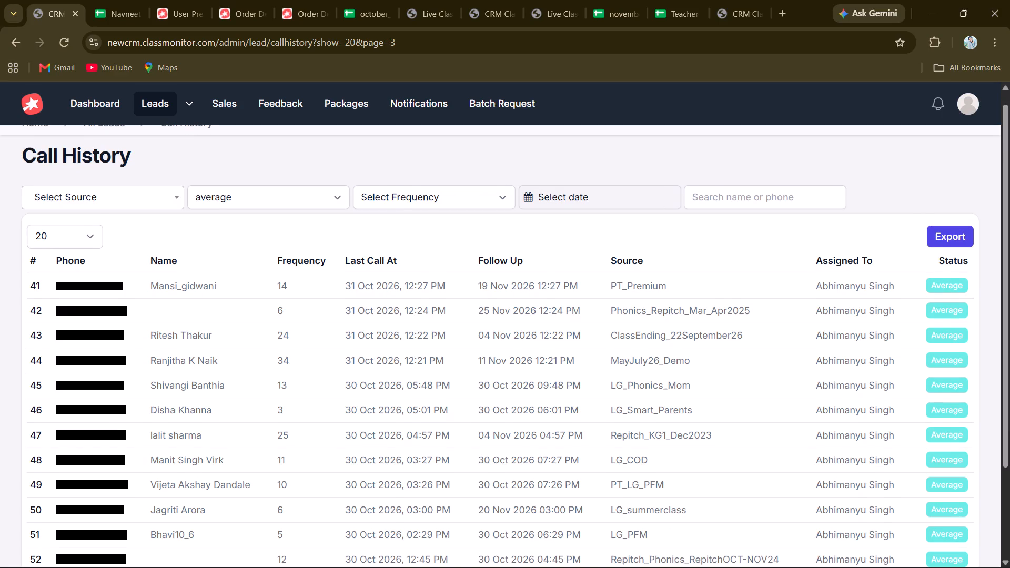
{"action": "left_click", "coordinate": [394, 485]}
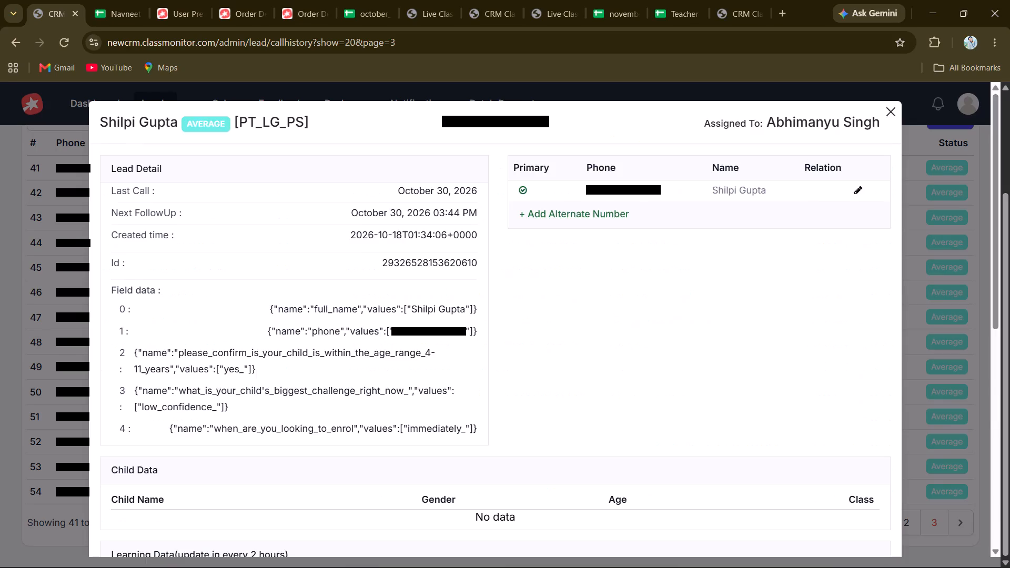
{"action": "scroll", "coordinate": [394, 485], "scroll_direction": "down", "scroll_amount": 5}
{"action": "scroll", "coordinate": [465, 465], "scroll_direction": "down", "scroll_amount": 6}
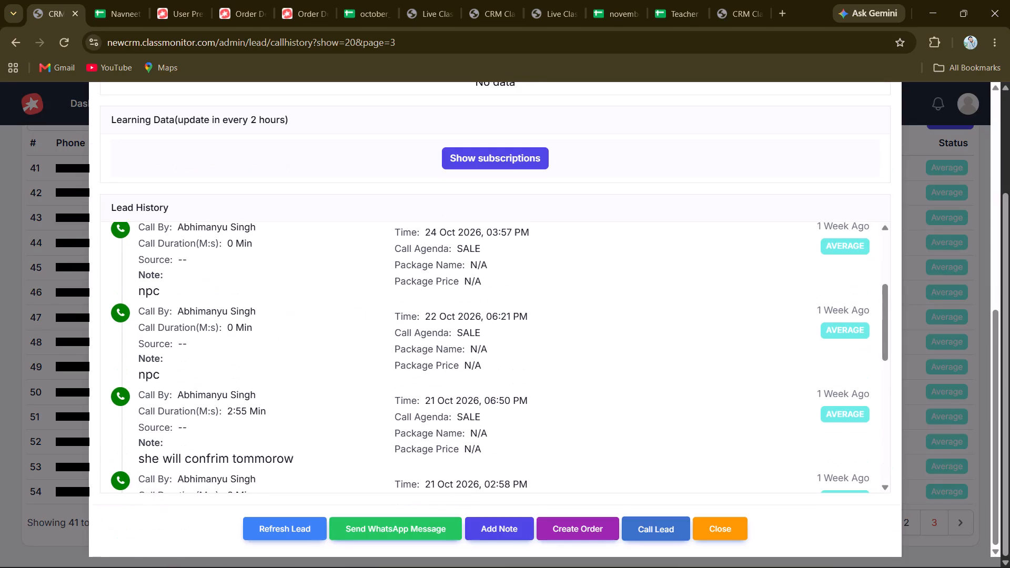
{"action": "scroll", "coordinate": [465, 465], "scroll_direction": "down", "scroll_amount": 5}
{"action": "scroll", "coordinate": [465, 465], "scroll_direction": "up", "scroll_amount": 13}
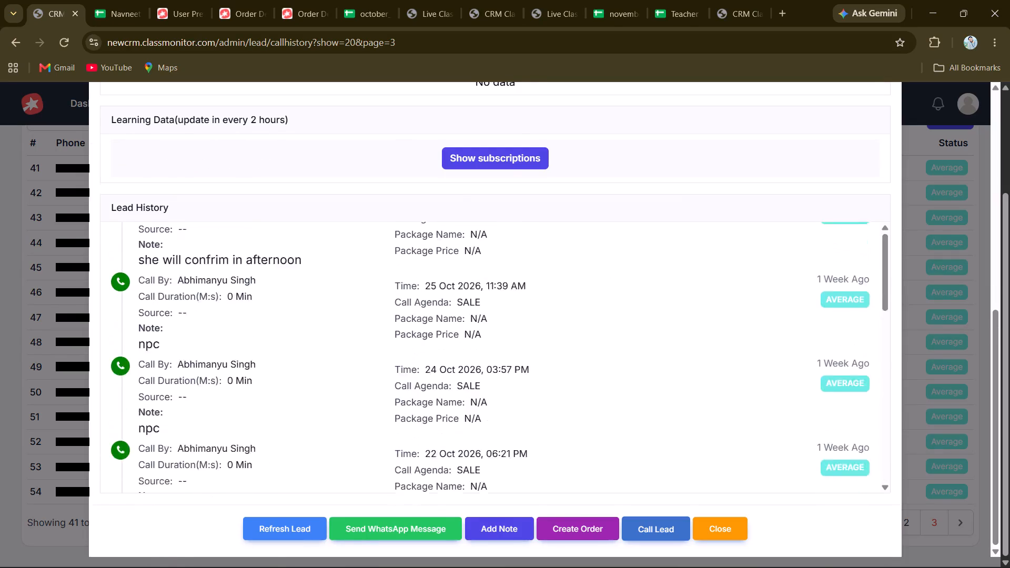
{"action": "scroll", "coordinate": [465, 465], "scroll_direction": "up", "scroll_amount": 4}
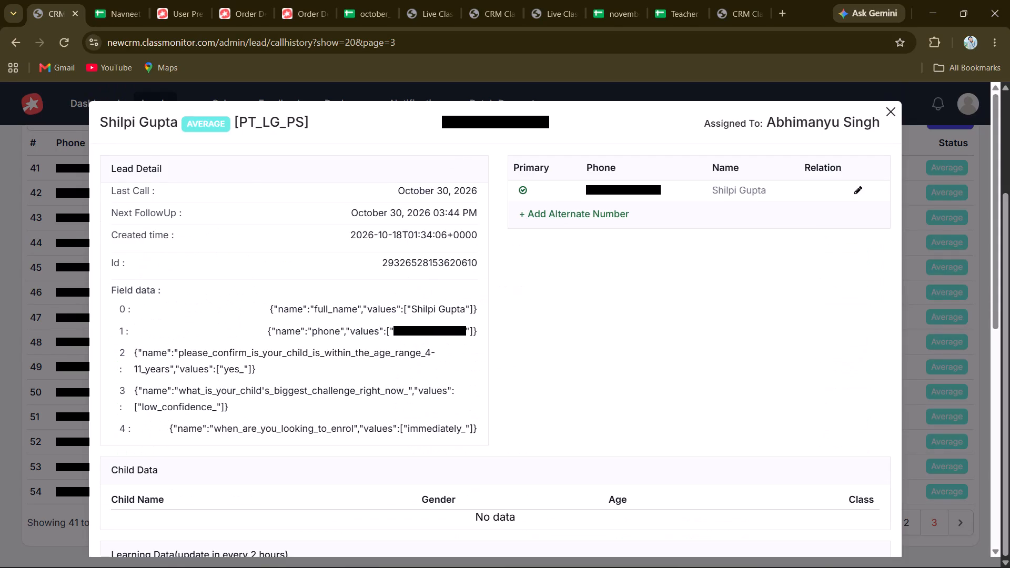
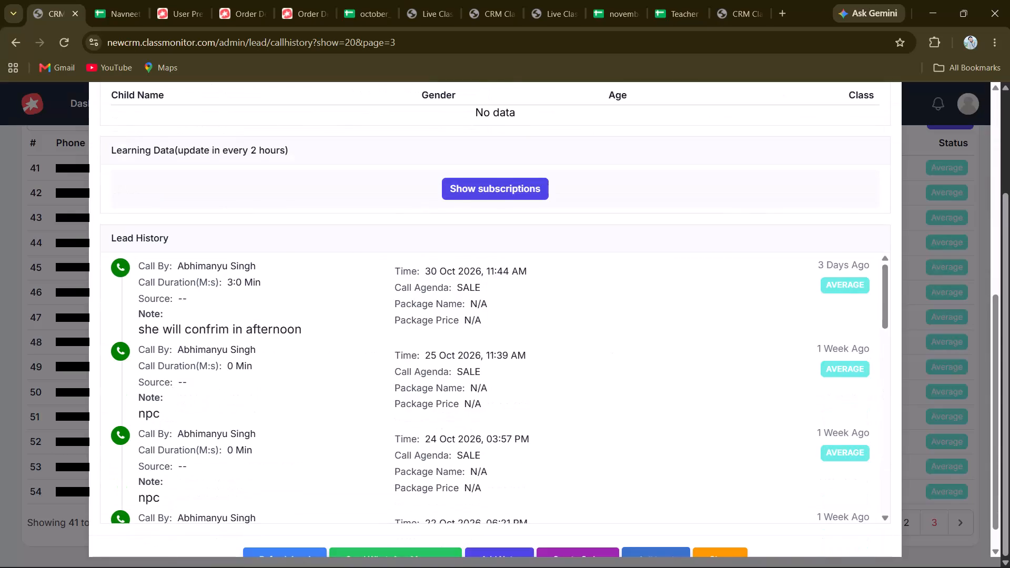
Start a call log for the open PT_LG_PS lead with status AVERAGE, duration 35 sec and note "cd in between".
{"action": "scroll", "coordinate": [433, 400], "scroll_direction": "down", "scroll_amount": 5}
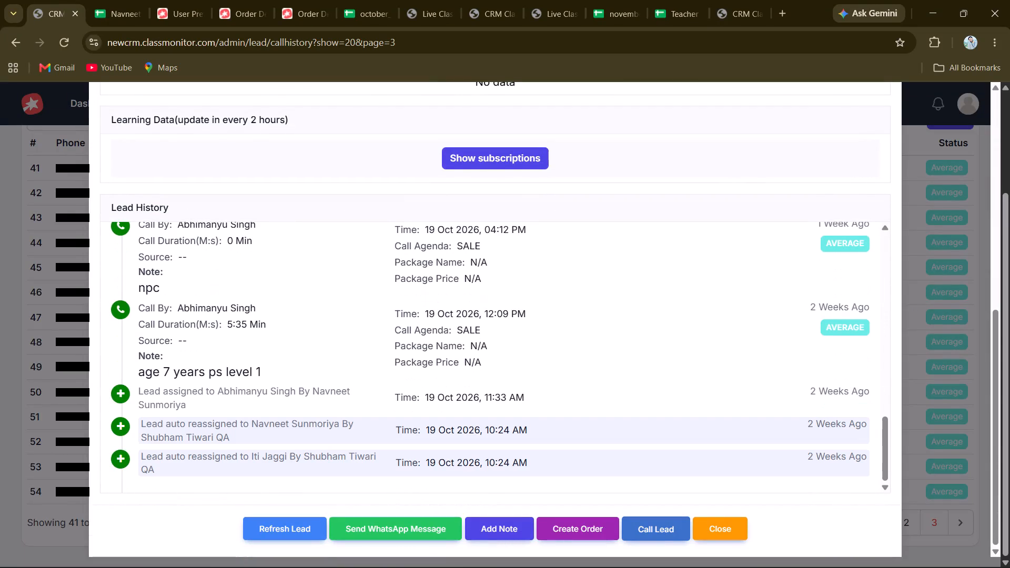
{"action": "scroll", "coordinate": [433, 400], "scroll_direction": "up", "scroll_amount": 13}
{"action": "scroll", "coordinate": [433, 400], "scroll_direction": "up", "scroll_amount": 8}
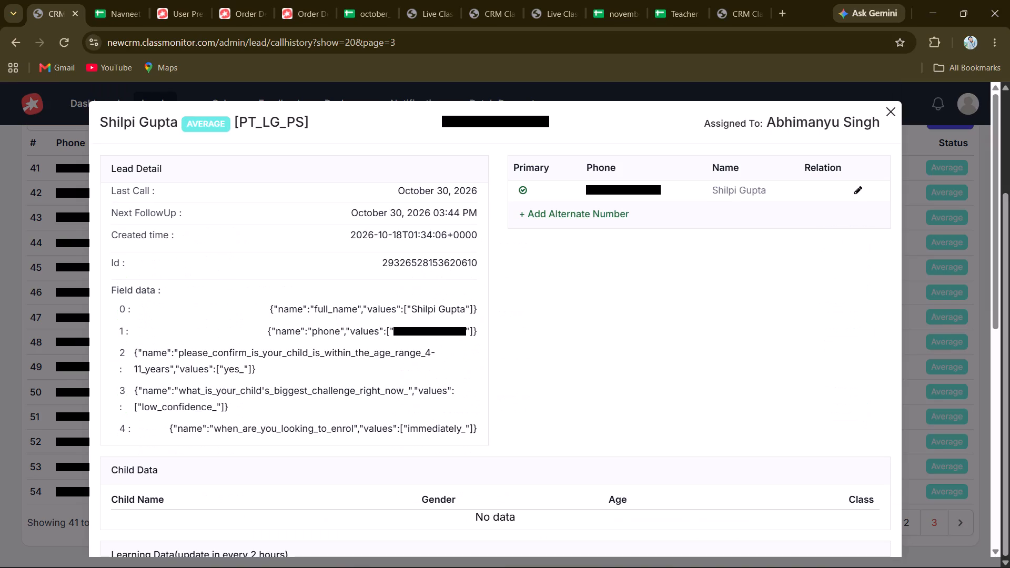
{"action": "scroll", "coordinate": [433, 400], "scroll_direction": "down", "scroll_amount": 8}
{"action": "left_click", "coordinate": [661, 526]}
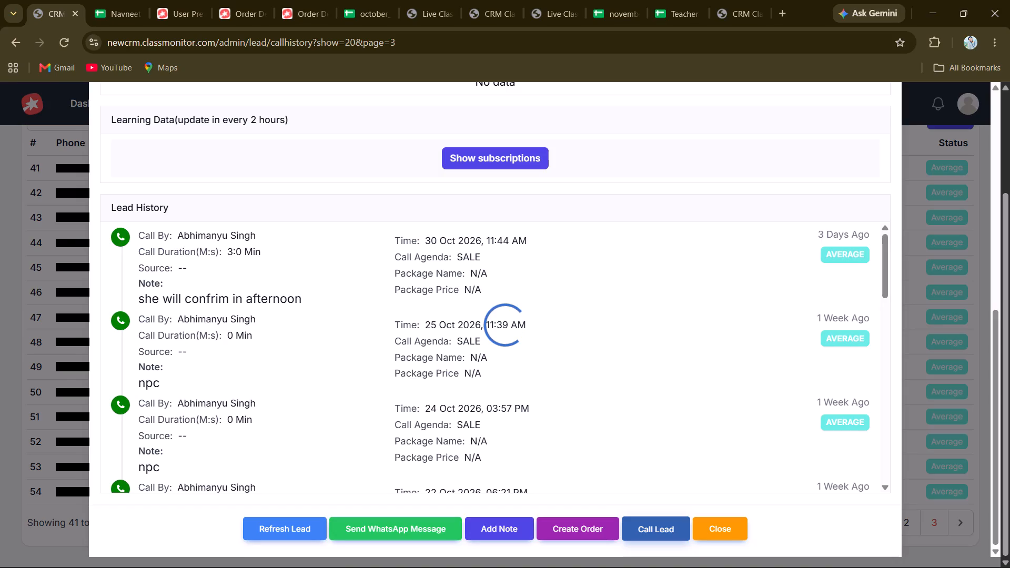
{"action": "scroll", "coordinate": [661, 526], "scroll_direction": "down", "scroll_amount": 6}
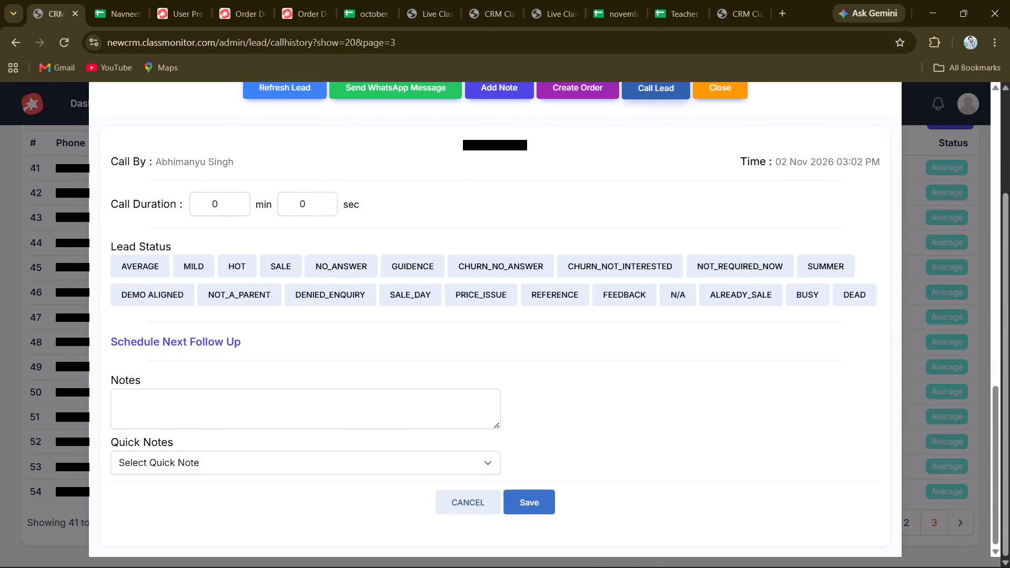
{"action": "left_click", "coordinate": [140, 259]}
{"action": "left_click", "coordinate": [309, 201]}
{"action": "key", "text": "BackSpace"}
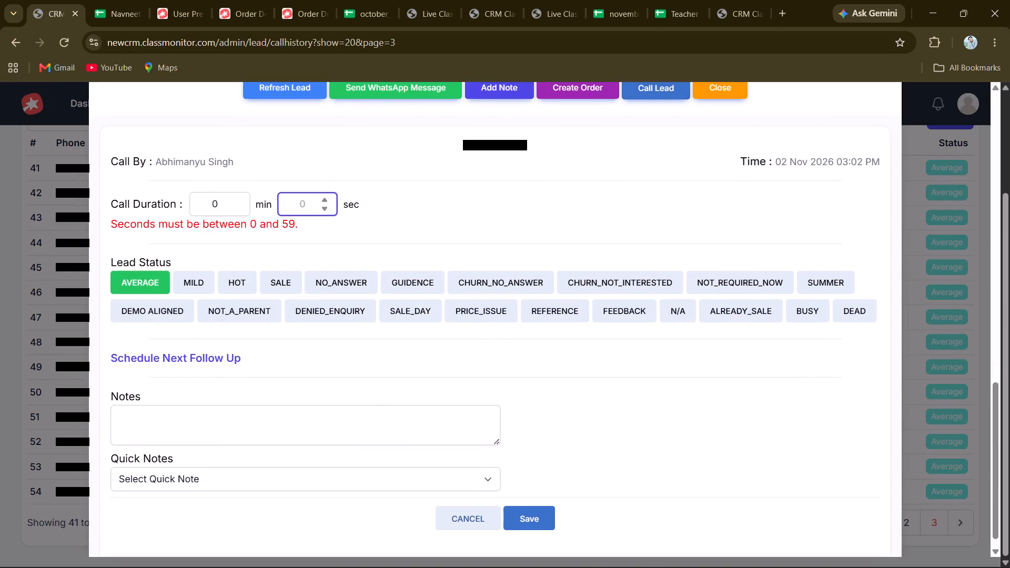
{"action": "type", "text": "35"}
{"action": "left_click", "coordinate": [270, 415]}
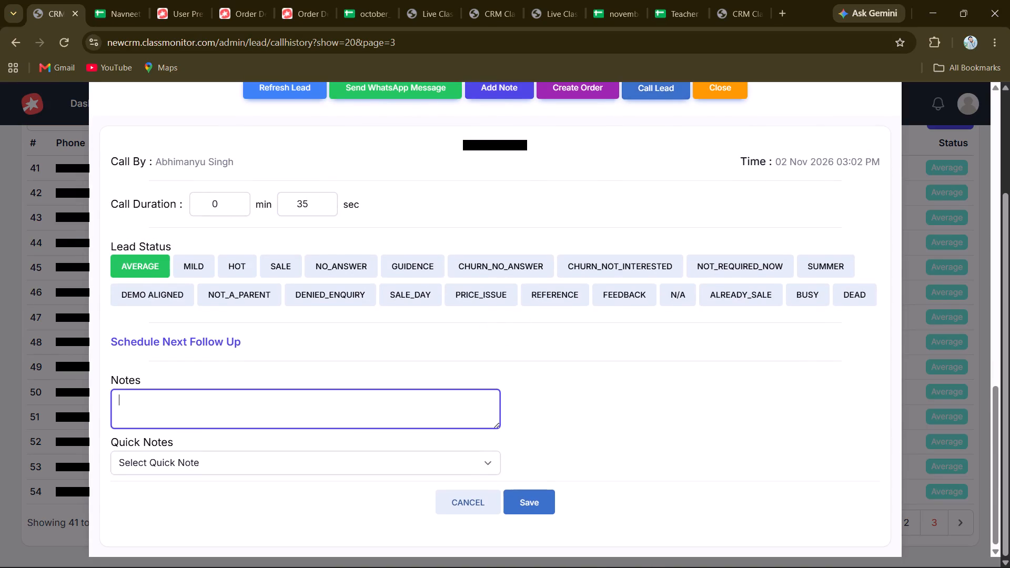
{"action": "type", "text": "cd in between"}
{"action": "key", "text": "space"}
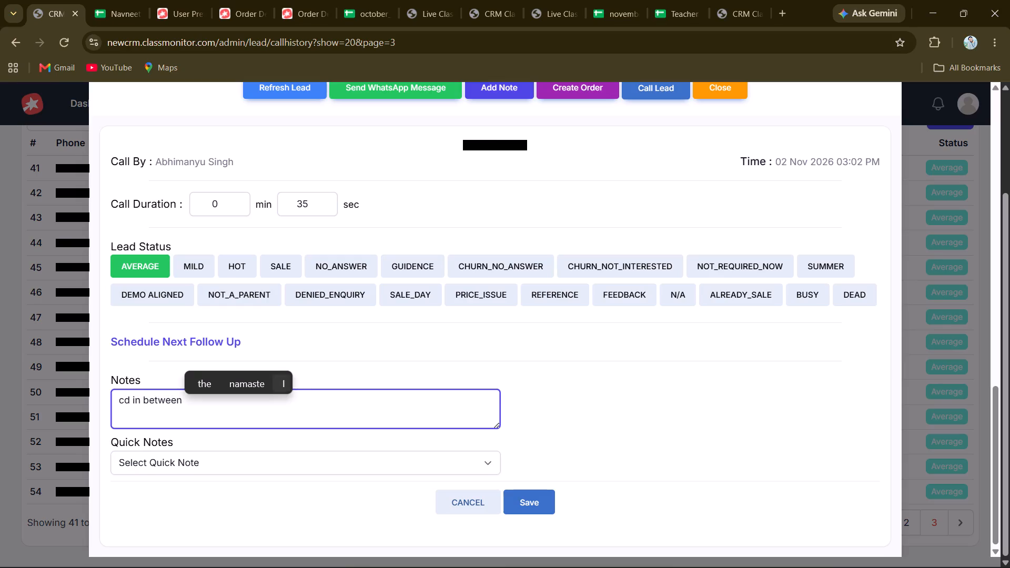
{"action": "left_click", "coordinate": [217, 342]}
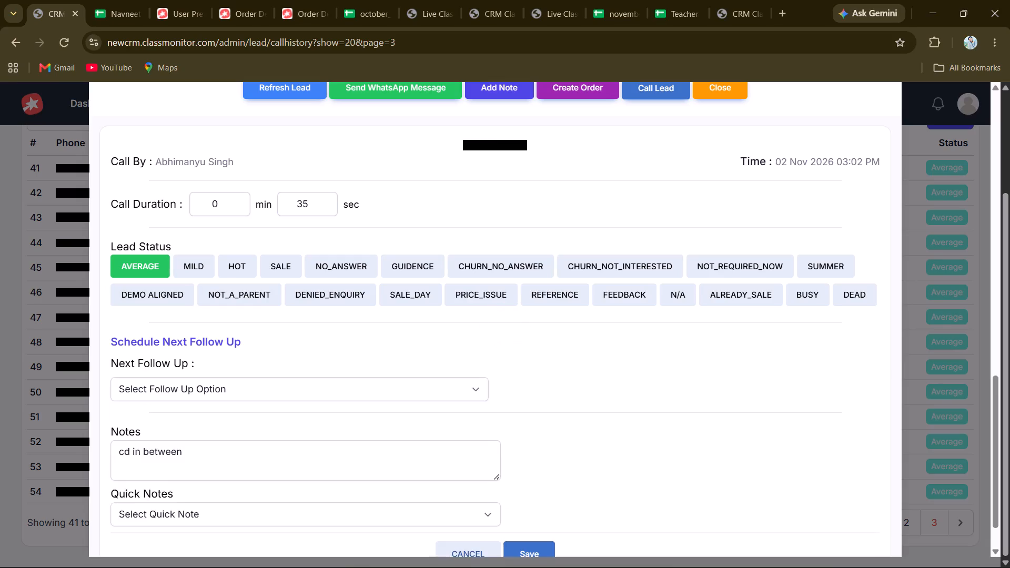
{"action": "left_click", "coordinate": [360, 385]}
{"action": "left_click", "coordinate": [245, 492]}
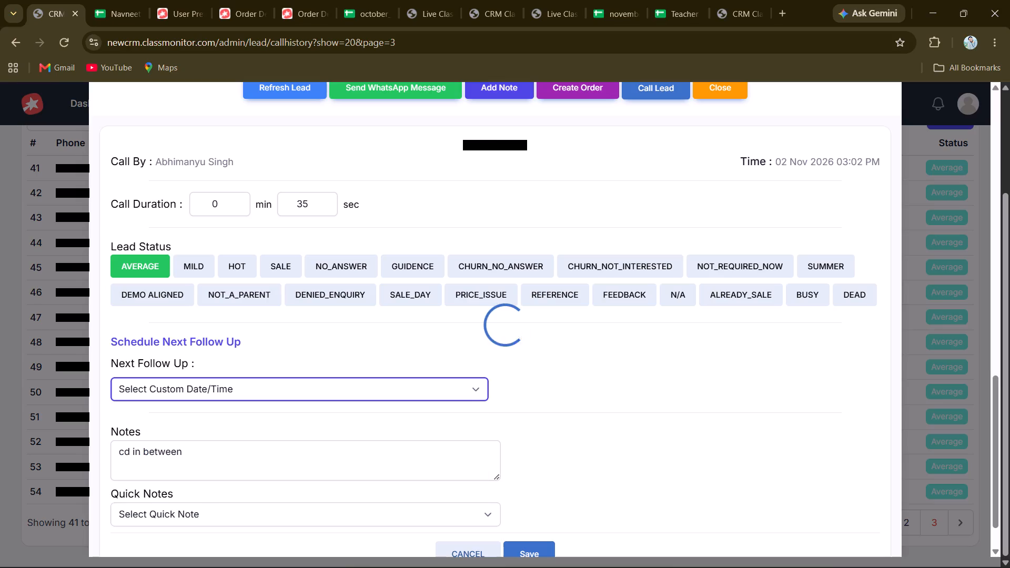
{"action": "left_click", "coordinate": [864, 383]}
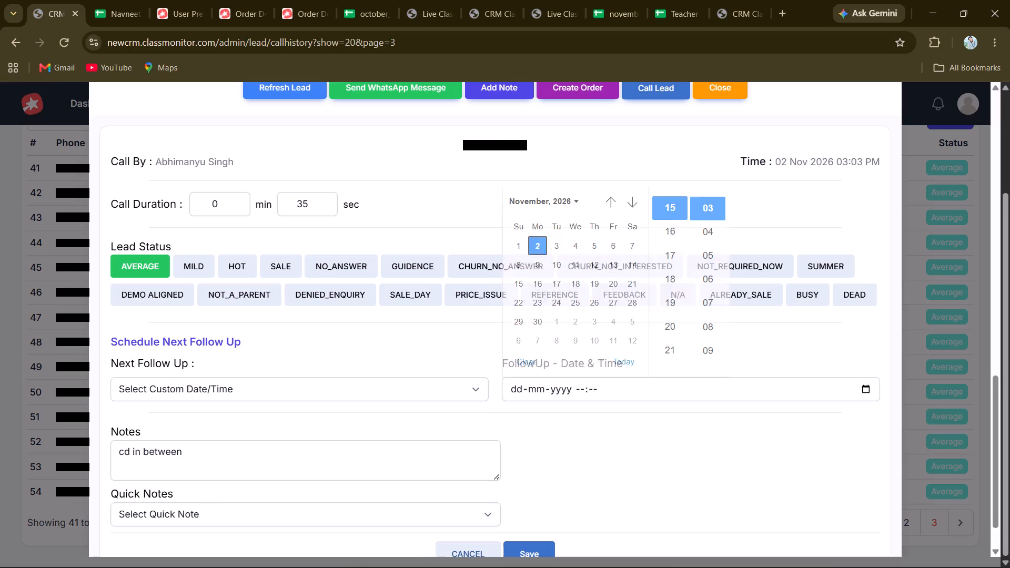
{"action": "left_click", "coordinate": [599, 268]}
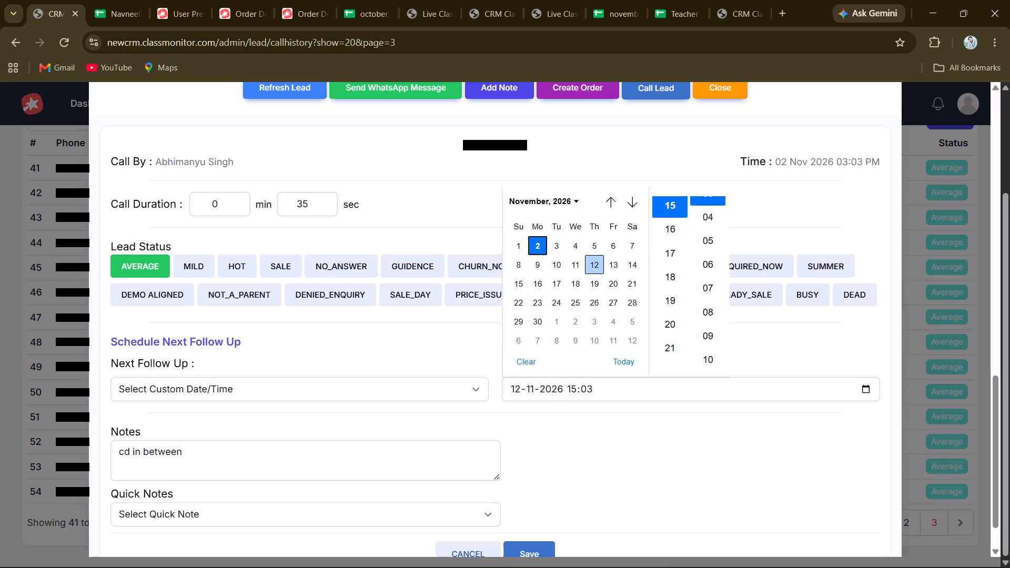
{"action": "left_click_drag", "start_coordinate": [322, 475], "coordinate": [412, 477]}
{"action": "scroll", "coordinate": [412, 477], "scroll_direction": "down", "scroll_amount": 7}
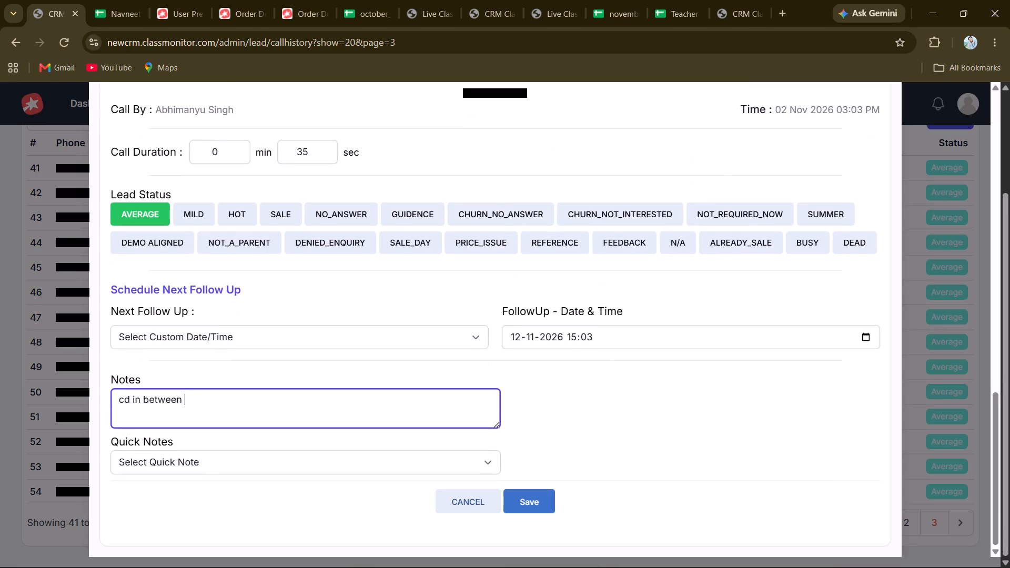
{"action": "left_click", "coordinate": [541, 496]}
{"action": "left_click", "coordinate": [732, 475]}
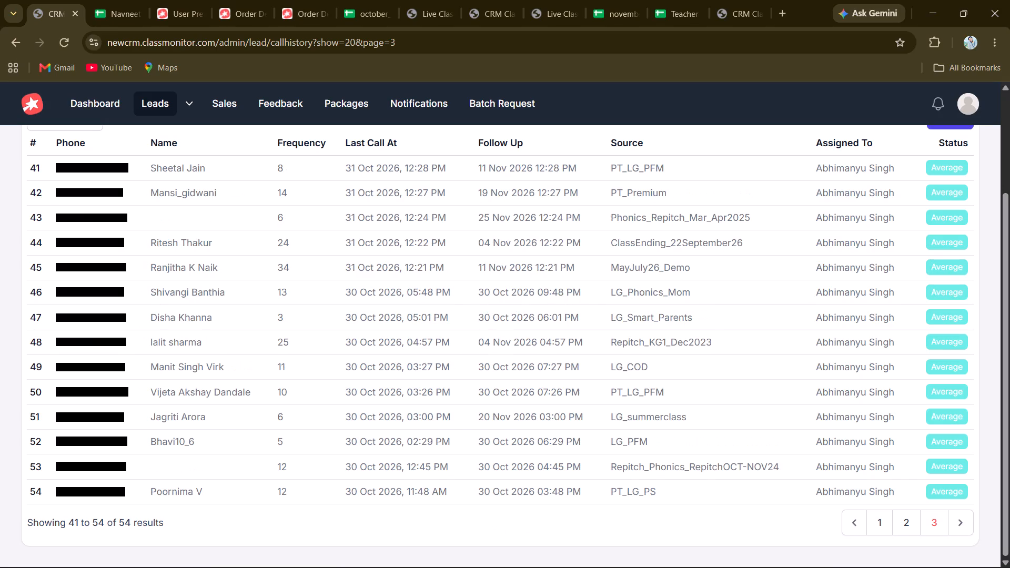
Open the PT_LG_PS lead now in row 54 and review its lead details and past call notes.
{"action": "left_click", "coordinate": [387, 486]}
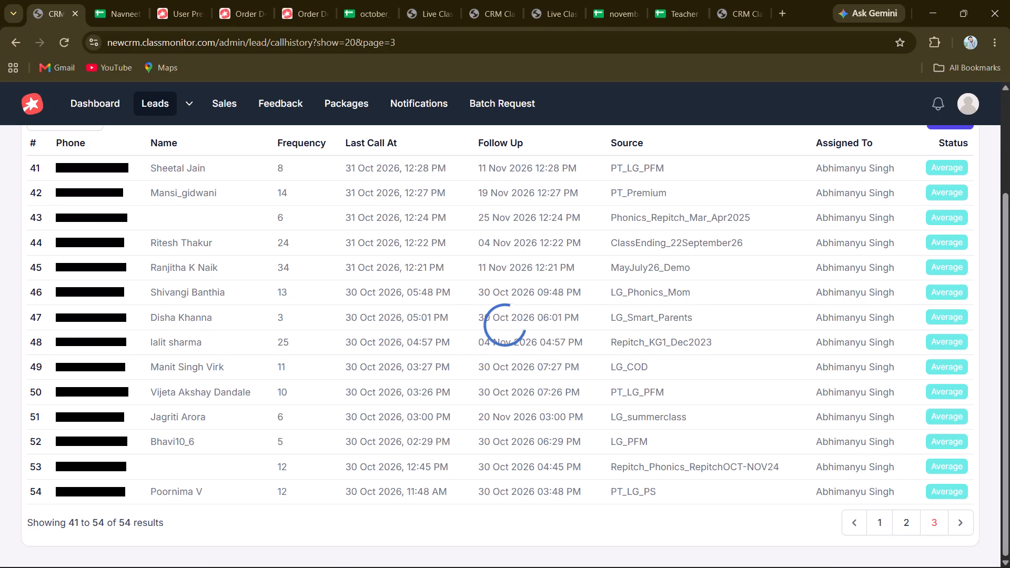
{"action": "scroll", "coordinate": [461, 410], "scroll_direction": "down", "scroll_amount": 6}
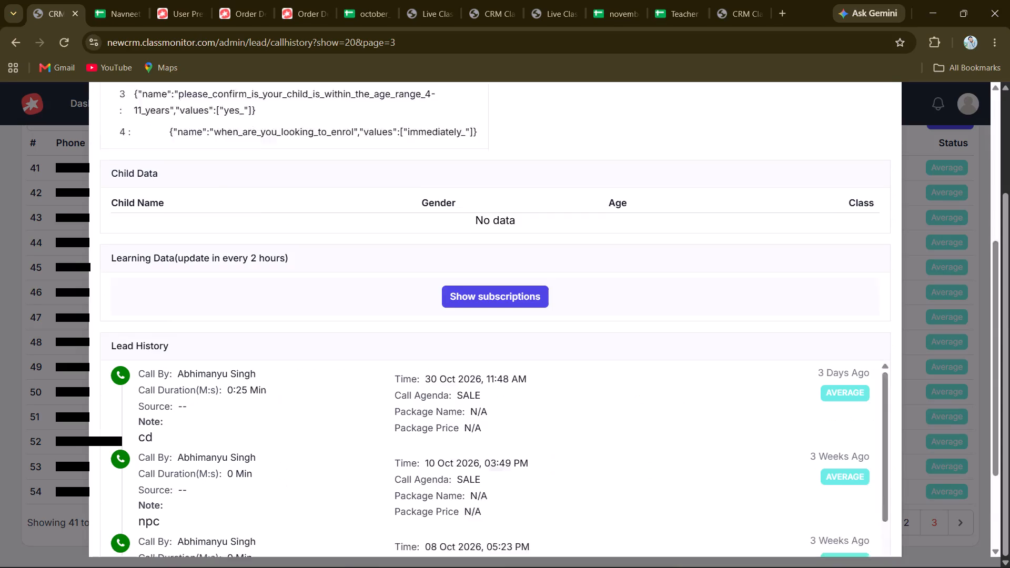
{"action": "scroll", "coordinate": [461, 410], "scroll_direction": "down", "scroll_amount": 8}
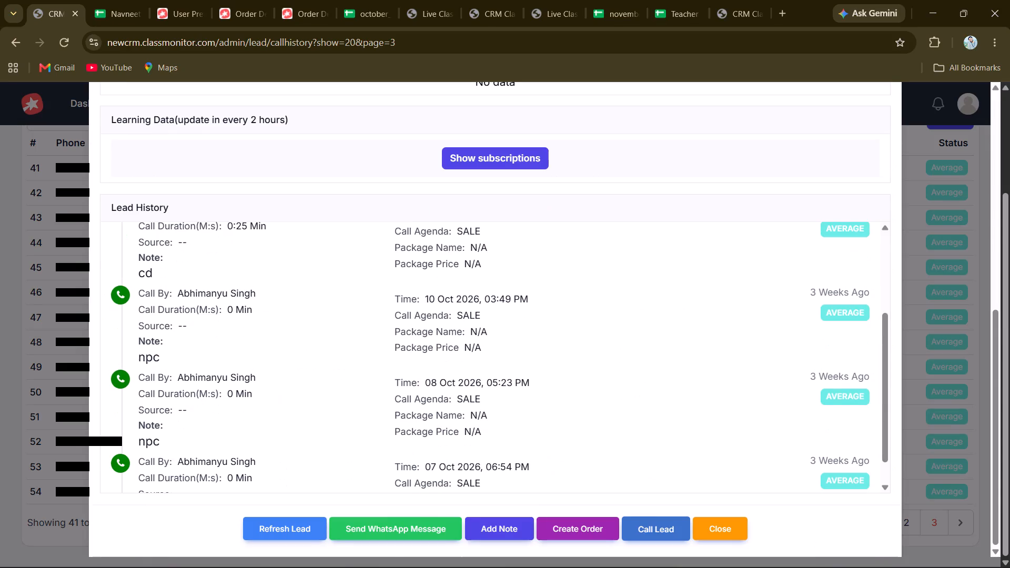
{"action": "scroll", "coordinate": [461, 410], "scroll_direction": "down", "scroll_amount": 10}
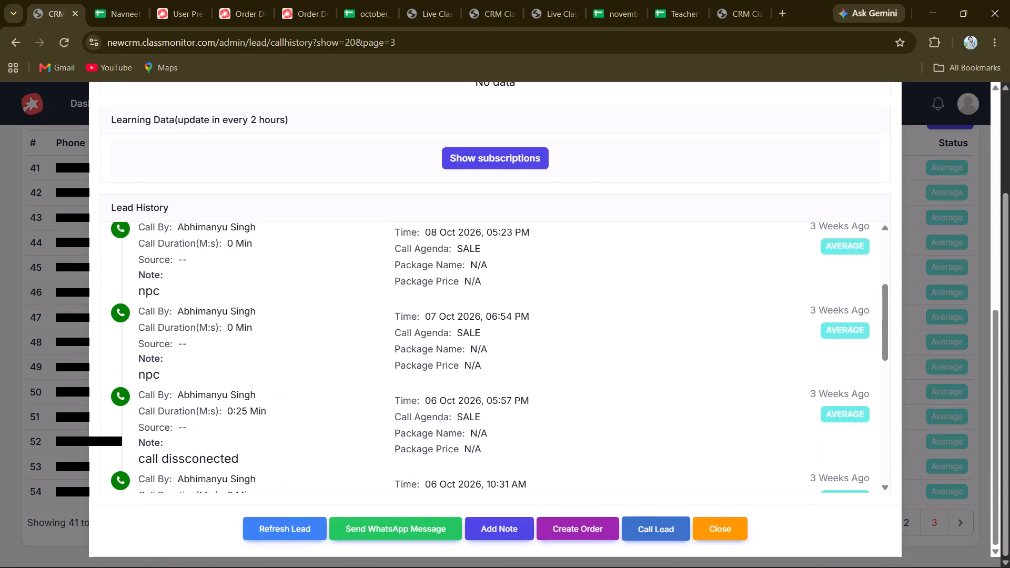
{"action": "scroll", "coordinate": [637, 327], "scroll_direction": "down", "scroll_amount": 8}
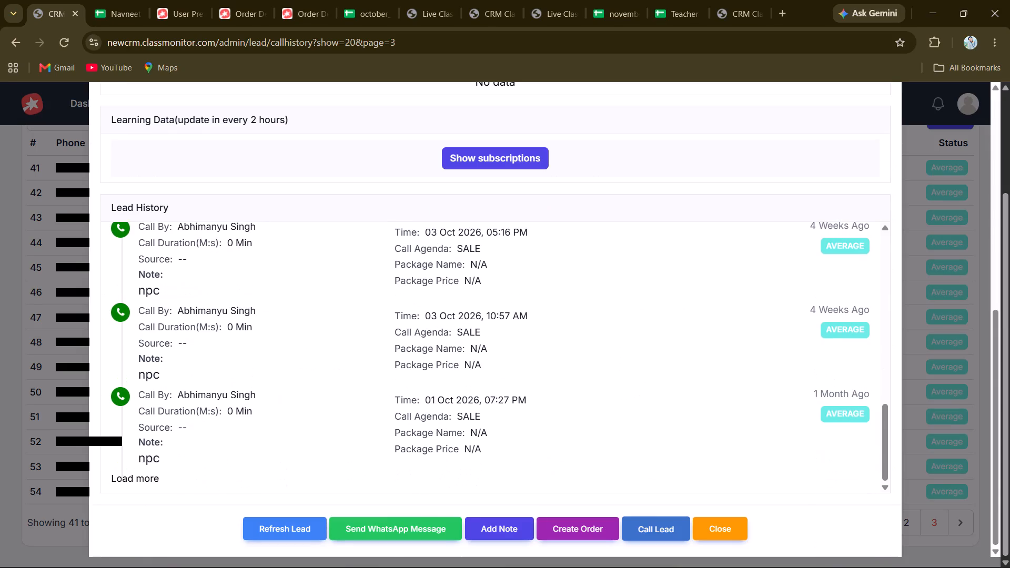
{"action": "scroll", "coordinate": [637, 327], "scroll_direction": "up", "scroll_amount": 14}
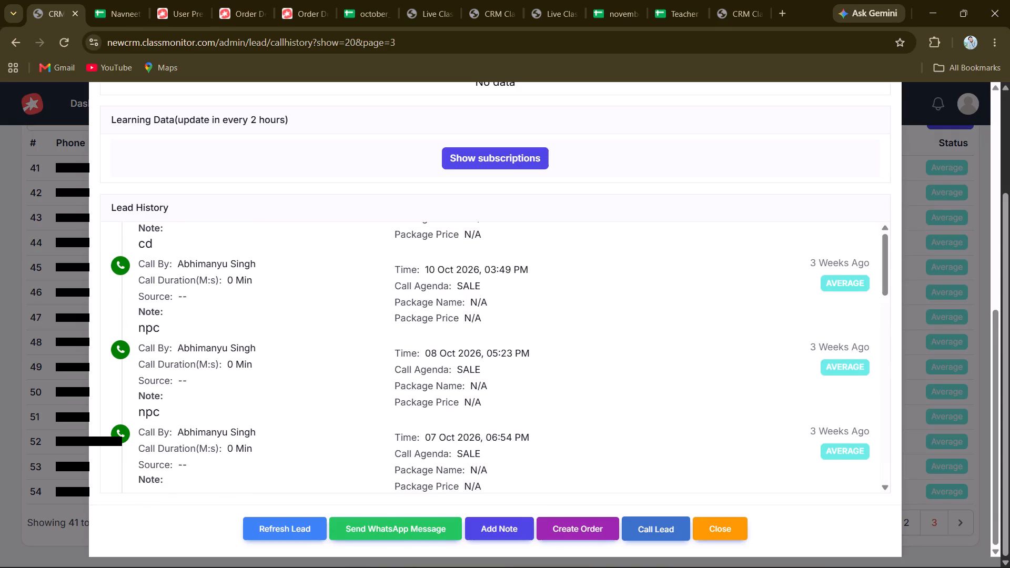
{"action": "scroll", "coordinate": [637, 327], "scroll_direction": "down", "scroll_amount": 13}
{"action": "scroll", "coordinate": [637, 327], "scroll_direction": "up", "scroll_amount": 14}
{"action": "scroll", "coordinate": [637, 327], "scroll_direction": "up", "scroll_amount": 7}
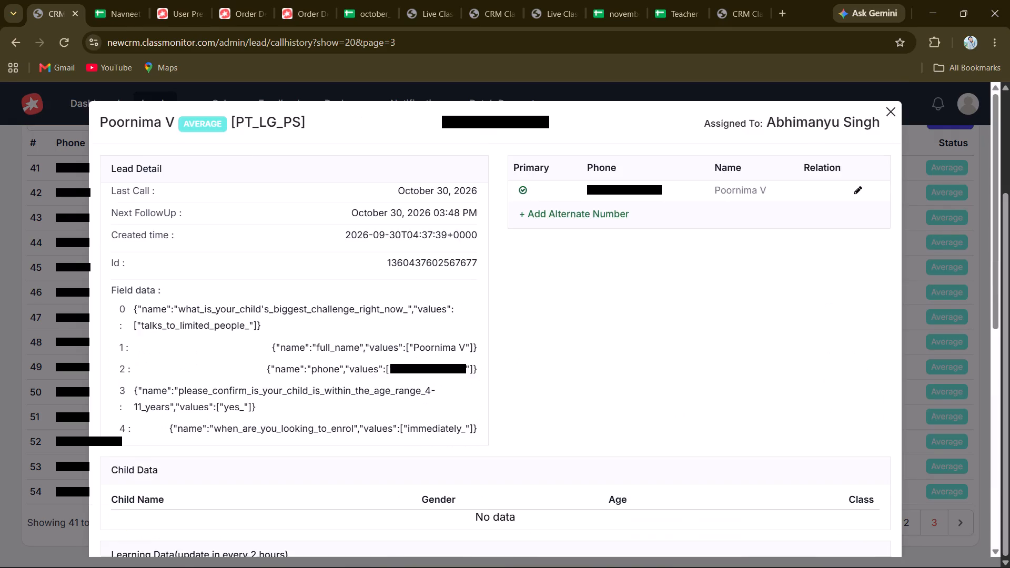
{"action": "scroll", "coordinate": [637, 327], "scroll_direction": "down", "scroll_amount": 13}
Log a call to this lead with status CHURN_NO_ANSWER and note "npc", save it and close the lead.
{"action": "left_click", "coordinate": [672, 533]}
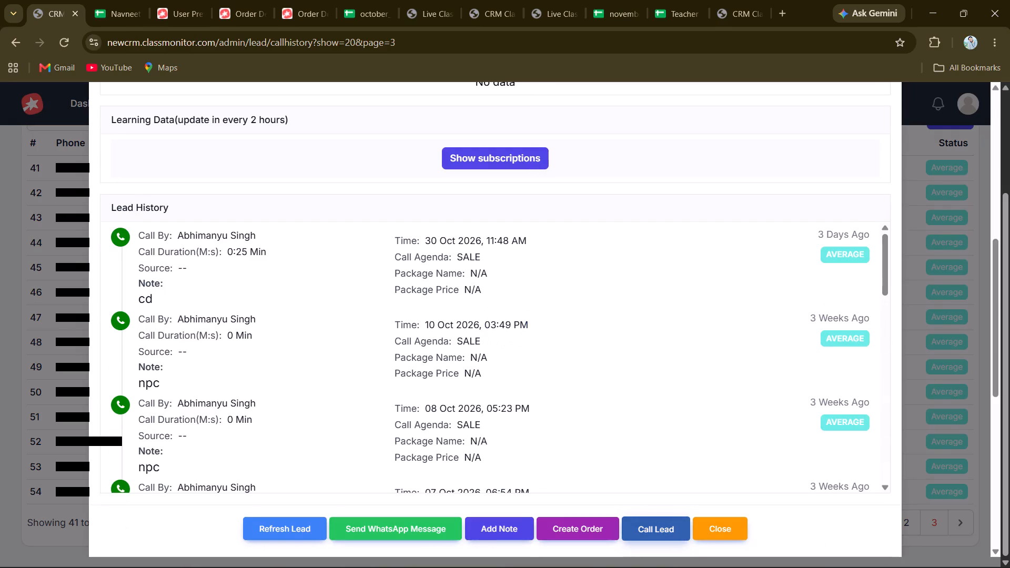
{"action": "scroll", "coordinate": [672, 533], "scroll_direction": "down", "scroll_amount": 7}
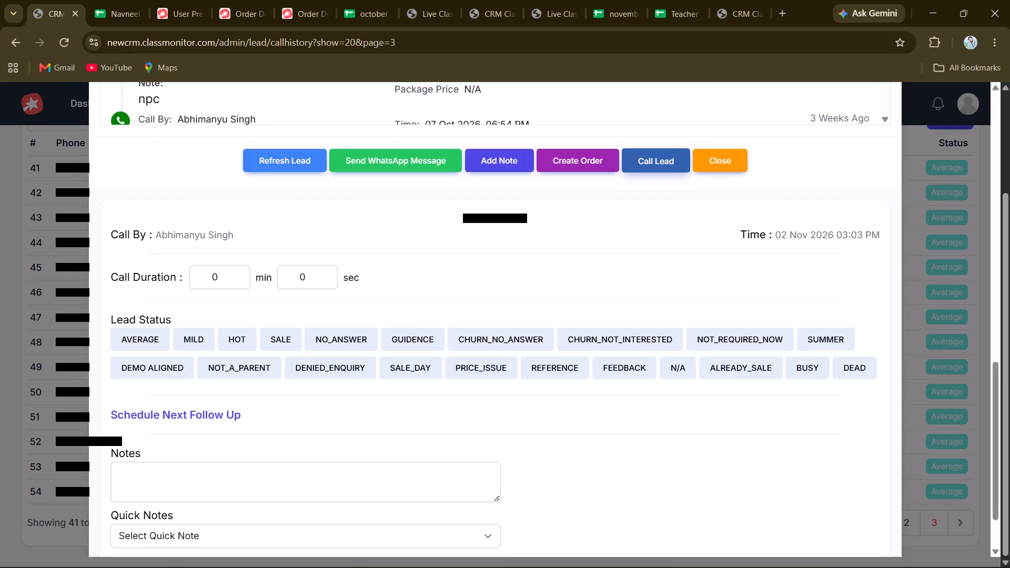
{"action": "scroll", "coordinate": [487, 280], "scroll_direction": "up", "scroll_amount": 12}
{"action": "scroll", "coordinate": [487, 280], "scroll_direction": "down", "scroll_amount": 11}
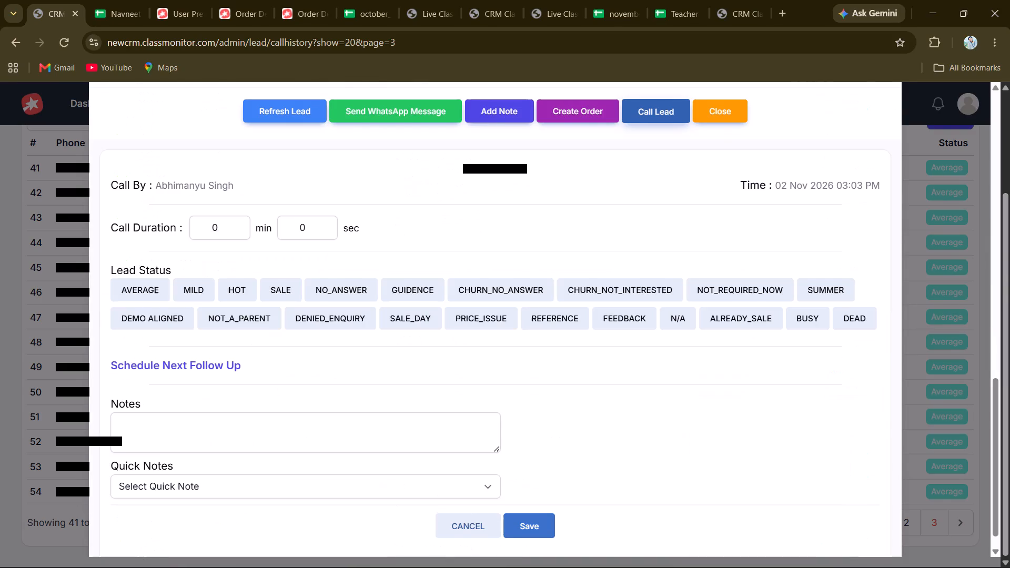
{"action": "scroll", "coordinate": [487, 280], "scroll_direction": "up", "scroll_amount": 11}
{"action": "scroll", "coordinate": [487, 280], "scroll_direction": "down", "scroll_amount": 14}
{"action": "scroll", "coordinate": [487, 280], "scroll_direction": "up", "scroll_amount": 13}
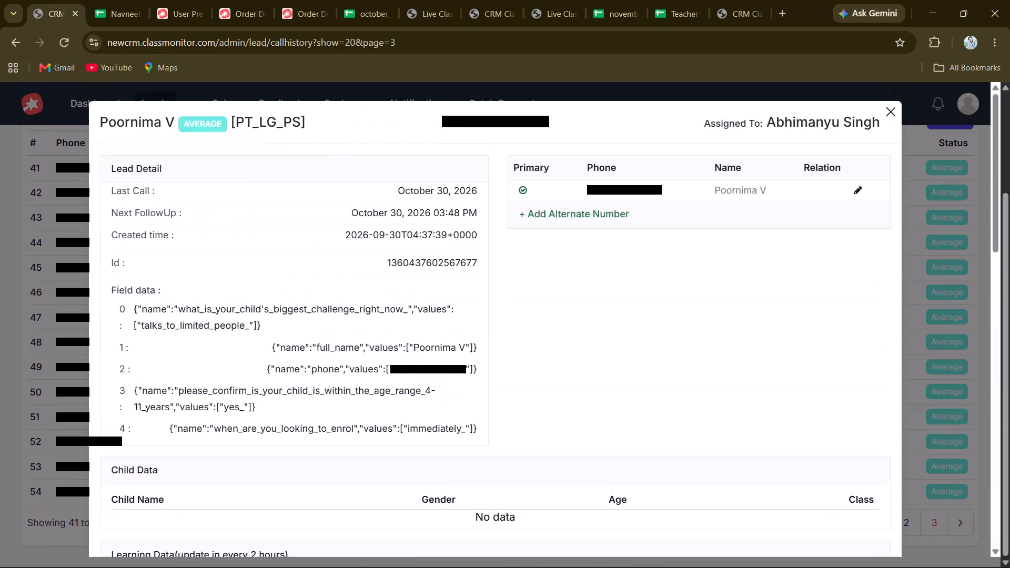
{"action": "scroll", "coordinate": [487, 280], "scroll_direction": "down", "scroll_amount": 11}
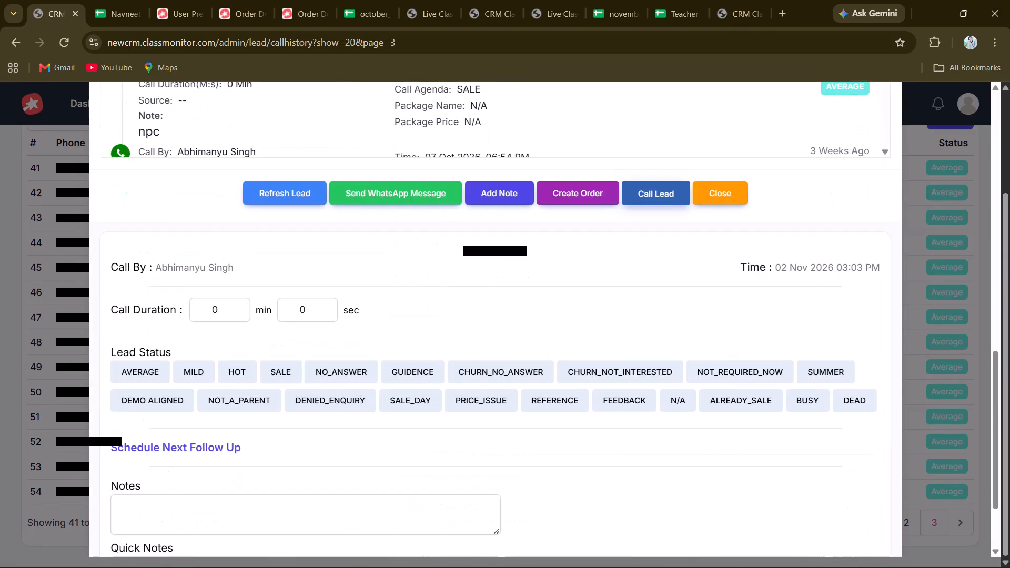
{"action": "scroll", "coordinate": [446, 186], "scroll_direction": "up", "scroll_amount": 10}
{"action": "scroll", "coordinate": [446, 186], "scroll_direction": "down", "scroll_amount": 11}
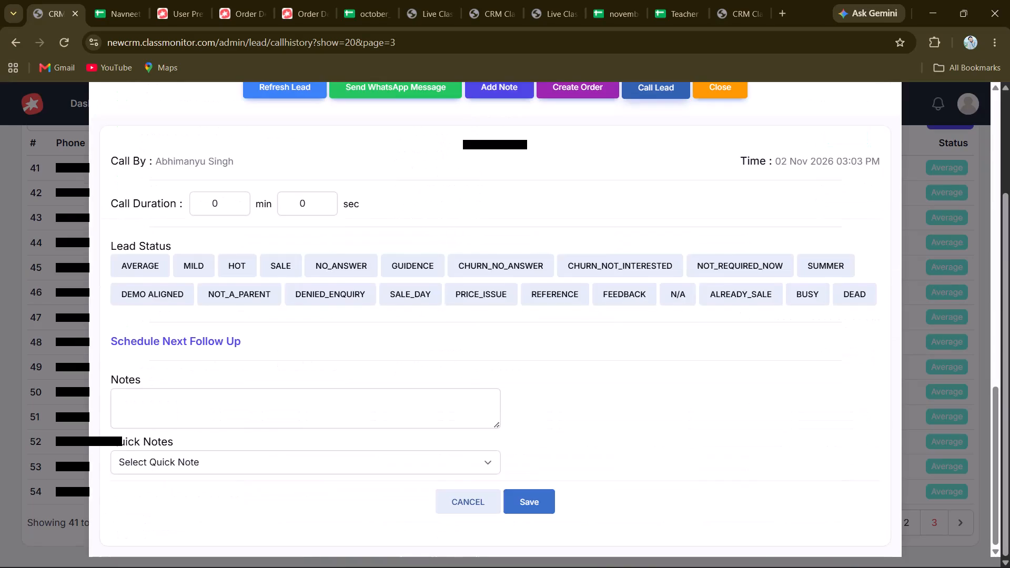
{"action": "scroll", "coordinate": [446, 186], "scroll_direction": "up", "scroll_amount": 5}
{"action": "scroll", "coordinate": [446, 186], "scroll_direction": "down", "scroll_amount": 9}
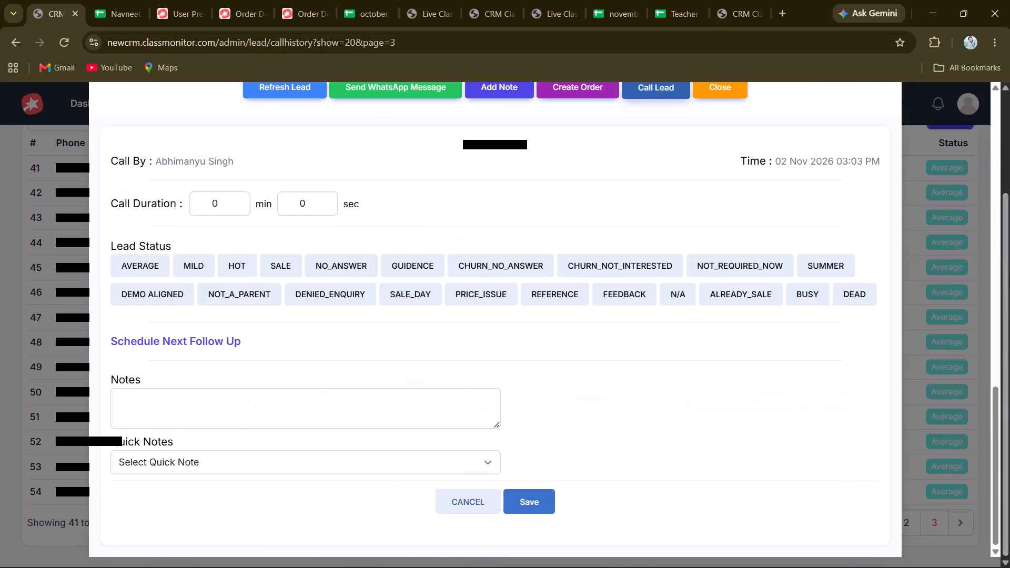
{"action": "scroll", "coordinate": [320, 286], "scroll_direction": "up", "scroll_amount": 13}
{"action": "scroll", "coordinate": [320, 286], "scroll_direction": "down", "scroll_amount": 13}
{"action": "left_click", "coordinate": [516, 266]}
{"action": "left_click", "coordinate": [301, 415]}
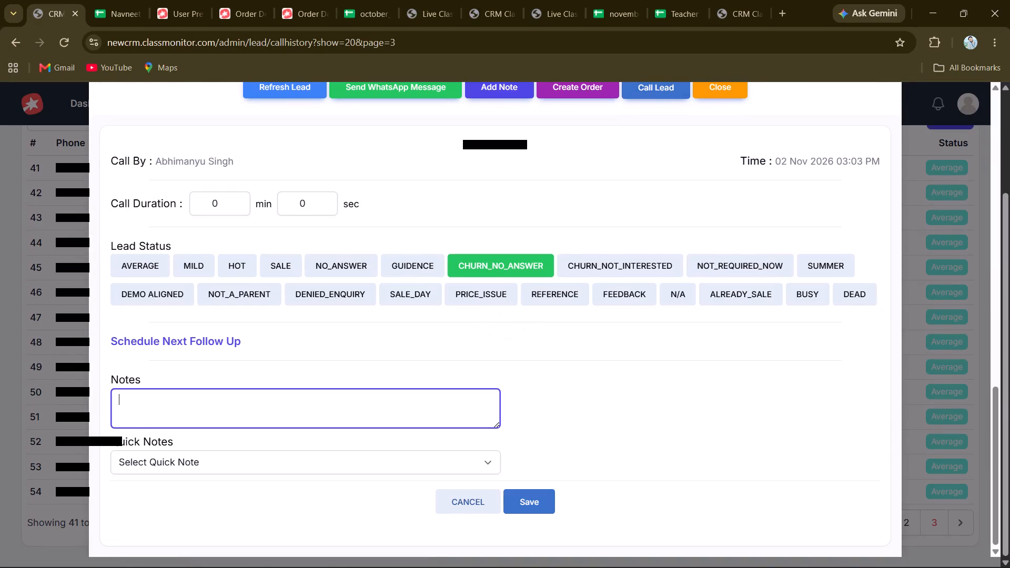
{"action": "type", "text": "npc"}
{"action": "key", "text": "space"}
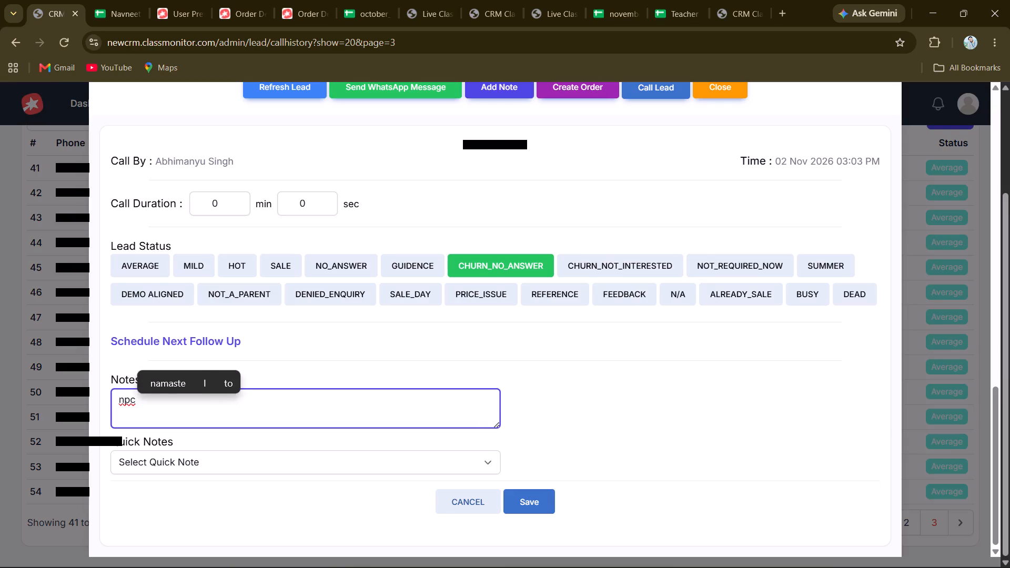
{"action": "left_click", "coordinate": [540, 495]}
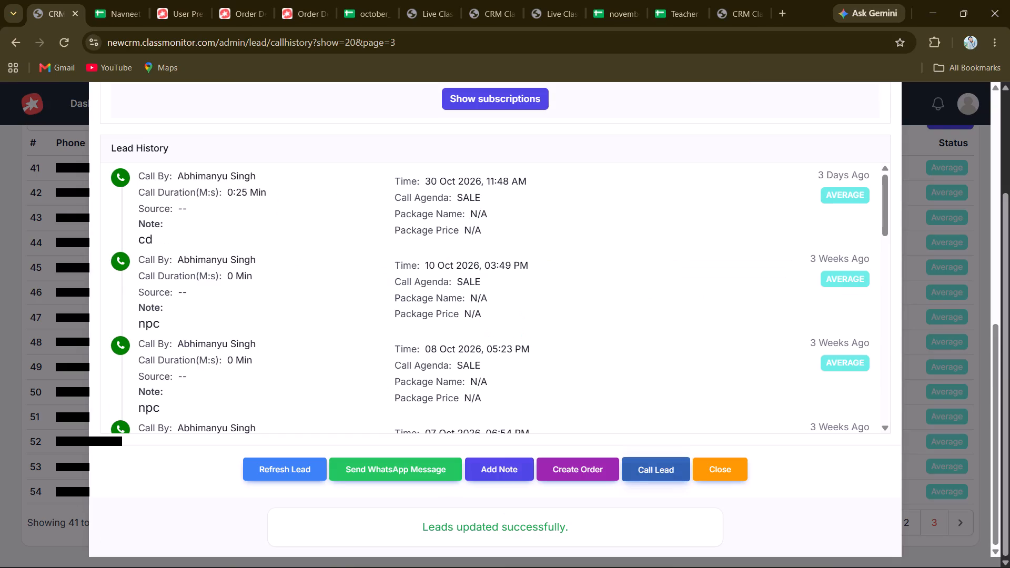
{"action": "left_click", "coordinate": [730, 472]}
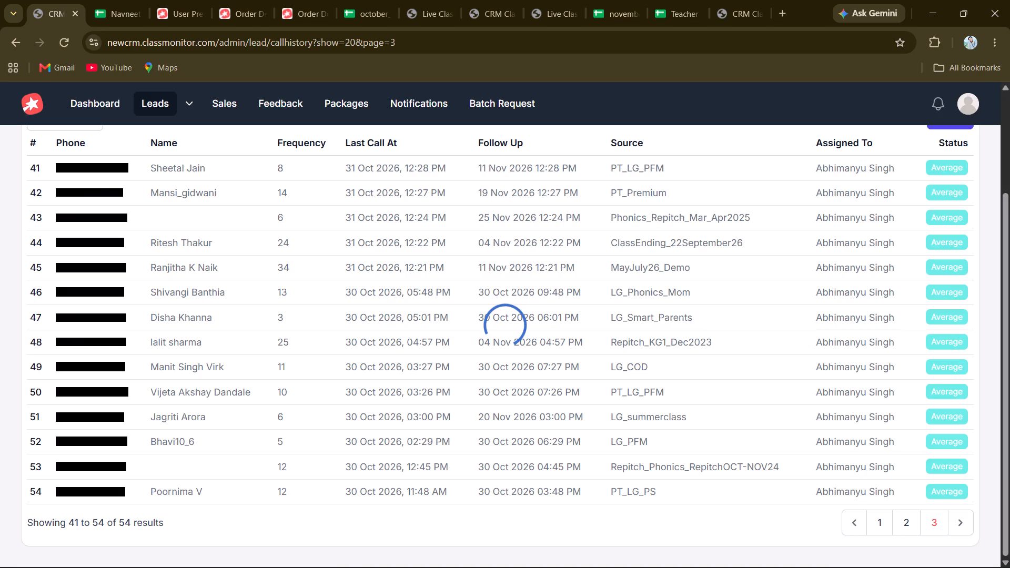
Open the Repitch_Phonics_RepitchOCT-NOV24 lead in row 53 and review its past call notes.
{"action": "left_click", "coordinate": [419, 481]}
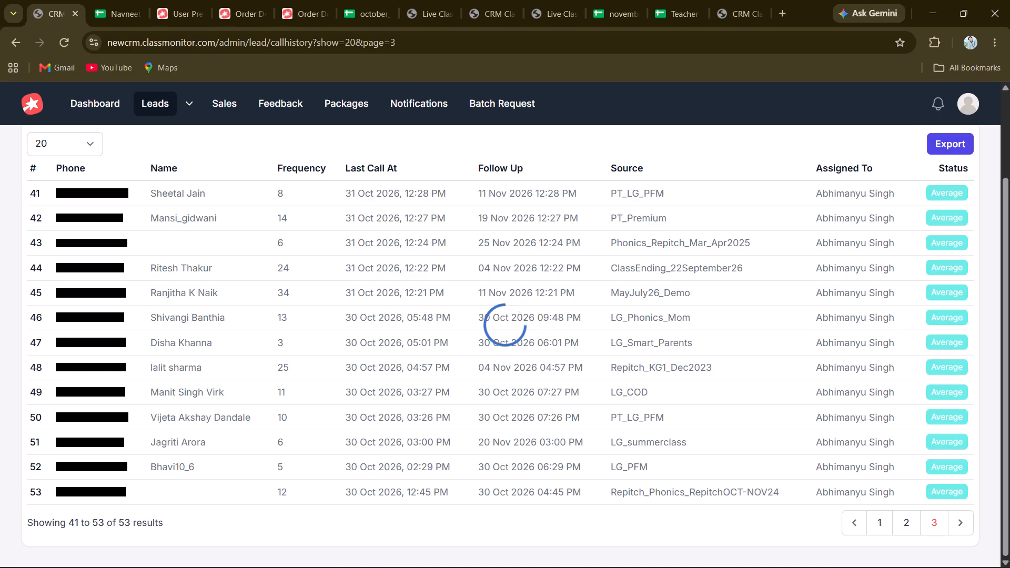
{"action": "scroll", "coordinate": [469, 324], "scroll_direction": "down", "scroll_amount": 7}
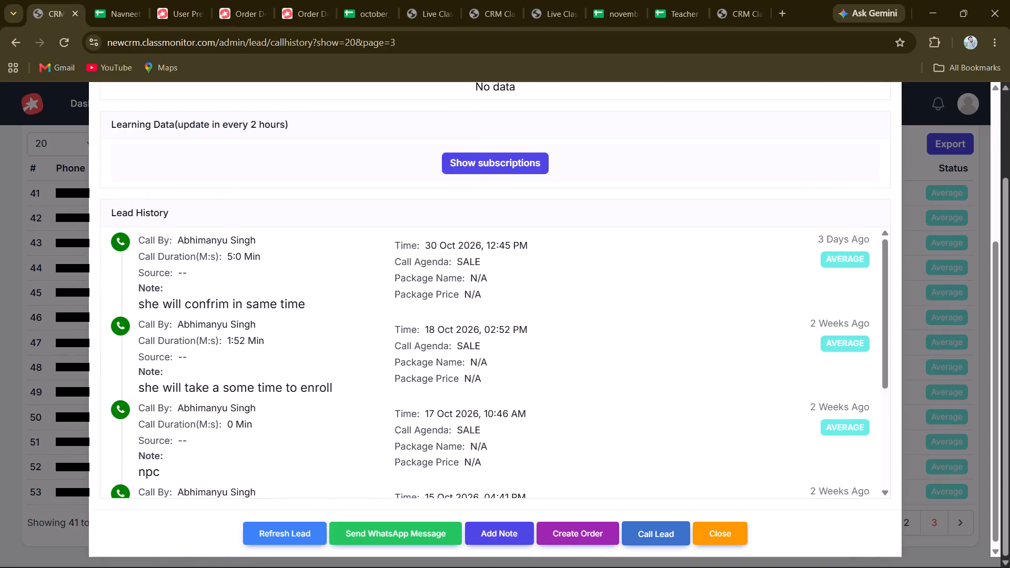
{"action": "scroll", "coordinate": [509, 374], "scroll_direction": "down", "scroll_amount": 9}
{"action": "scroll", "coordinate": [509, 374], "scroll_direction": "up", "scroll_amount": 20}
{"action": "scroll", "coordinate": [509, 374], "scroll_direction": "up", "scroll_amount": 1}
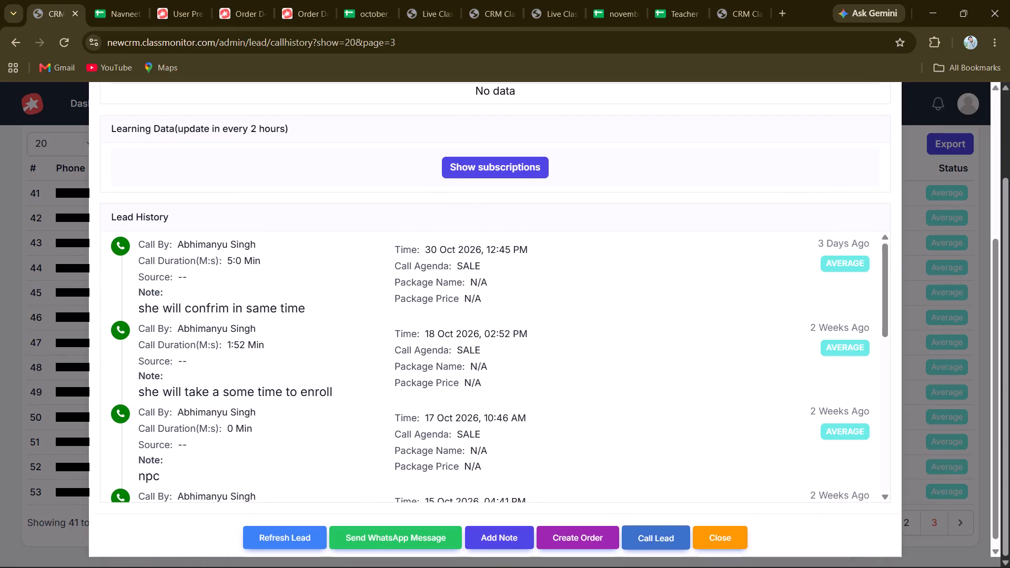
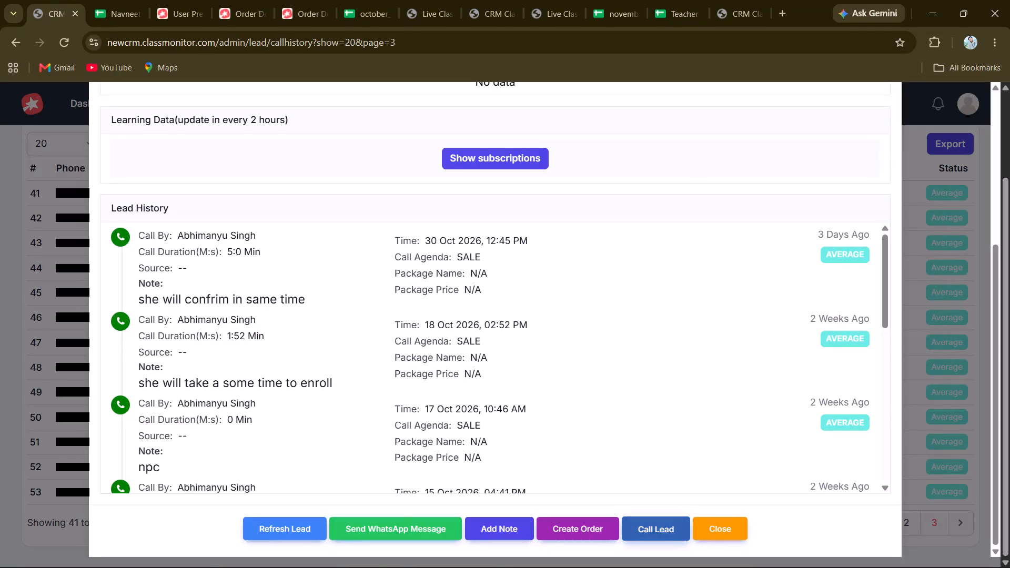
{"action": "left_click", "coordinate": [642, 534]}
{"action": "scroll", "coordinate": [642, 534], "scroll_direction": "down", "scroll_amount": 10}
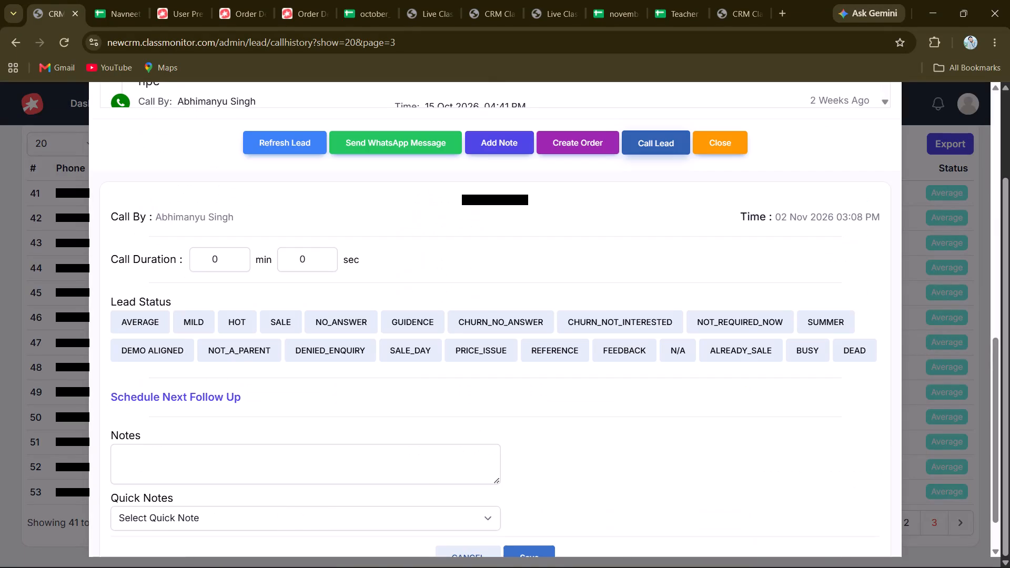
{"action": "left_click", "coordinate": [163, 268]}
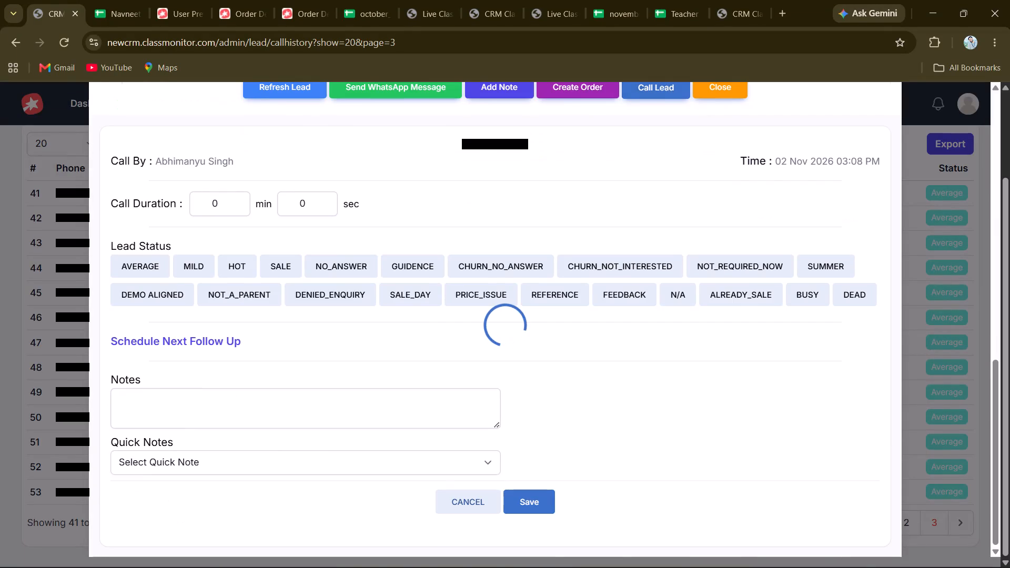
{"action": "left_click", "coordinate": [169, 335]}
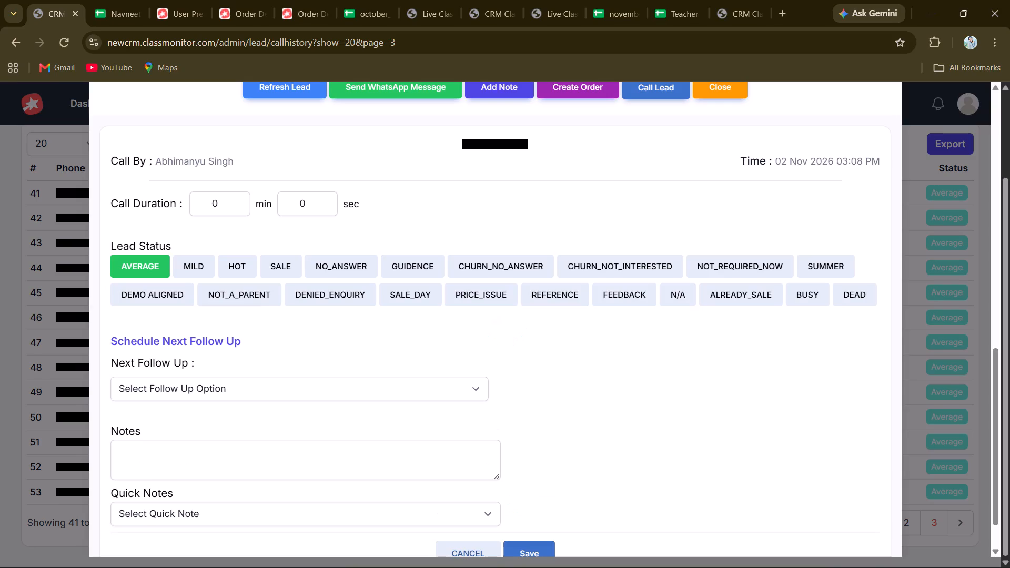
{"action": "left_click", "coordinate": [212, 392]}
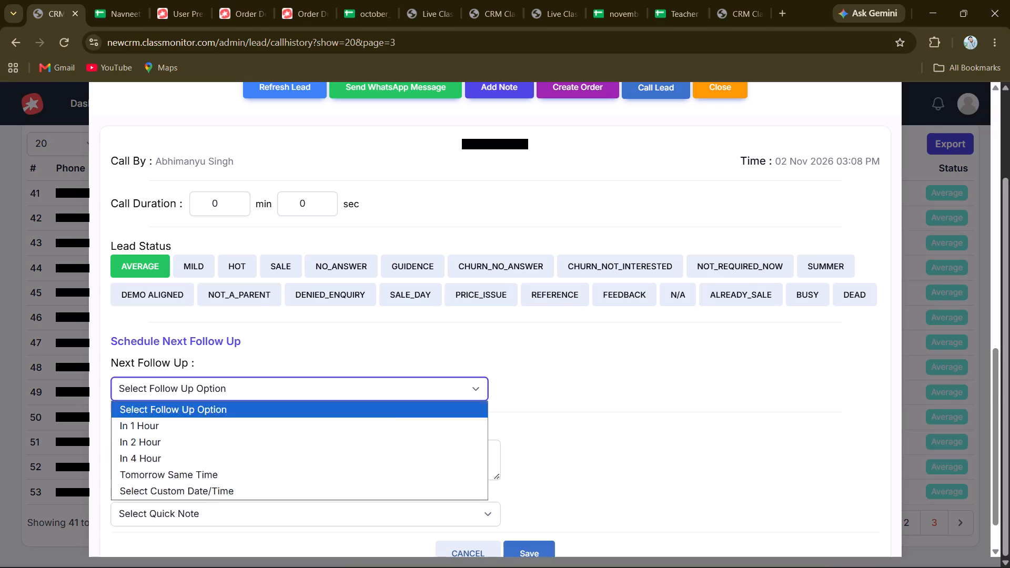
{"action": "left_click", "coordinate": [149, 486]}
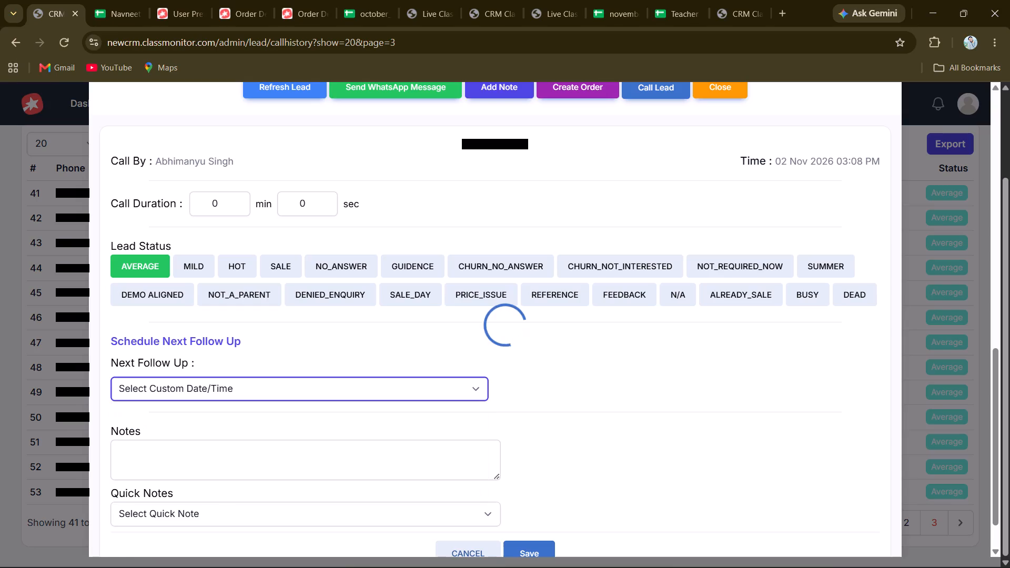
{"action": "left_click", "coordinate": [871, 387]}
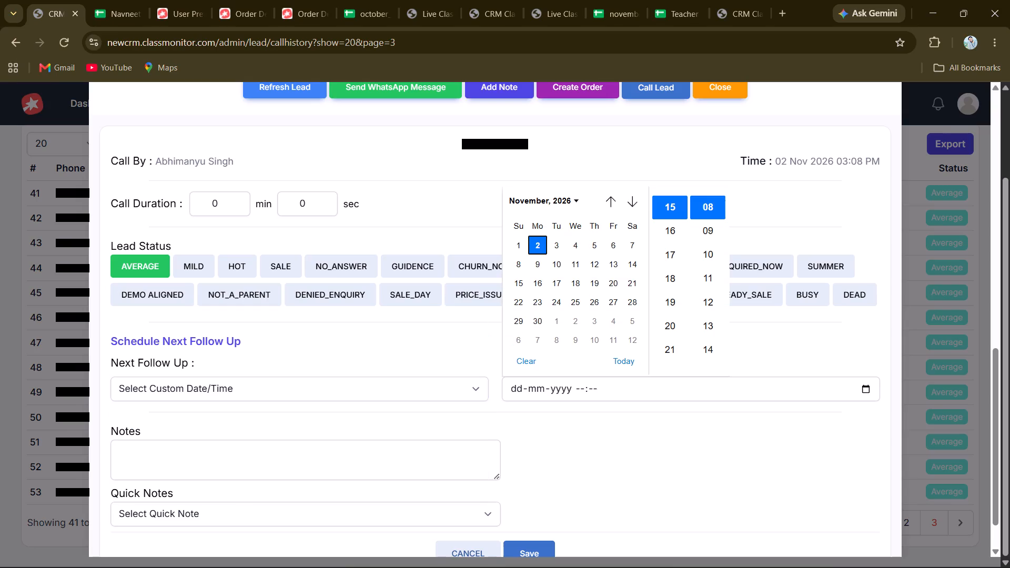
{"action": "left_click", "coordinate": [565, 283]}
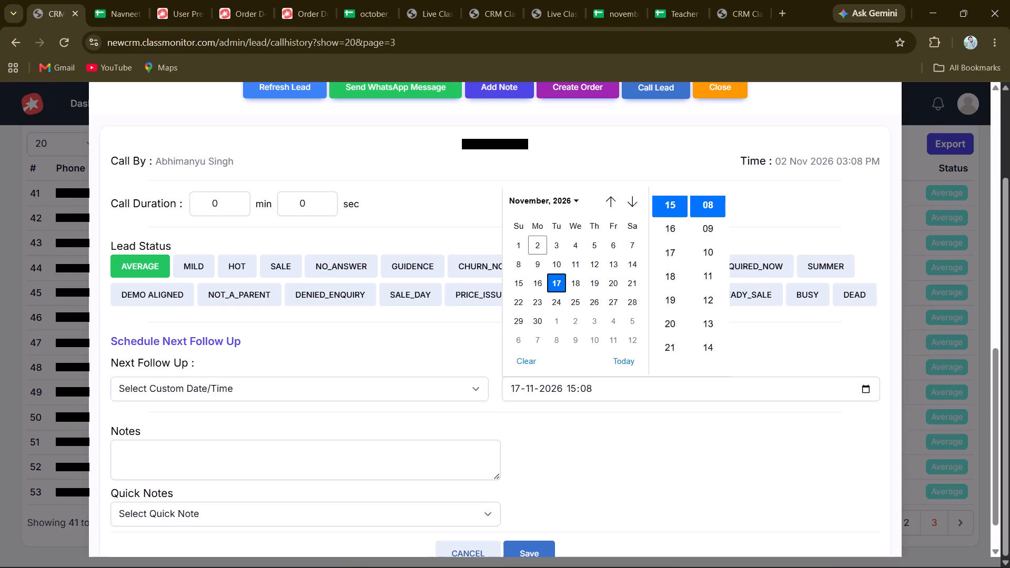
Add the note "connect after 15", set the call duration to 45 sec, save the call log and close the lead.
{"action": "left_click", "coordinate": [200, 455]}
{"action": "type", "text": "connect after 15"}
{"action": "key", "text": "space"}
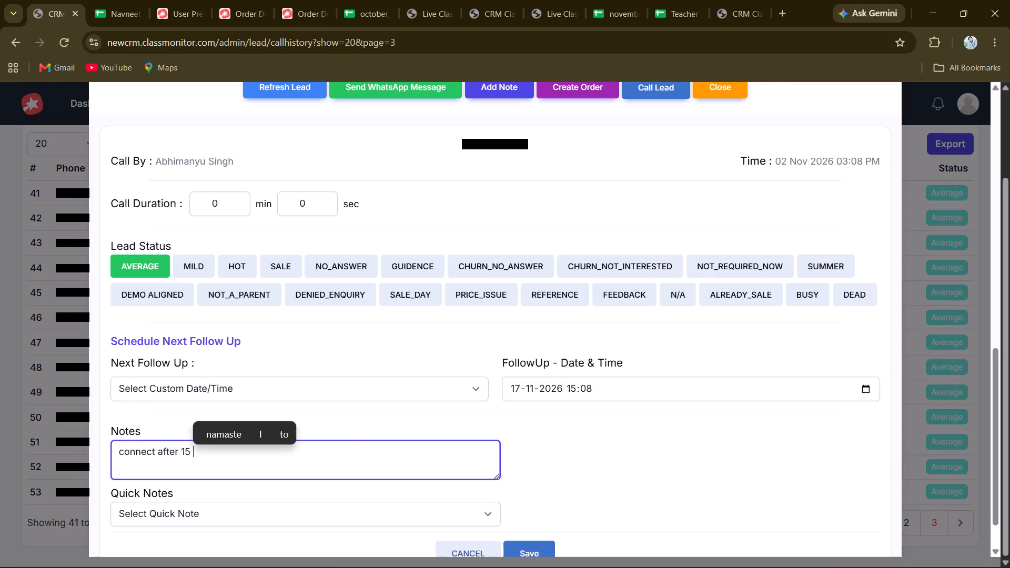
{"action": "left_click", "coordinate": [313, 210]}
{"action": "key", "text": "BackSpace"}
{"action": "type", "text": "45"}
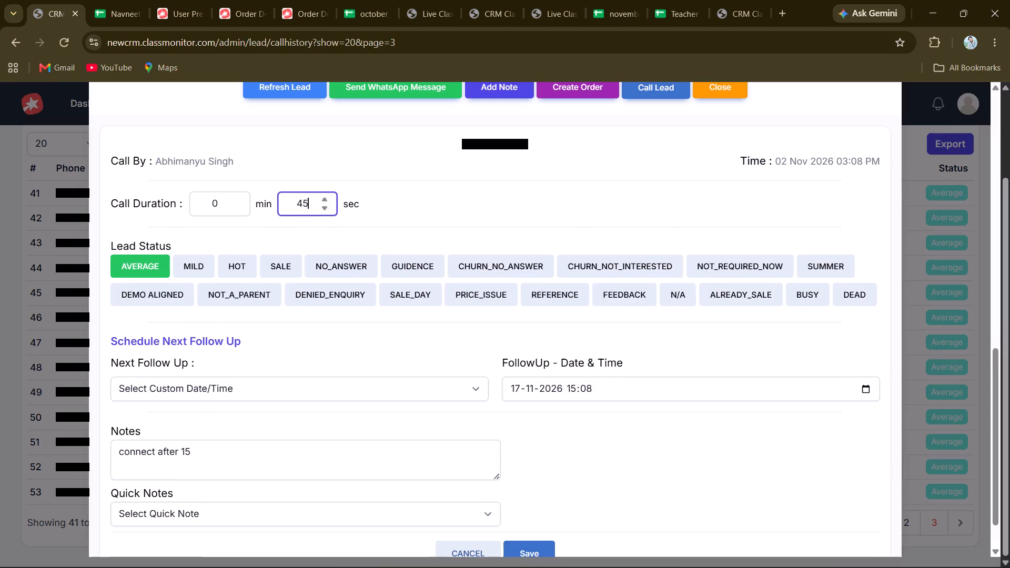
{"action": "scroll", "coordinate": [376, 359], "scroll_direction": "down", "scroll_amount": 9}
{"action": "left_click", "coordinate": [534, 495]}
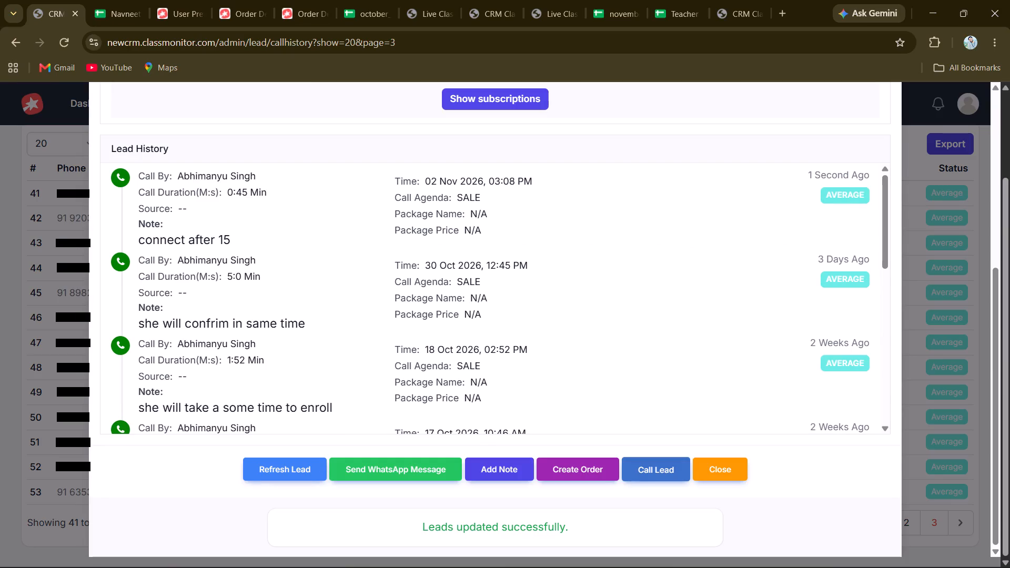
{"action": "left_click", "coordinate": [721, 475]}
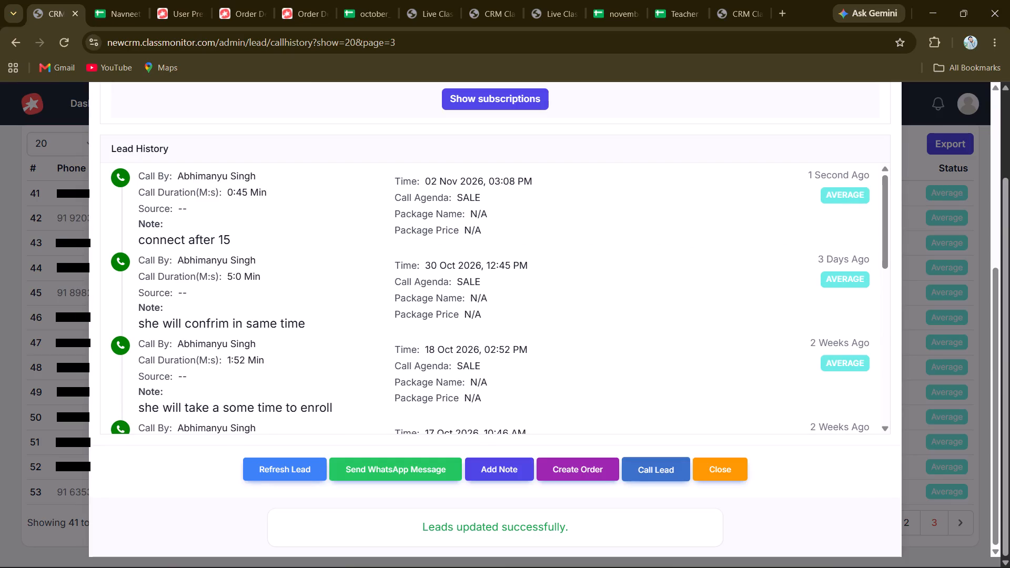
Open the LG_PFM lead from the average-status call history list.
{"action": "left_click", "coordinate": [423, 486]}
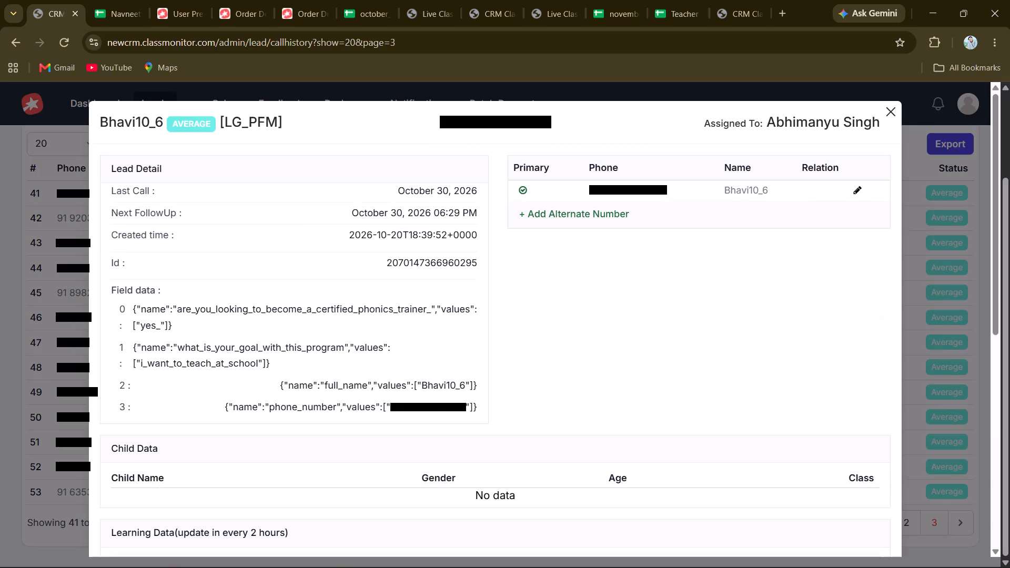
Switch to the Teacher Requests sheet and check the reply to the Bengali teacher request in row 131.
{"action": "left_click", "coordinate": [609, 0]}
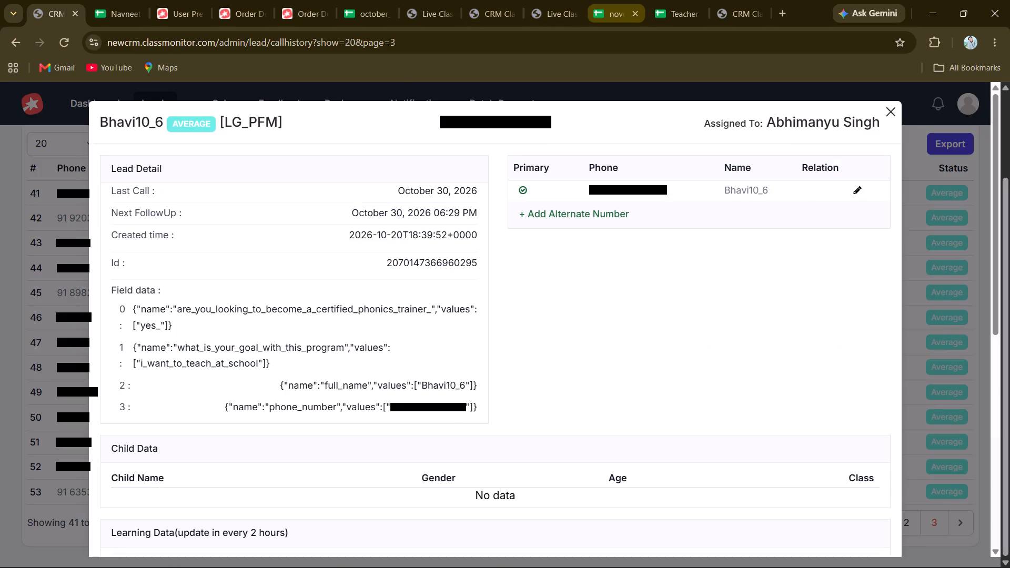
{"action": "left_click", "coordinate": [674, 1]}
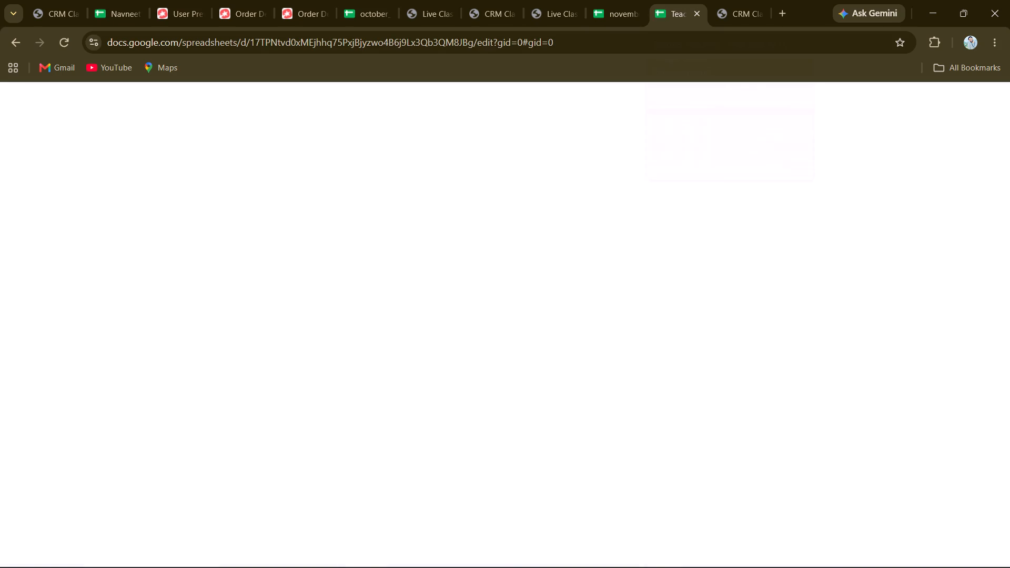
{"action": "scroll", "coordinate": [647, 426], "scroll_direction": "left", "scroll_amount": 1}
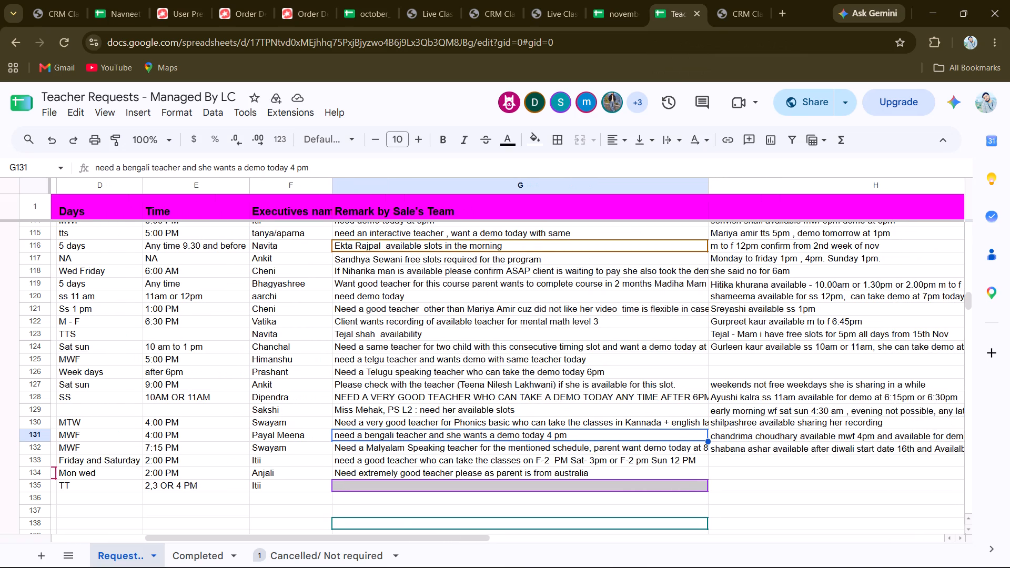
{"action": "left_click", "coordinate": [754, 433]}
{"action": "scroll", "coordinate": [754, 433], "scroll_direction": "left", "scroll_amount": 4}
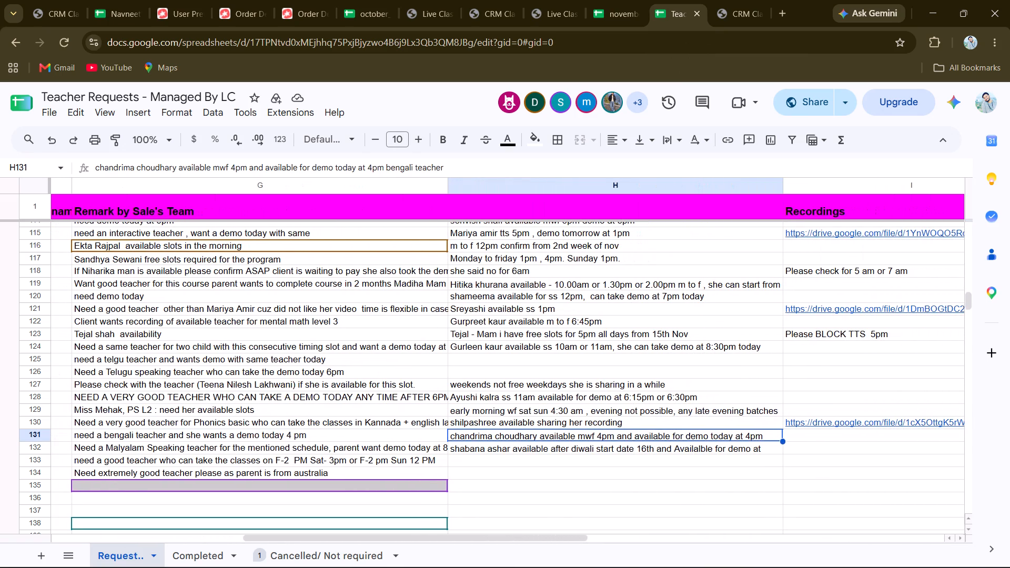
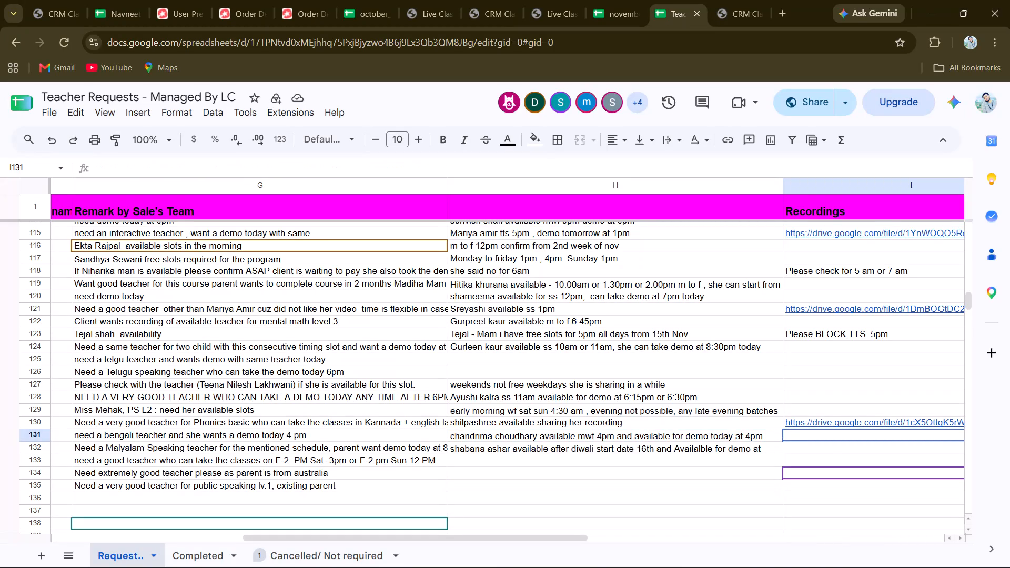
Return to the open LG_PFM lead in the CRM and review its lead details and past call notes in the lead history.
{"action": "left_click", "coordinate": [57, 15]}
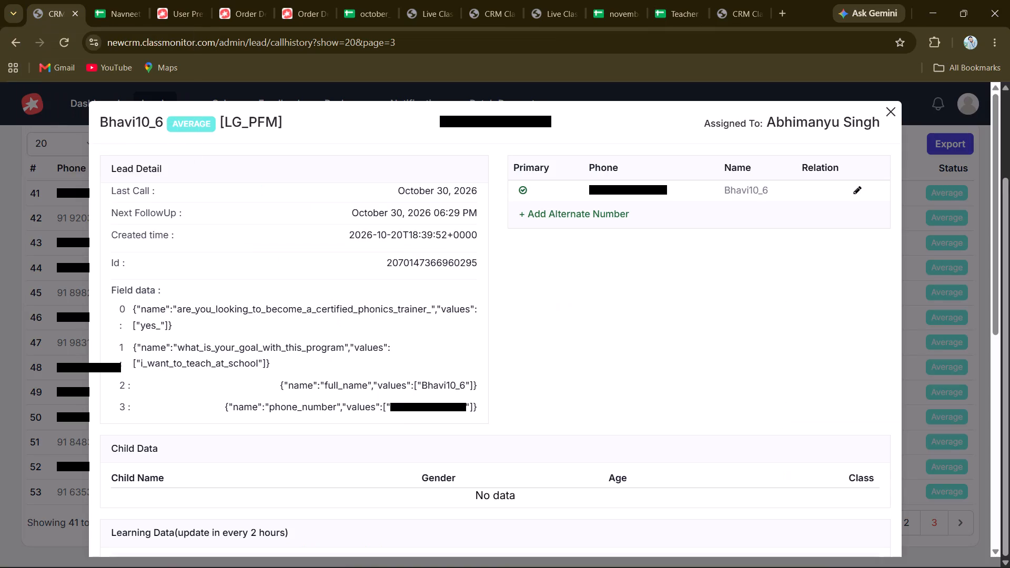
{"action": "scroll", "coordinate": [503, 344], "scroll_direction": "down", "scroll_amount": 6}
{"action": "scroll", "coordinate": [578, 363], "scroll_direction": "down", "scroll_amount": 7}
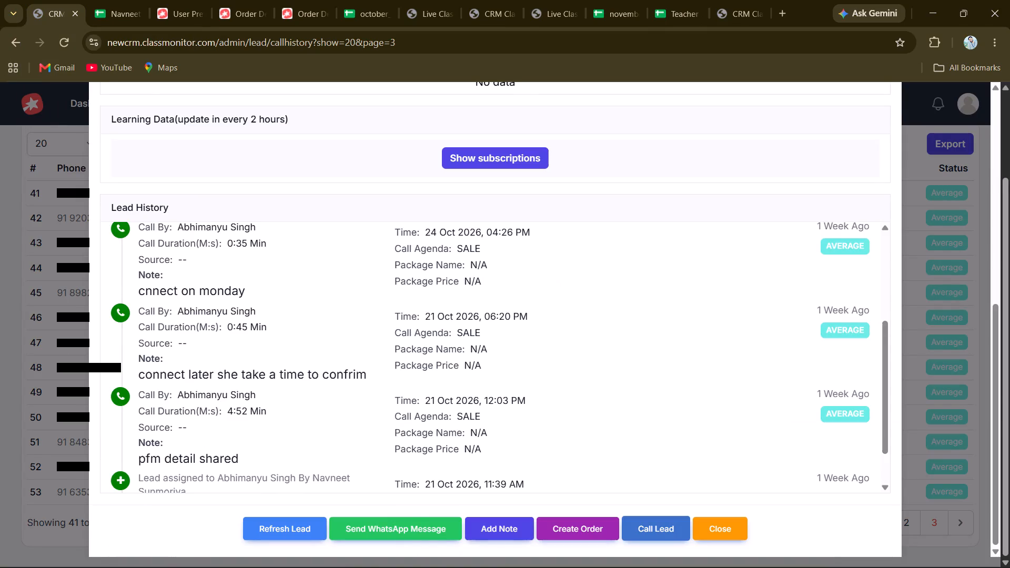
{"action": "scroll", "coordinate": [578, 363], "scroll_direction": "down", "scroll_amount": 4}
{"action": "scroll", "coordinate": [578, 363], "scroll_direction": "up", "scroll_amount": 15}
{"action": "scroll", "coordinate": [578, 363], "scroll_direction": "down", "scroll_amount": 5}
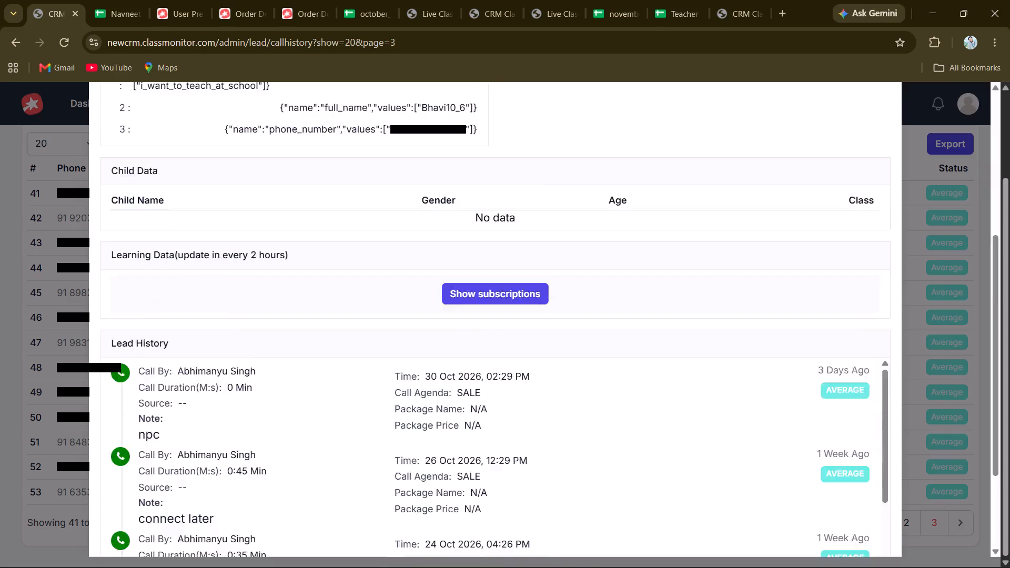
{"action": "scroll", "coordinate": [578, 363], "scroll_direction": "up", "scroll_amount": 6}
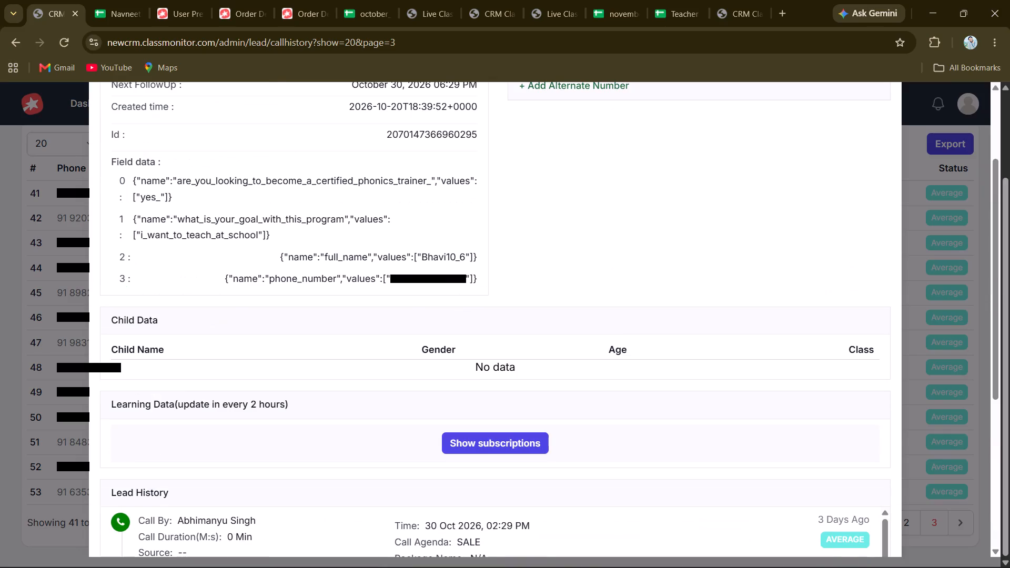
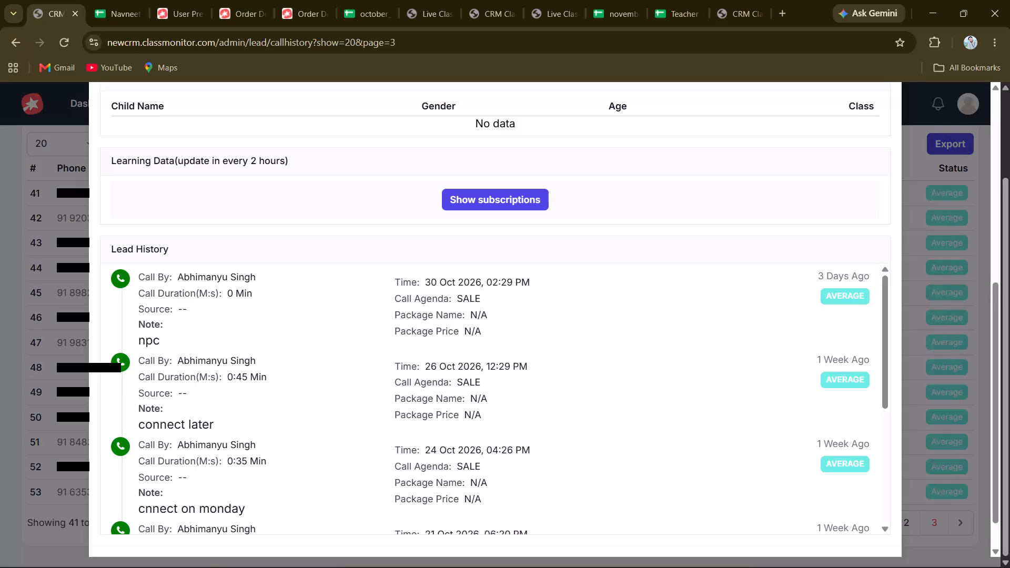
Call the open LG_PFM lead and fill its call record with lead status AVERAGE and the note "npc".
{"action": "left_click", "coordinate": [650, 523]}
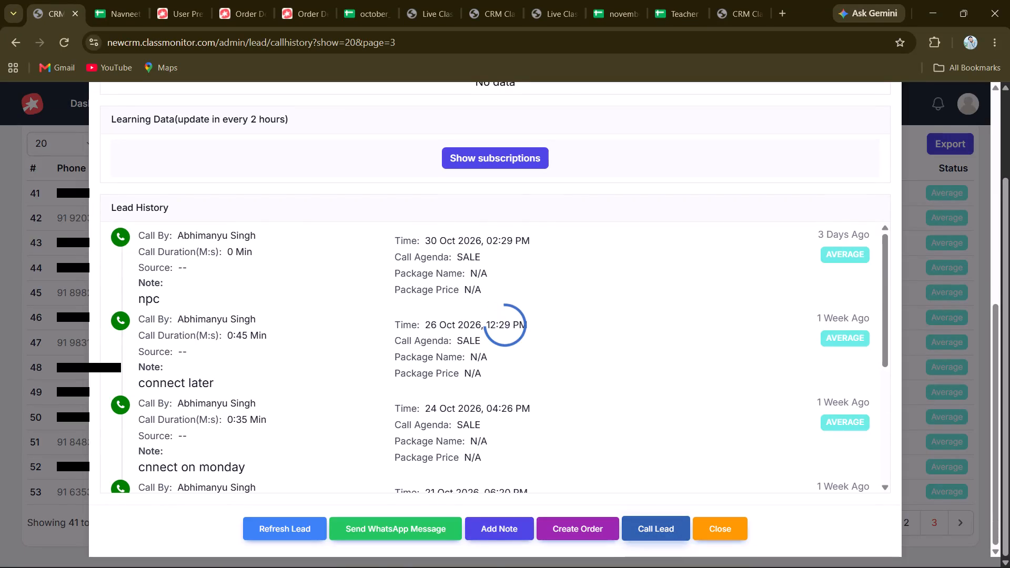
{"action": "scroll", "coordinate": [650, 523], "scroll_direction": "down", "scroll_amount": 7}
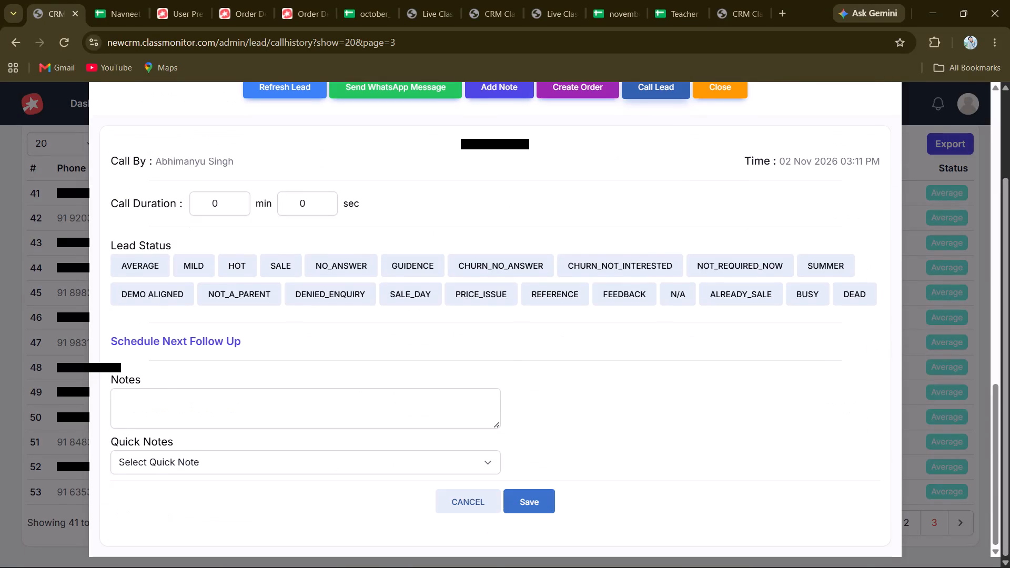
{"action": "left_click", "coordinate": [143, 265]}
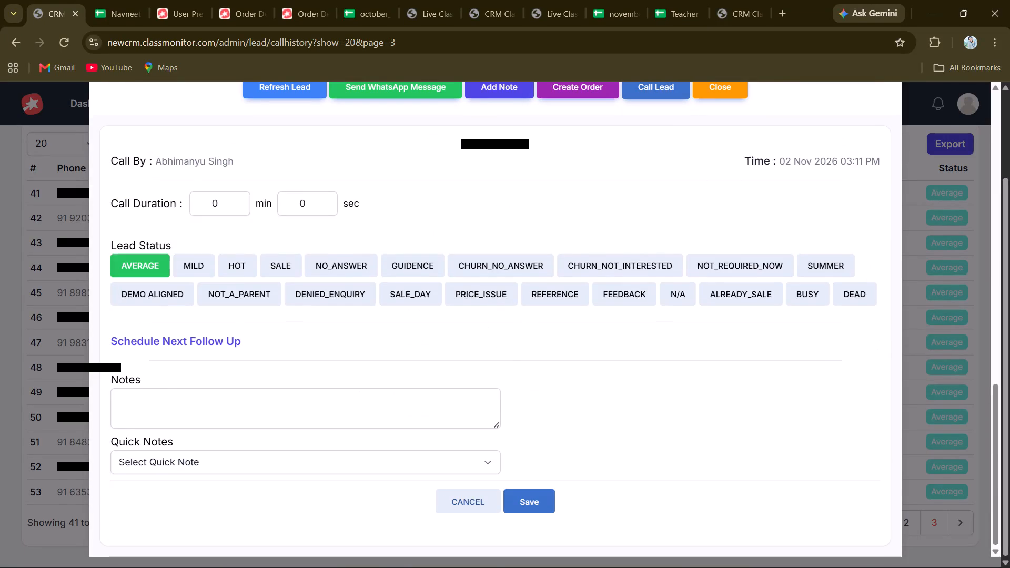
{"action": "left_click", "coordinate": [346, 419]}
{"action": "type", "text": "npc"}
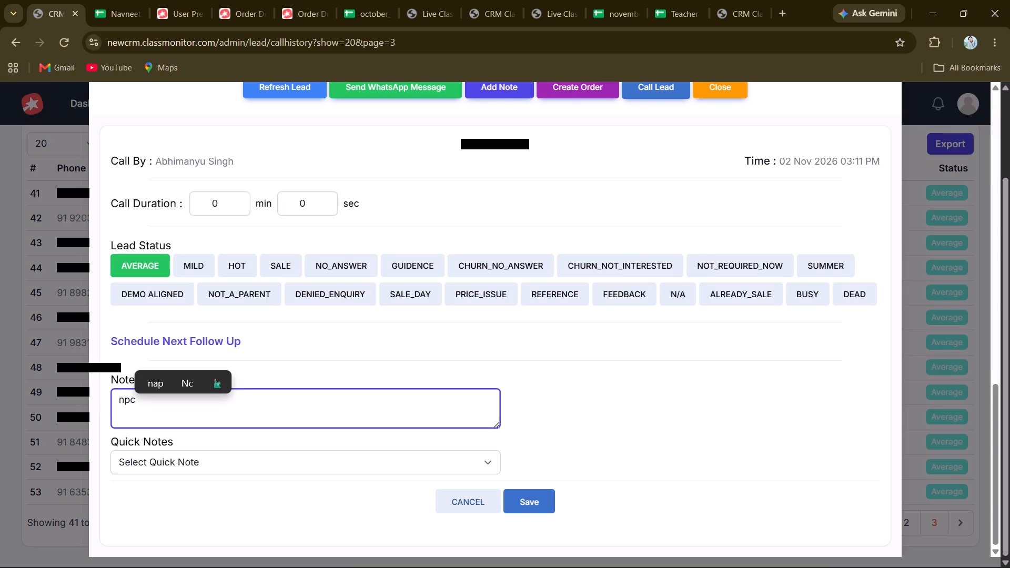
{"action": "left_click", "coordinate": [217, 344]}
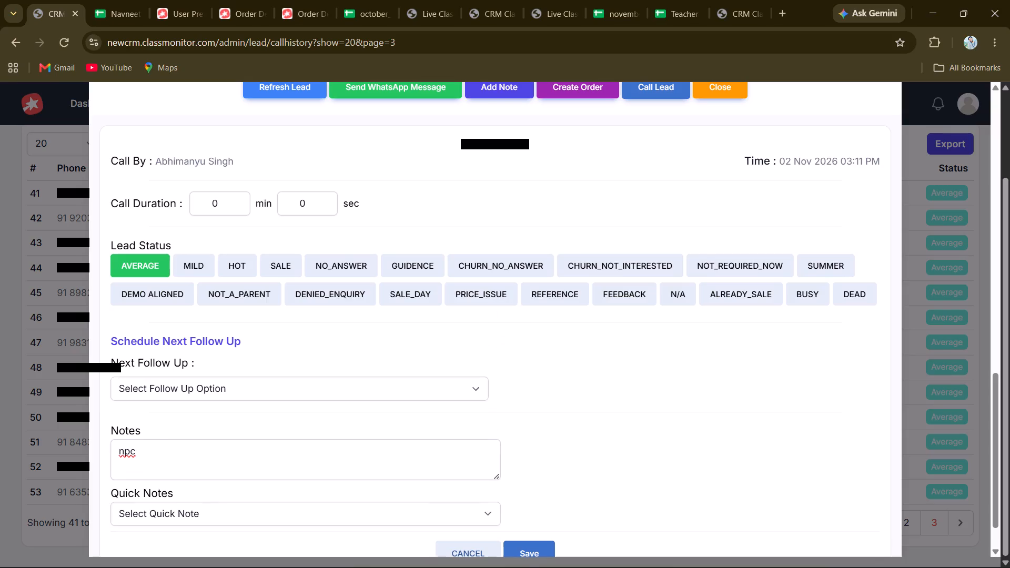
{"action": "left_click", "coordinate": [327, 384]}
{"action": "left_click", "coordinate": [258, 483]}
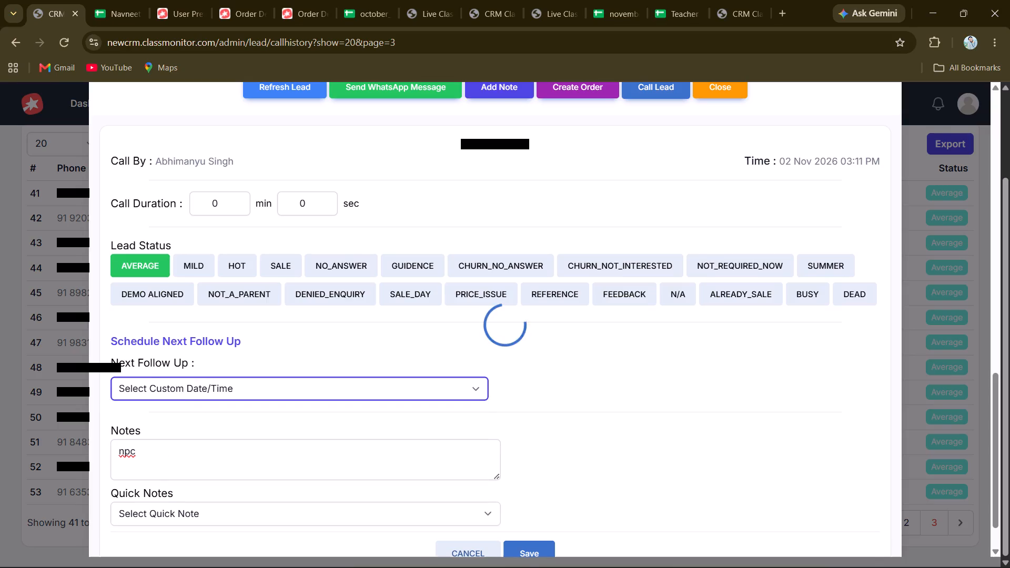
{"action": "left_click", "coordinate": [865, 388]}
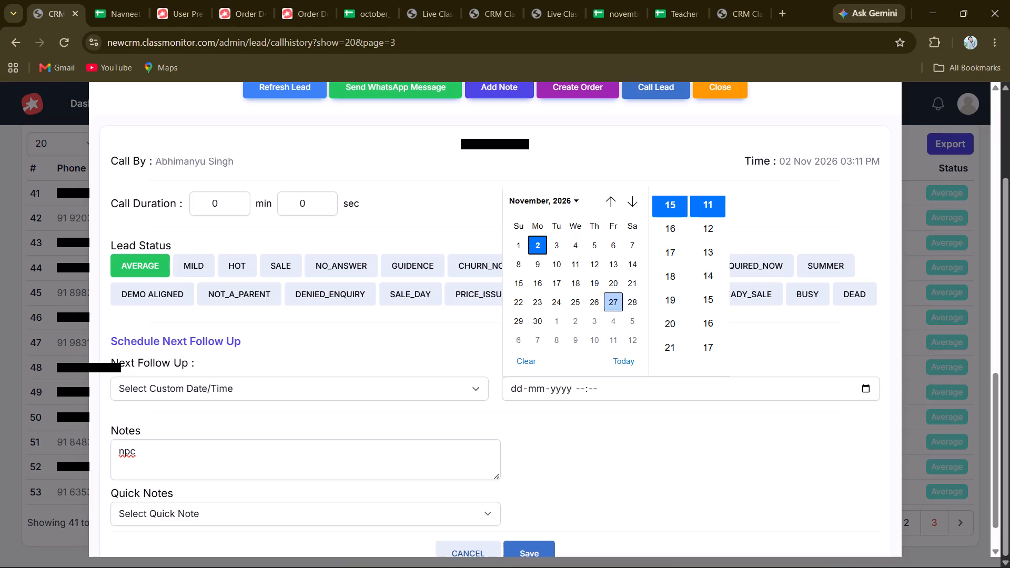
{"action": "left_click", "coordinate": [608, 292]}
{"action": "left_click", "coordinate": [325, 459]}
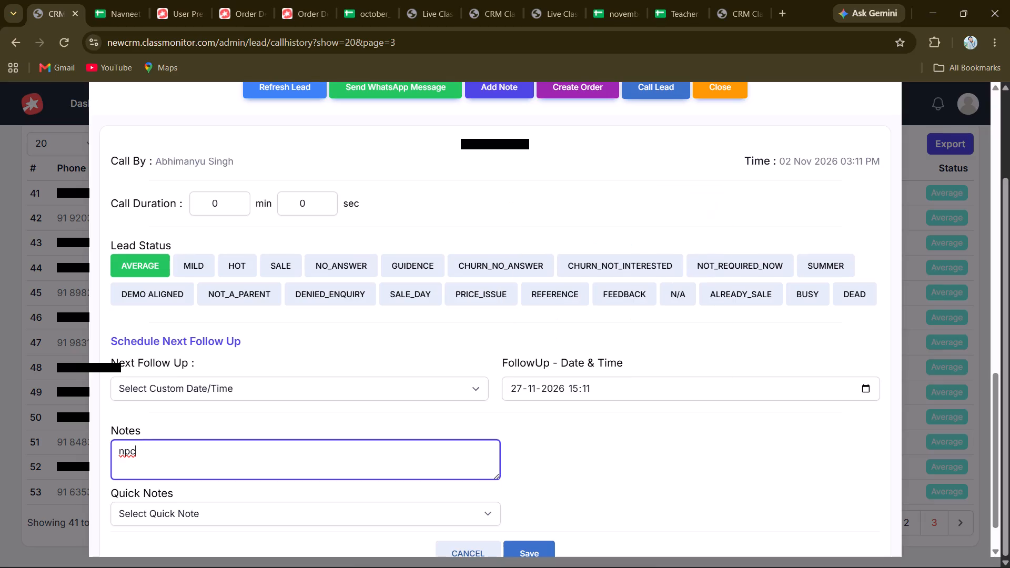
{"action": "scroll", "coordinate": [453, 464], "scroll_direction": "down", "scroll_amount": 7}
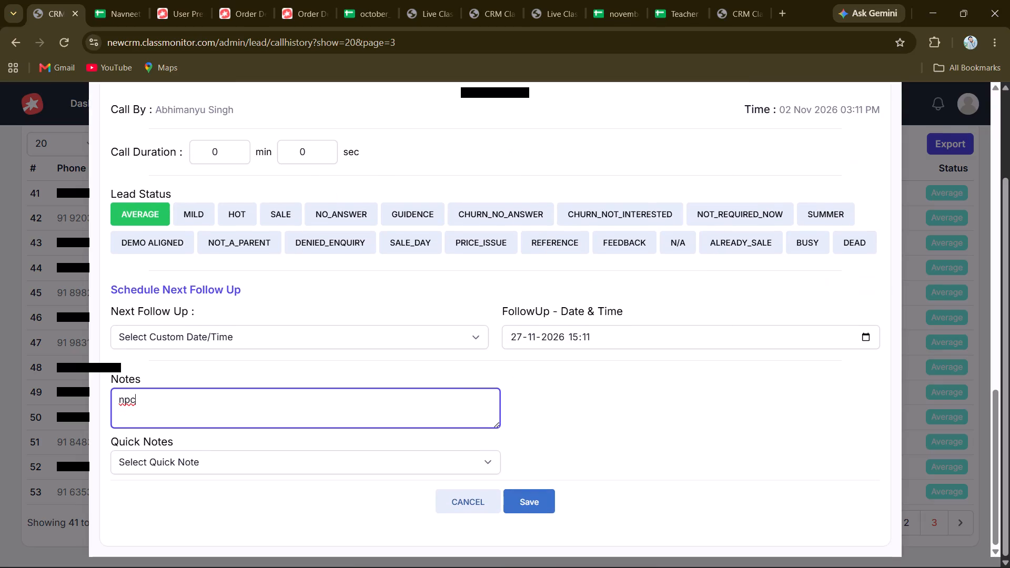
{"action": "left_click", "coordinate": [537, 510]}
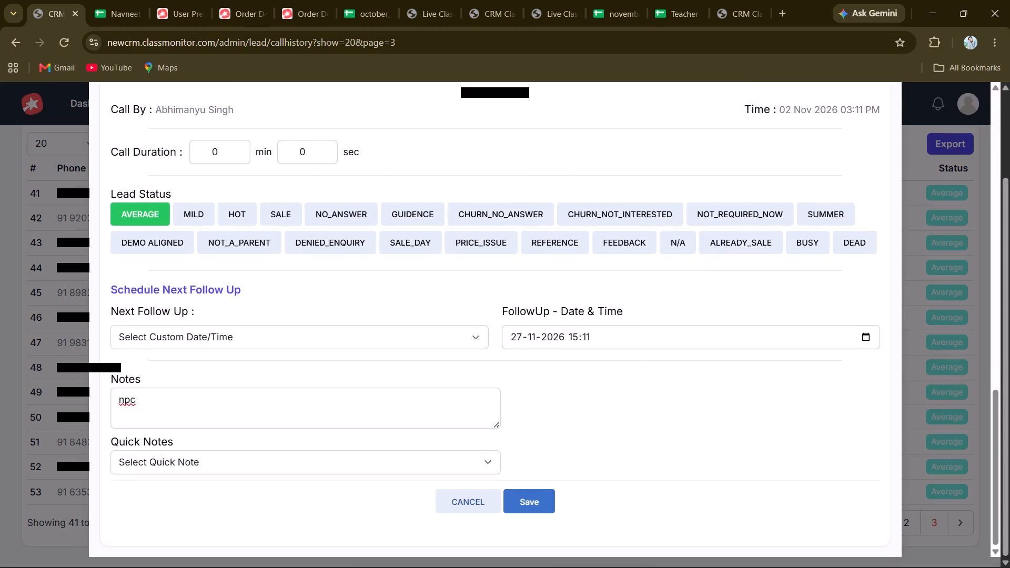
{"action": "left_click", "coordinate": [717, 473]}
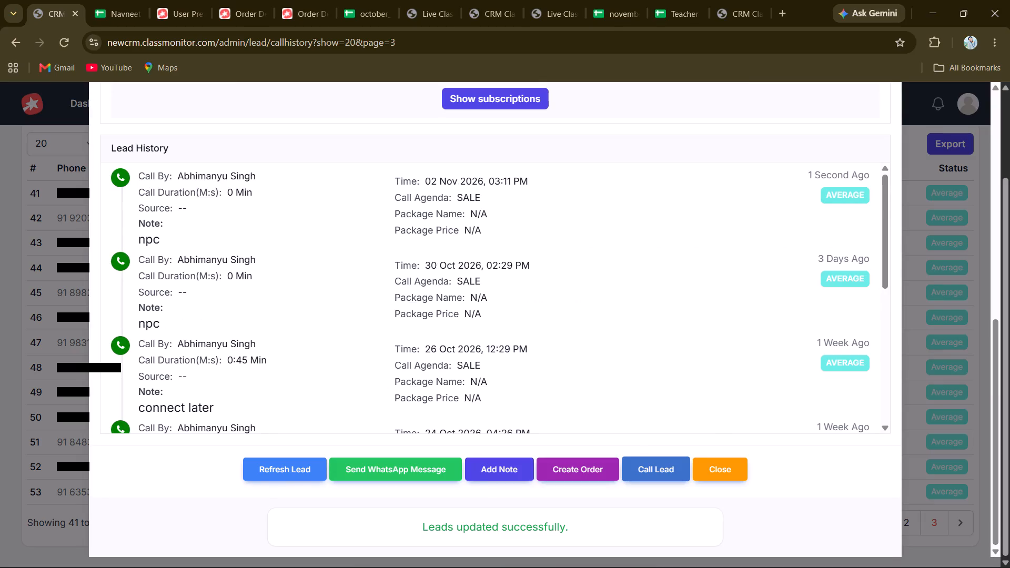
Open the LG_summerclass lead in row 53 of the call history list.
{"action": "left_click", "coordinate": [383, 495]}
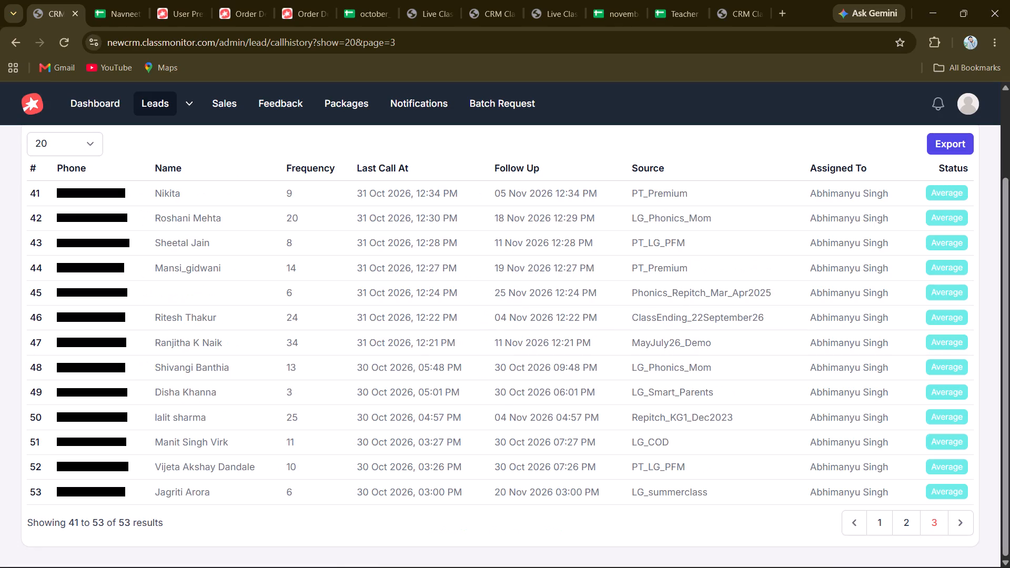
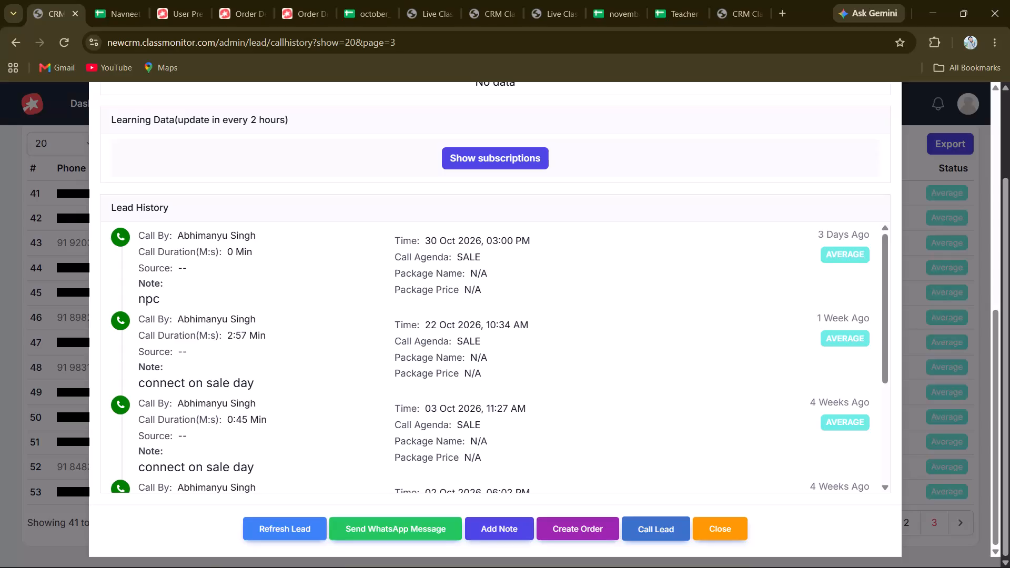
Call the open LG_summerclass lead and set the lead status to AVERAGE in its call record.
{"action": "left_click", "coordinate": [661, 517]}
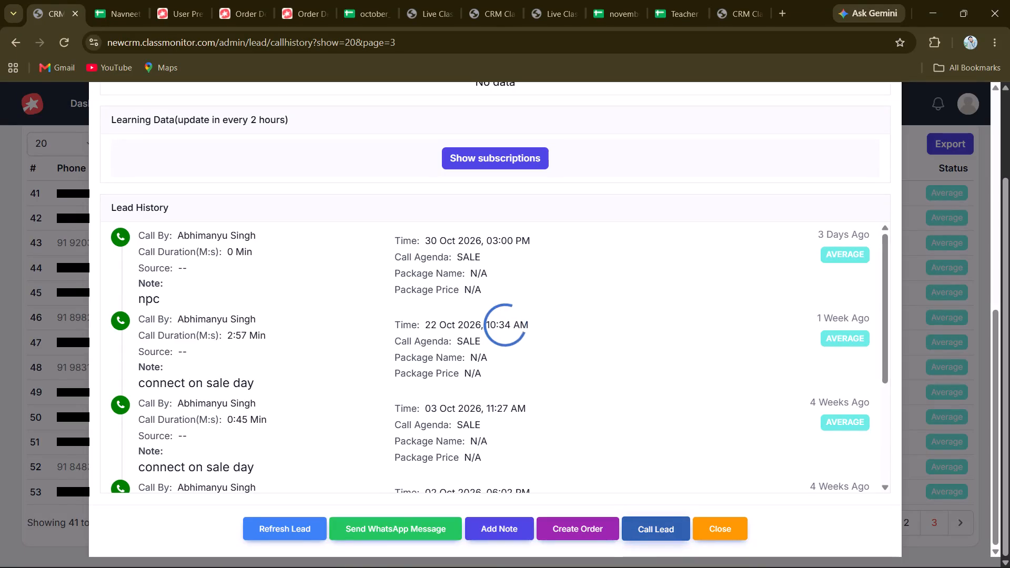
{"action": "scroll", "coordinate": [661, 517], "scroll_direction": "down", "scroll_amount": 7}
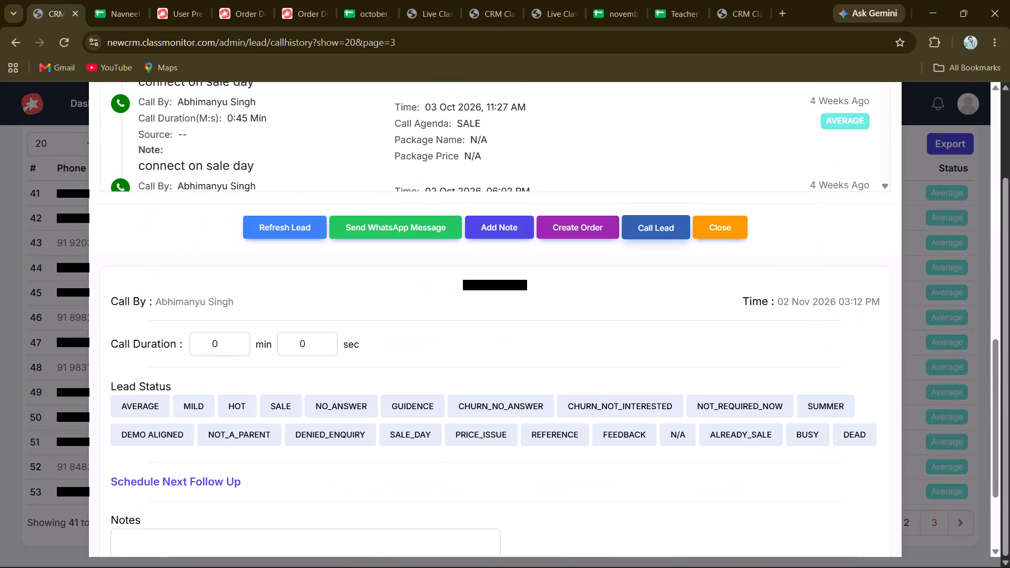
{"action": "left_click", "coordinate": [147, 273]}
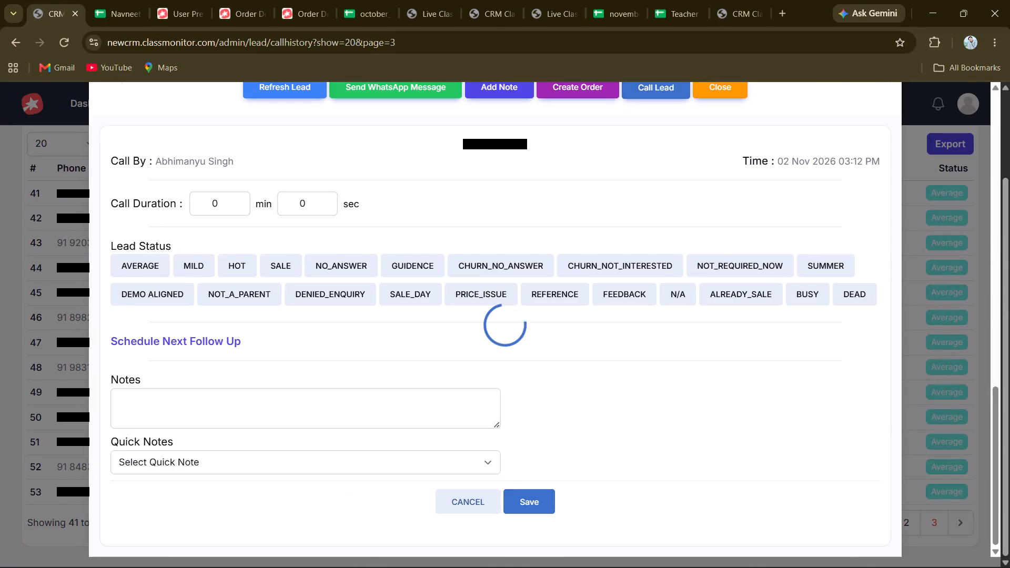
{"action": "left_click", "coordinate": [208, 342]}
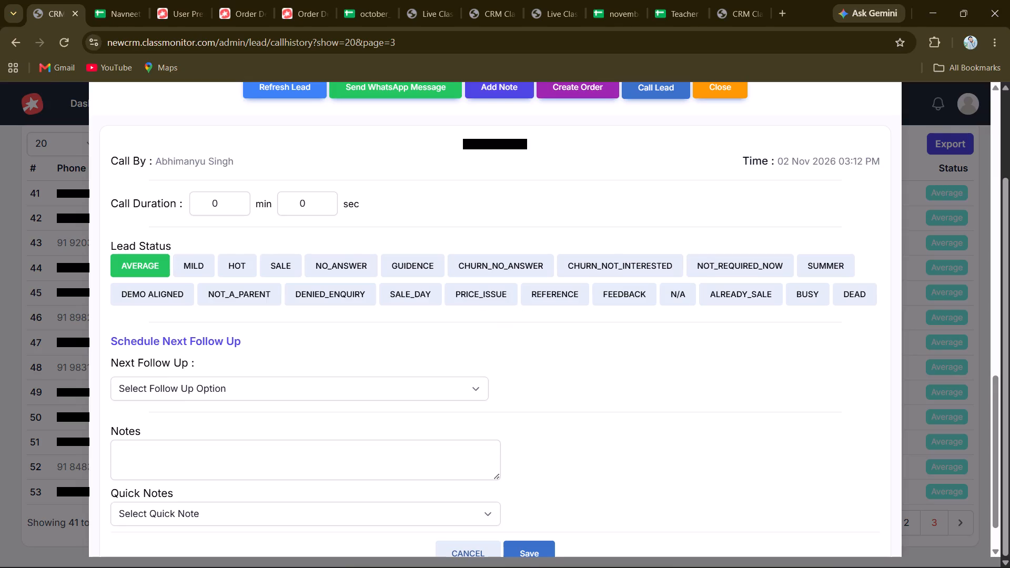
{"action": "left_click", "coordinate": [317, 389]}
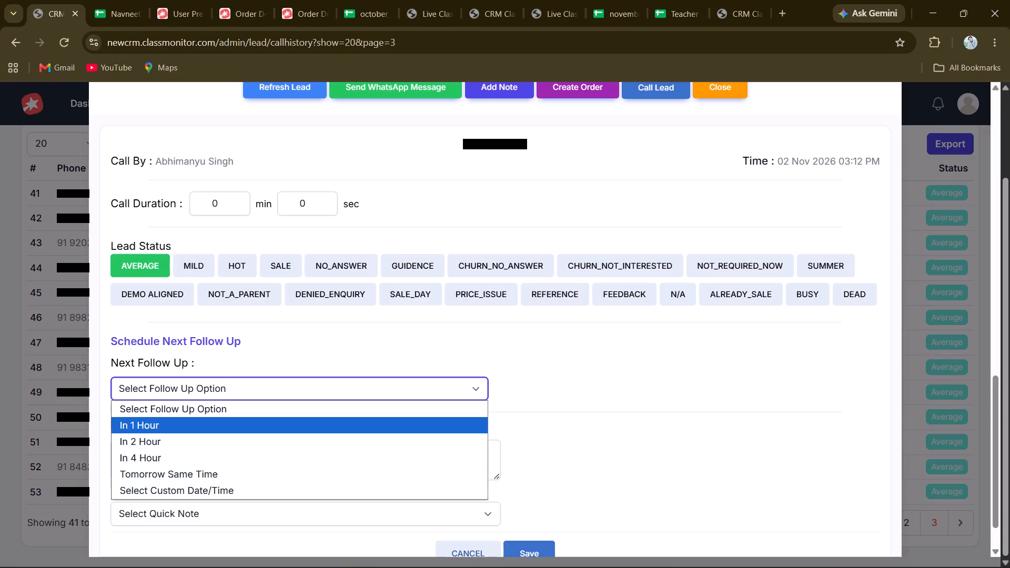
{"action": "scroll", "coordinate": [345, 328], "scroll_direction": "up", "scroll_amount": 14}
{"action": "scroll", "coordinate": [345, 328], "scroll_direction": "down", "scroll_amount": 14}
{"action": "left_click", "coordinate": [300, 341]}
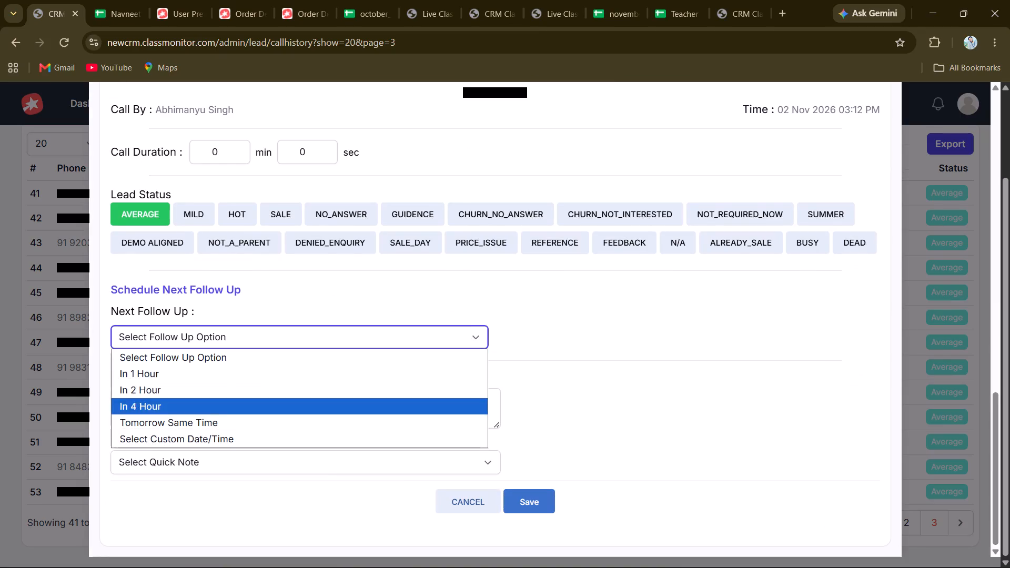
{"action": "left_click", "coordinate": [236, 401]}
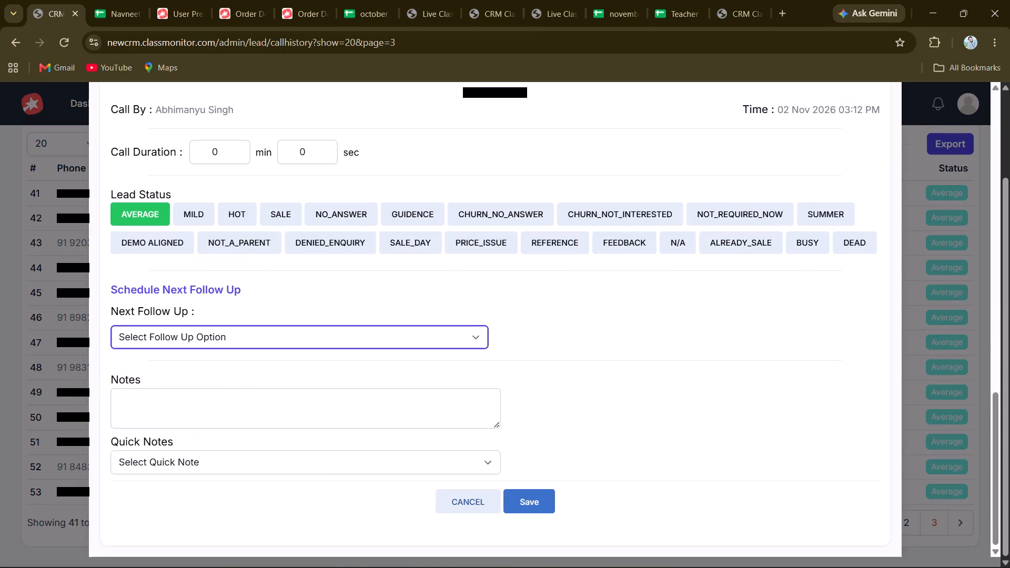
{"action": "left_click", "coordinate": [292, 350]}
{"action": "left_click", "coordinate": [292, 346]}
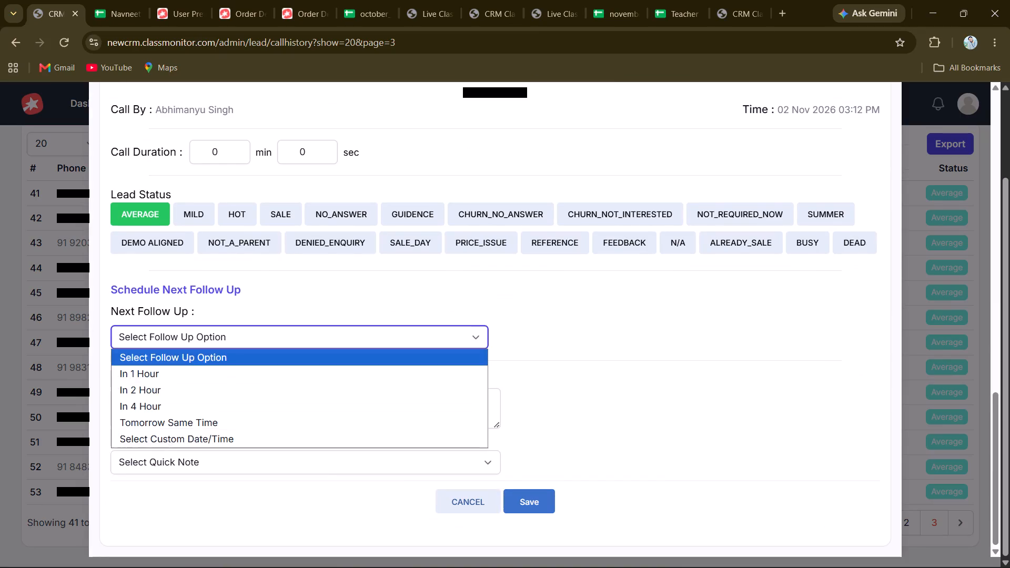
{"action": "left_click", "coordinate": [257, 441]}
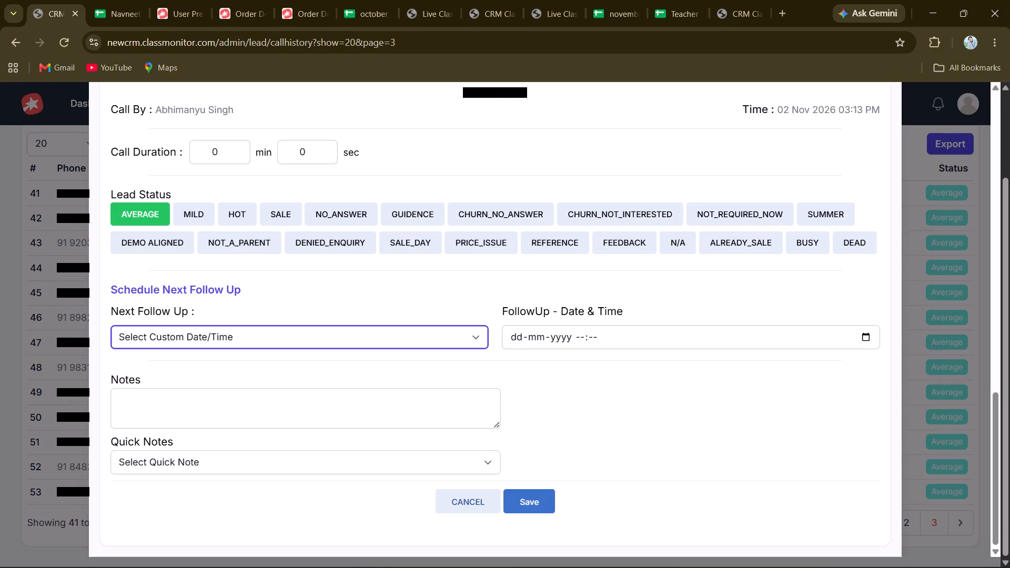
{"action": "left_click", "coordinate": [864, 334]}
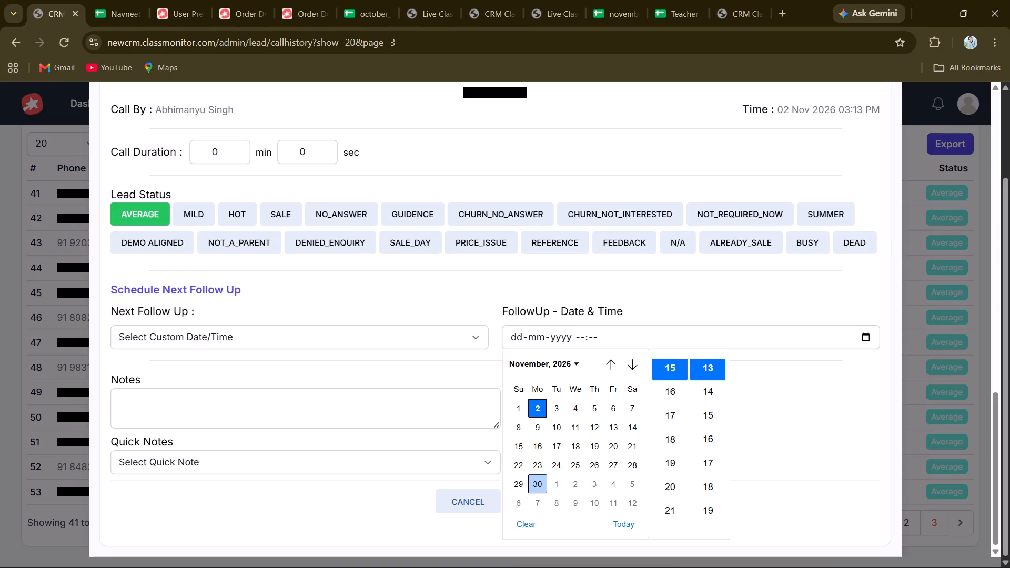
{"action": "left_click", "coordinate": [637, 458]}
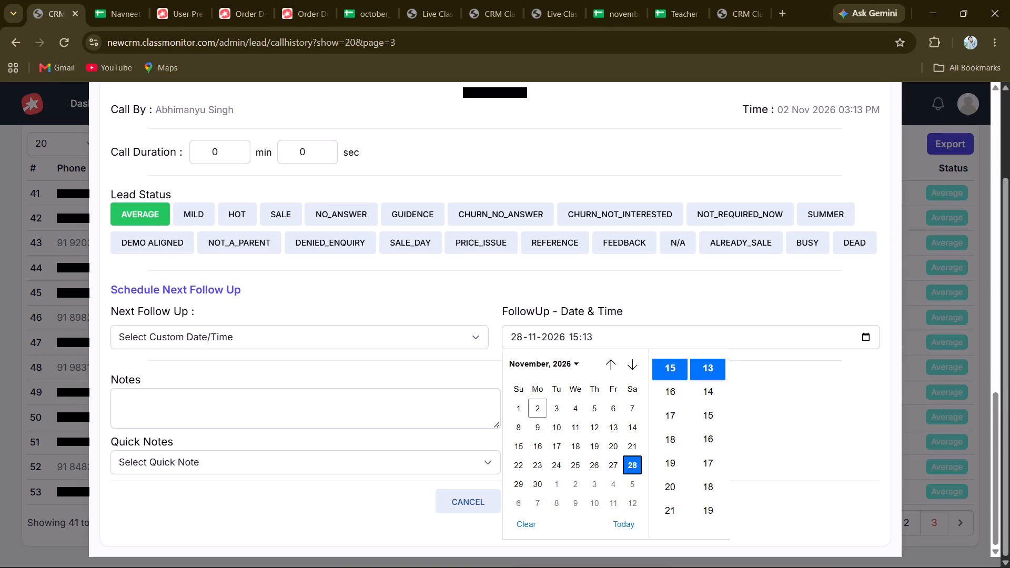
Add the note "npc" to the call record, save it and close the lead.
{"action": "left_click", "coordinate": [325, 403]}
{"action": "type", "text": "npc"}
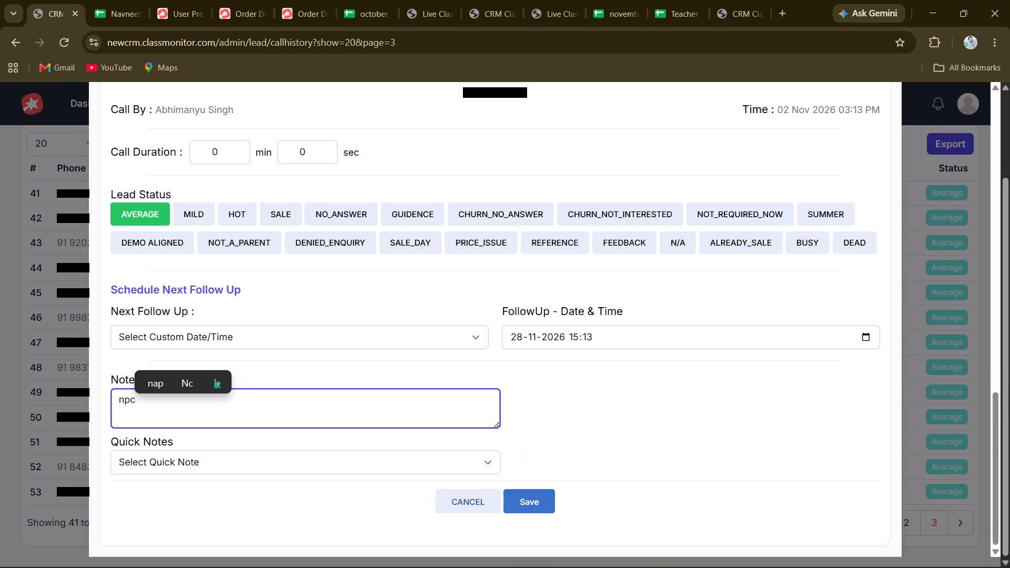
{"action": "scroll", "coordinate": [487, 376], "scroll_direction": "up", "scroll_amount": 10}
{"action": "scroll", "coordinate": [487, 376], "scroll_direction": "down", "scroll_amount": 8}
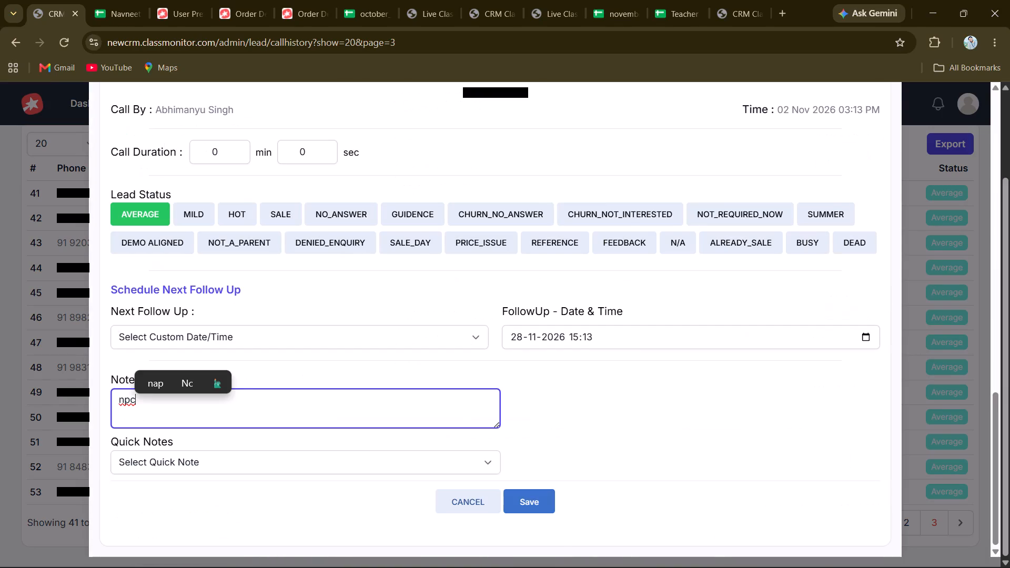
{"action": "left_click", "coordinate": [539, 496]}
{"action": "left_click", "coordinate": [718, 469]}
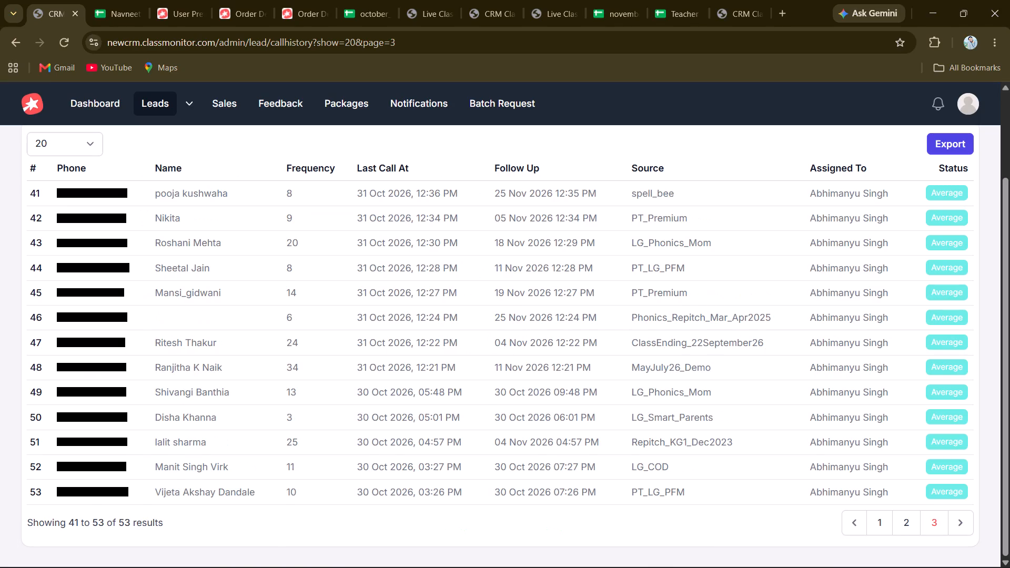
Open the PT_LG_PFM lead in row 53 of the call history list and review its lead history.
{"action": "left_click", "coordinate": [395, 486]}
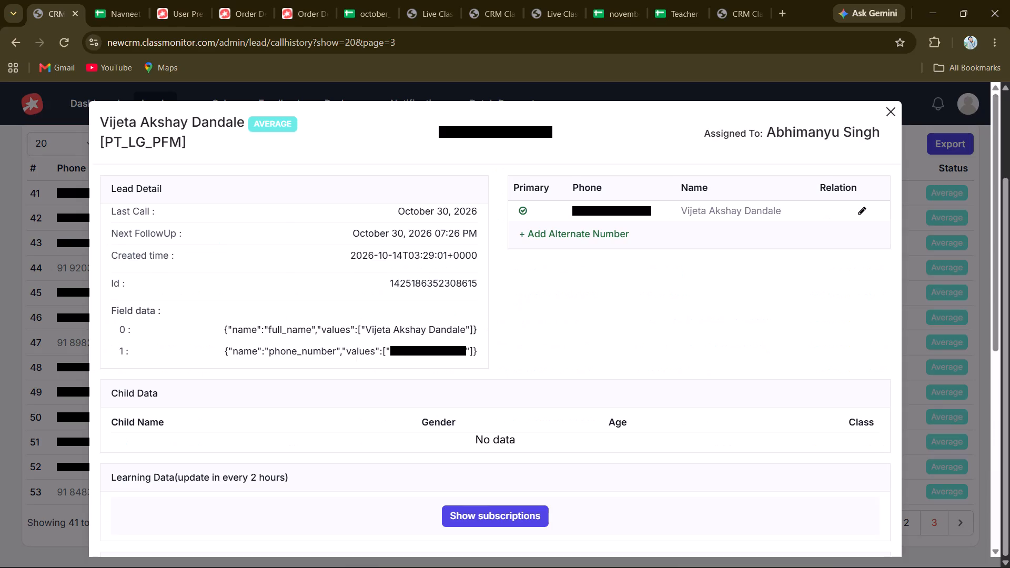
{"action": "scroll", "coordinate": [395, 486], "scroll_direction": "down", "scroll_amount": 6}
{"action": "scroll", "coordinate": [514, 390], "scroll_direction": "down", "scroll_amount": 9}
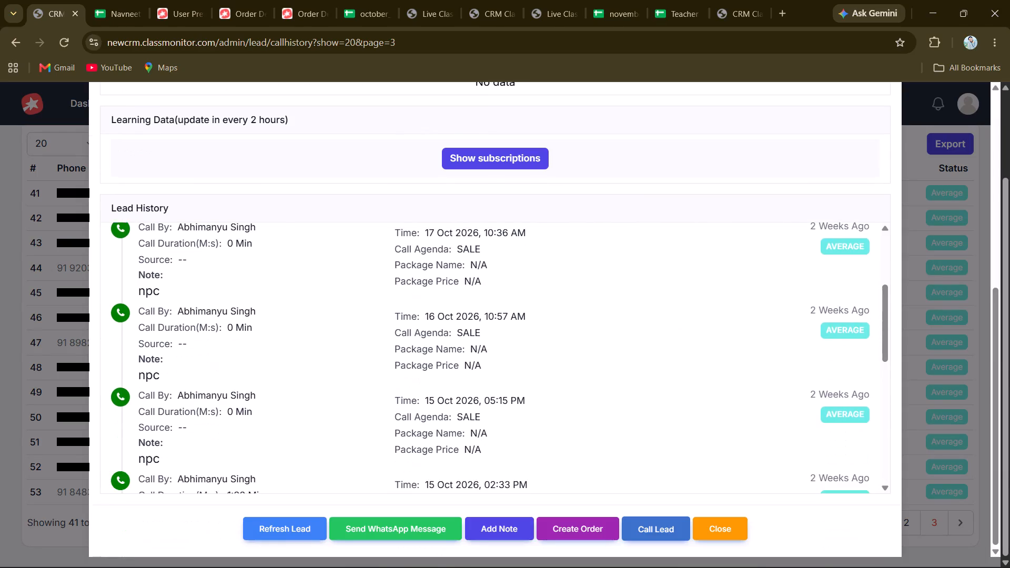
{"action": "scroll", "coordinate": [514, 390], "scroll_direction": "down", "scroll_amount": 6}
{"action": "scroll", "coordinate": [514, 390], "scroll_direction": "up", "scroll_amount": 20}
{"action": "scroll", "coordinate": [514, 390], "scroll_direction": "up", "scroll_amount": 1}
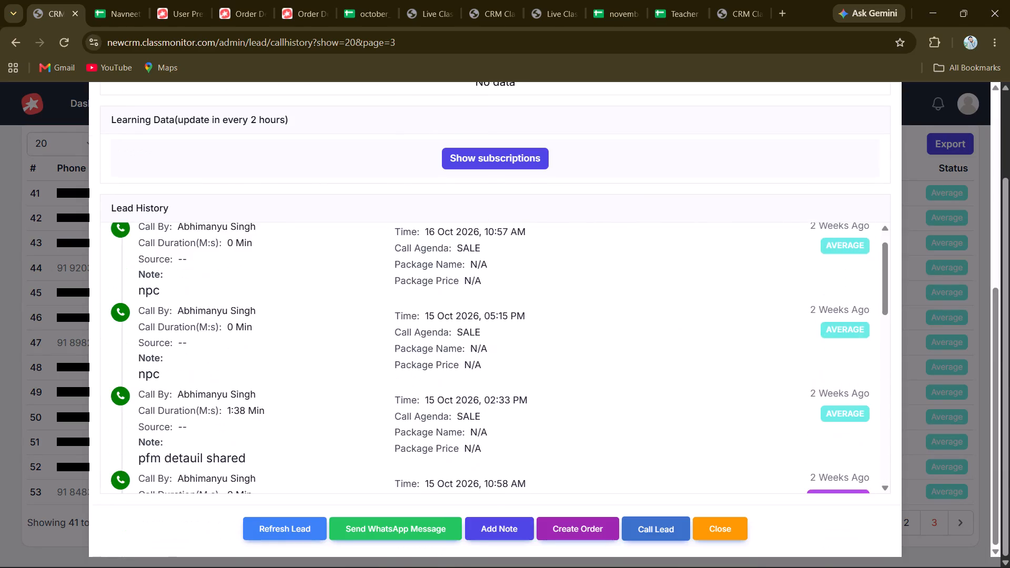
{"action": "scroll", "coordinate": [514, 390], "scroll_direction": "up", "scroll_amount": 8}
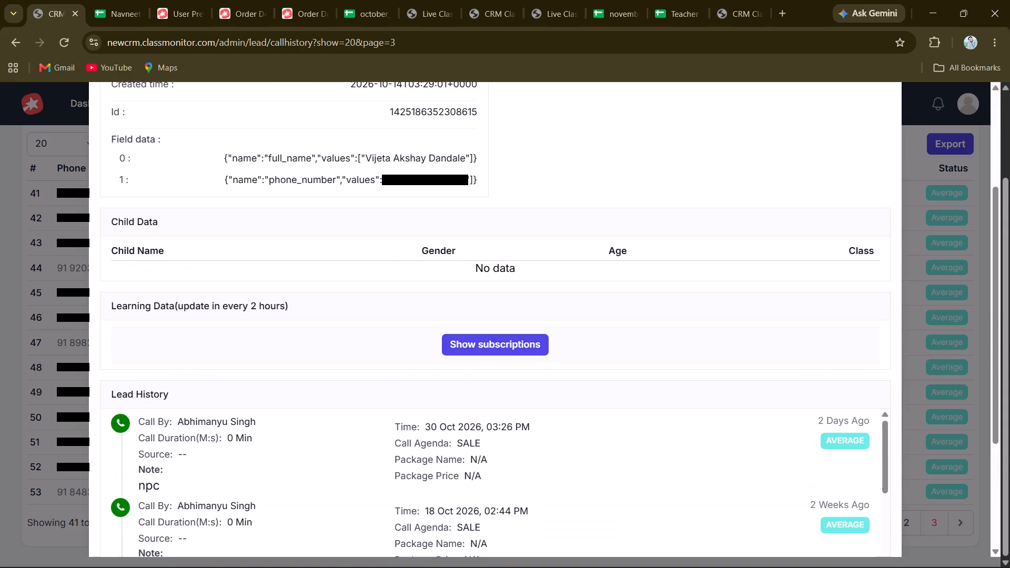
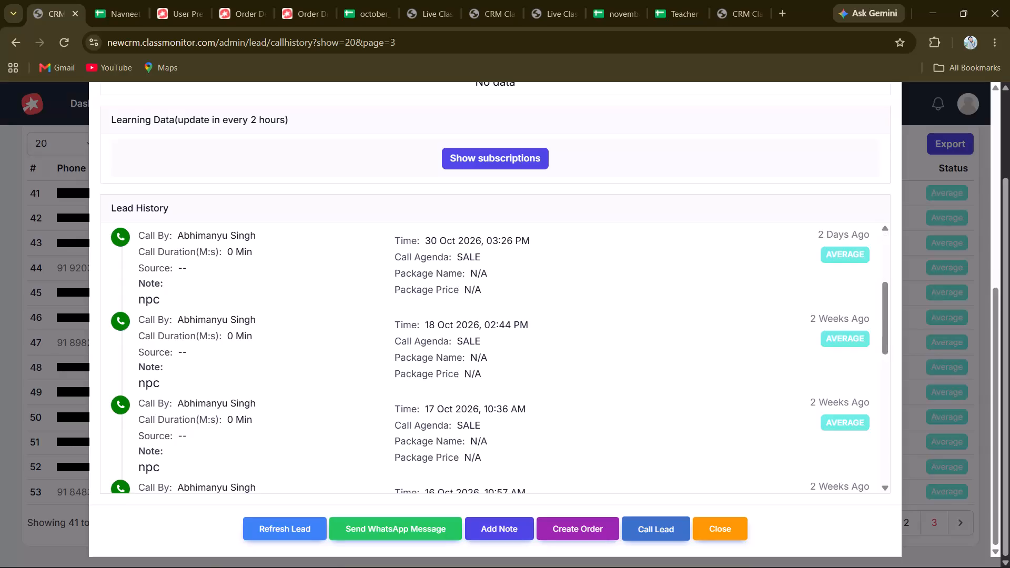
Examine the earlier call entries and notes in the open PT_LG_PFM lead's history, along with its lead details.
{"action": "scroll", "coordinate": [514, 390], "scroll_direction": "up", "scroll_amount": 10}
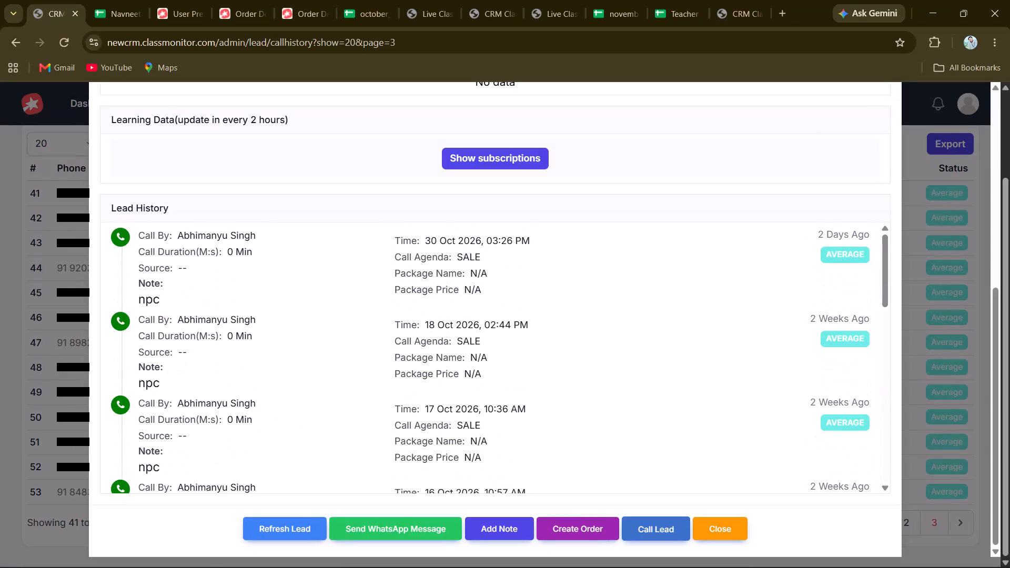
{"action": "scroll", "coordinate": [514, 390], "scroll_direction": "down", "scroll_amount": 4}
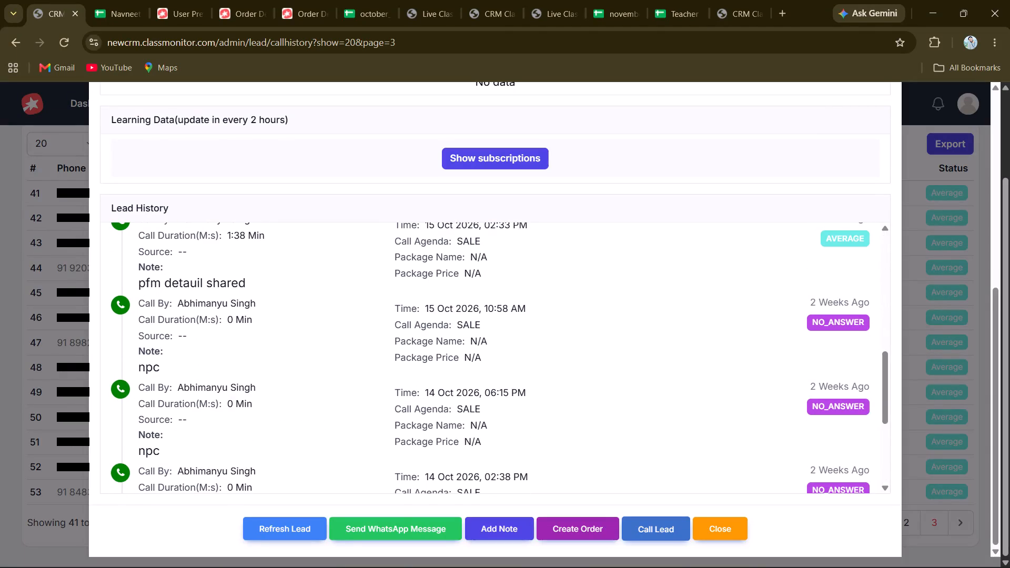
{"action": "scroll", "coordinate": [514, 390], "scroll_direction": "up", "scroll_amount": 1}
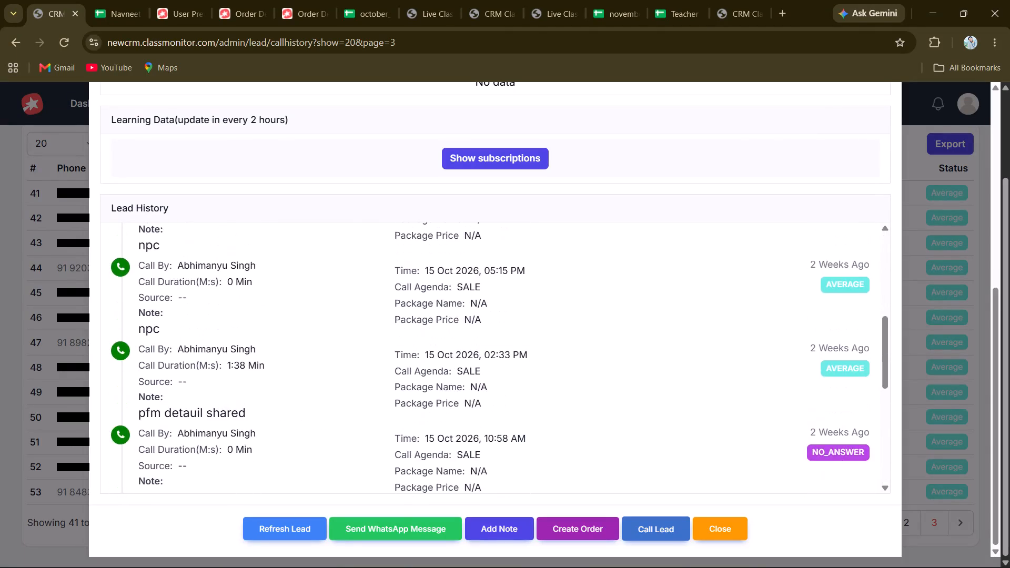
{"action": "scroll", "coordinate": [514, 390], "scroll_direction": "up", "scroll_amount": 20}
{"action": "scroll", "coordinate": [514, 390], "scroll_direction": "up", "scroll_amount": 1}
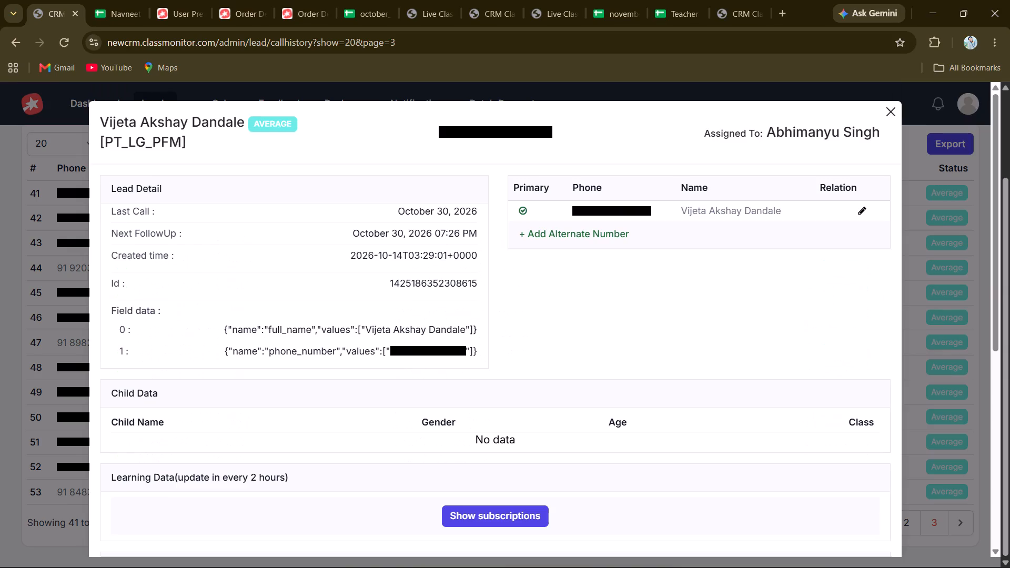
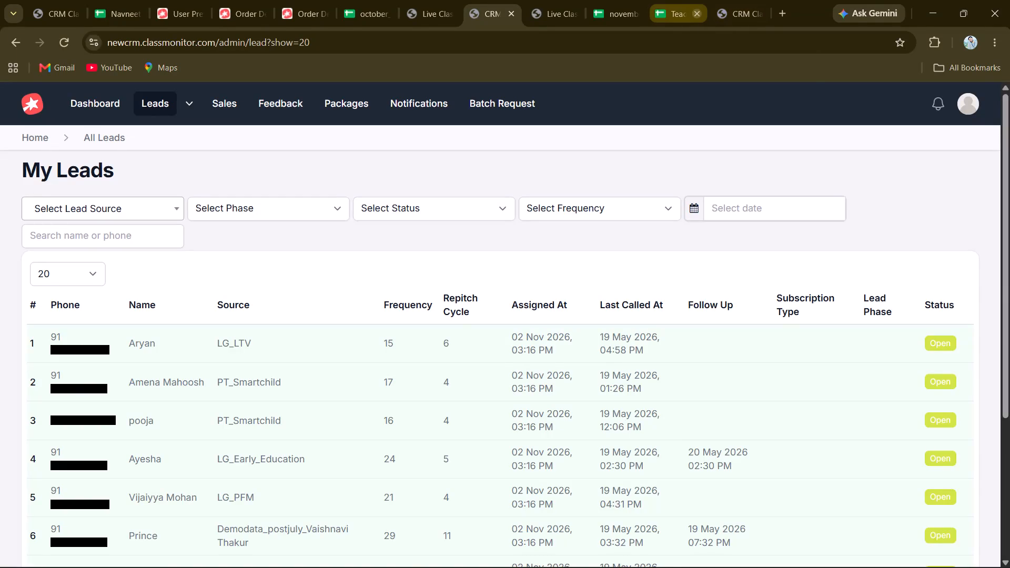
Close the Teacher Requests - Managed By LC spreadsheet, choosing to leave the site.
{"action": "left_click", "coordinate": [699, 10]}
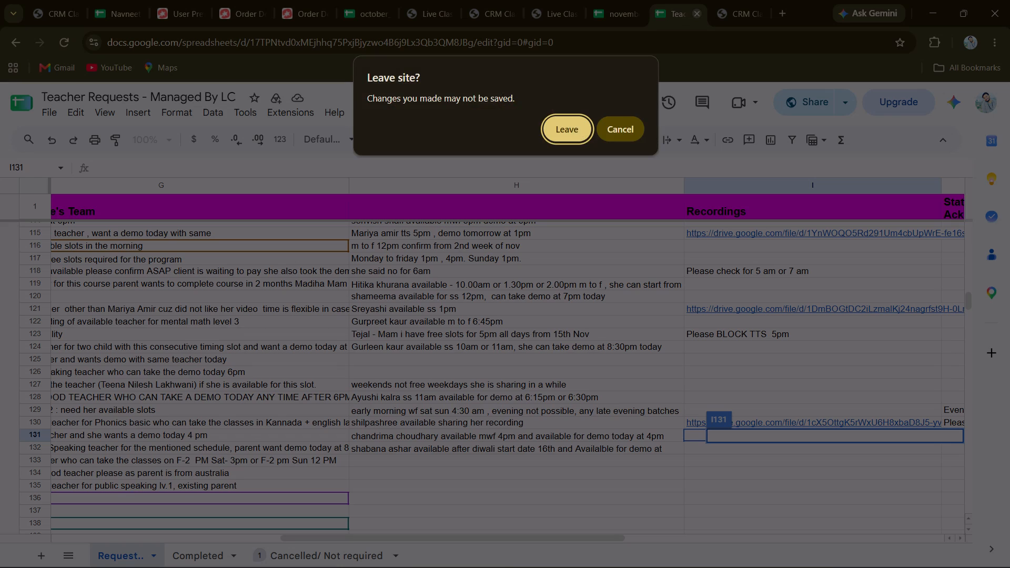
{"action": "left_click", "coordinate": [571, 128]}
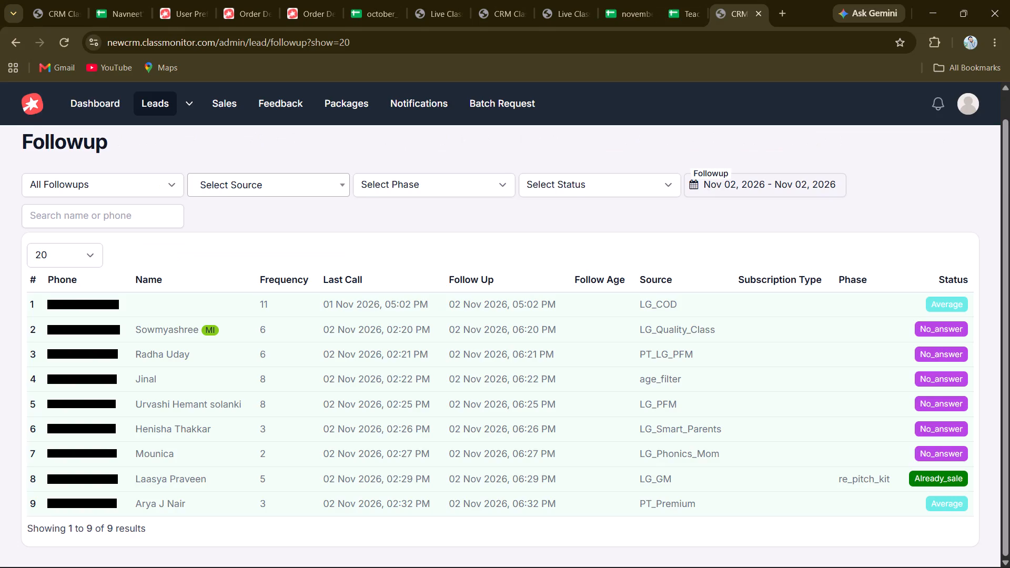
{"action": "left_click", "coordinate": [571, 128]}
Return to the CRM's All Leads page and reload the My Leads list.
{"action": "left_click", "coordinate": [468, 3]}
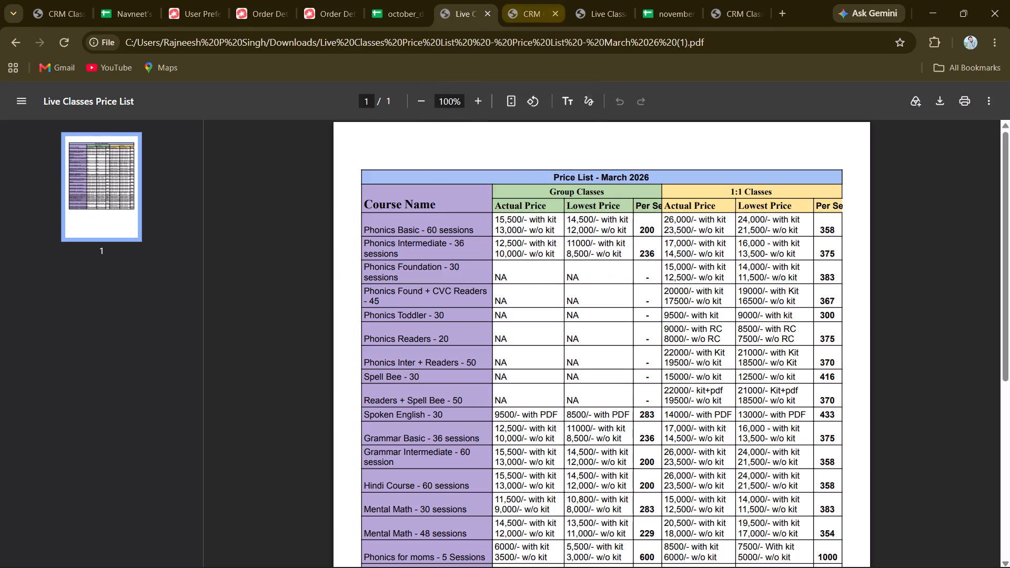
{"action": "left_click", "coordinate": [513, 0]}
{"action": "left_click", "coordinate": [591, 9]}
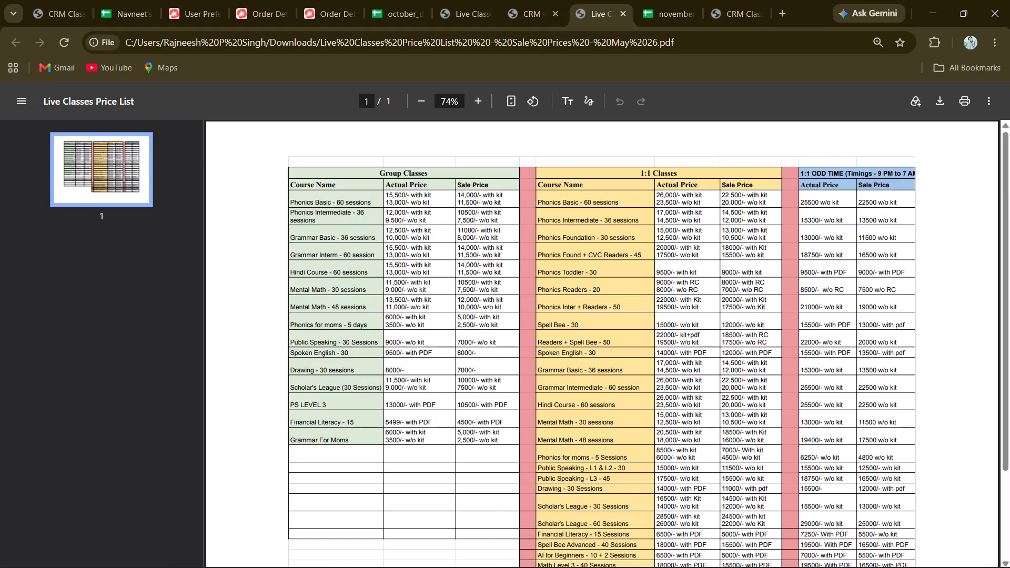
{"action": "left_click", "coordinate": [511, 0]}
{"action": "scroll", "coordinate": [357, 272], "scroll_direction": "down", "scroll_amount": 10}
{"action": "scroll", "coordinate": [357, 272], "scroll_direction": "up", "scroll_amount": 10}
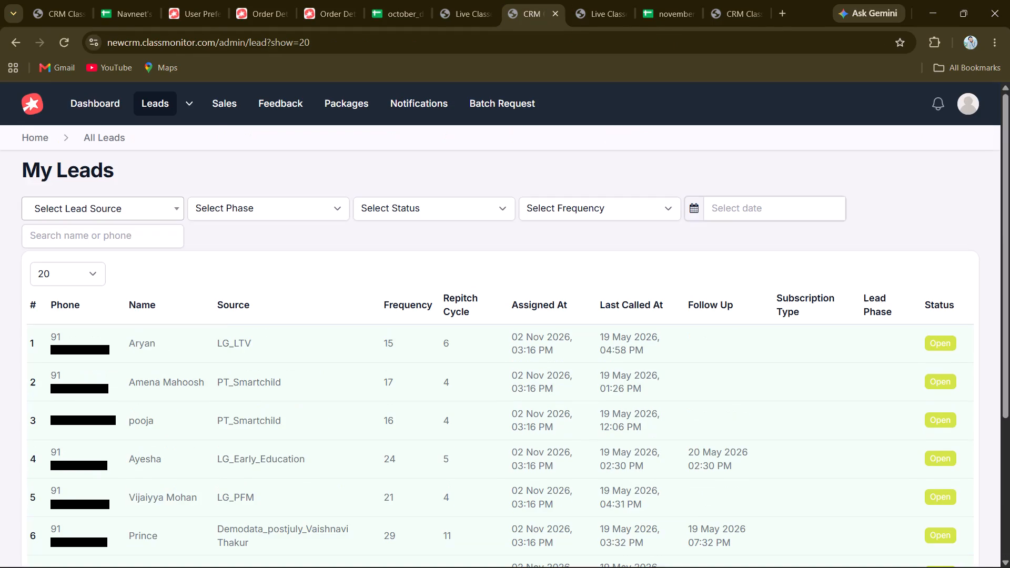
{"action": "left_click", "coordinate": [178, 134]}
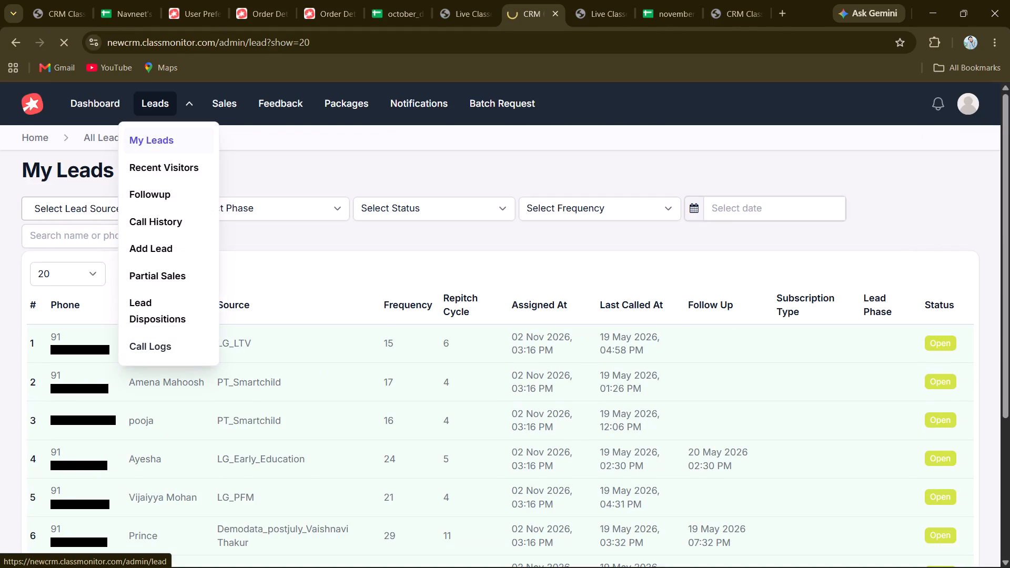
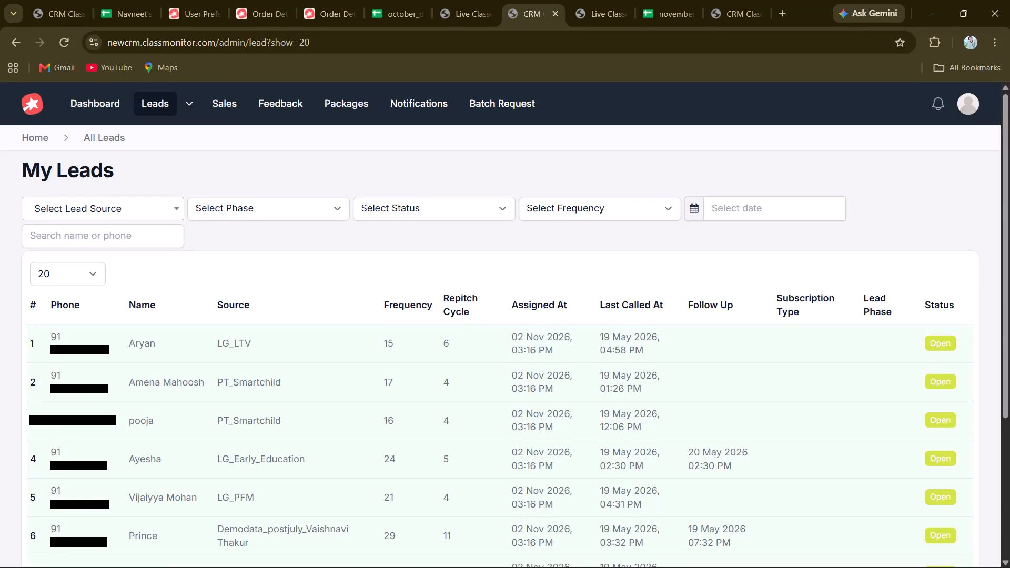
Review the My Leads list and open the first lead, from the LG_LTV source.
{"action": "scroll", "coordinate": [468, 312], "scroll_direction": "down", "scroll_amount": 11}
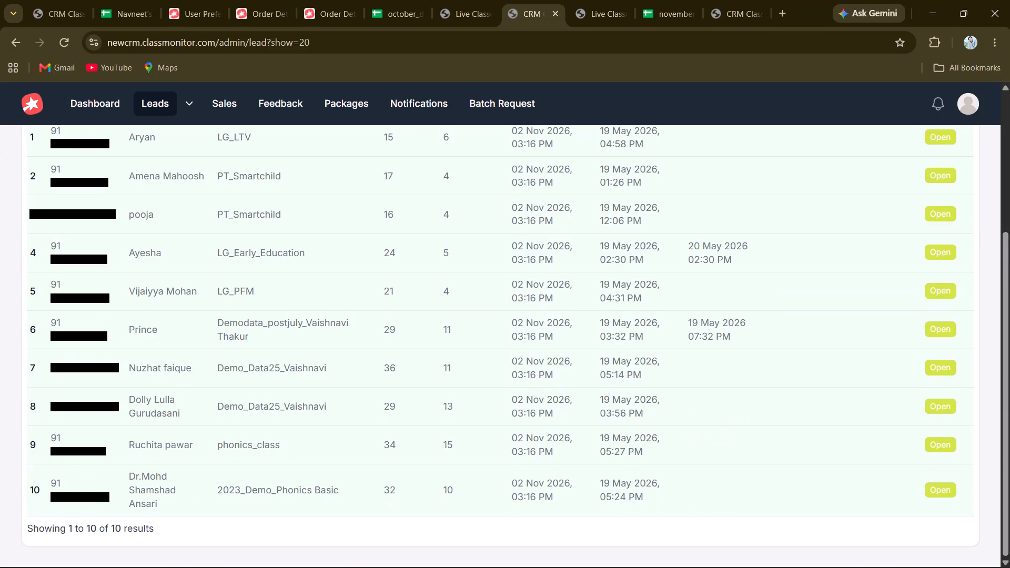
{"action": "scroll", "coordinate": [203, 225], "scroll_direction": "up", "scroll_amount": 9}
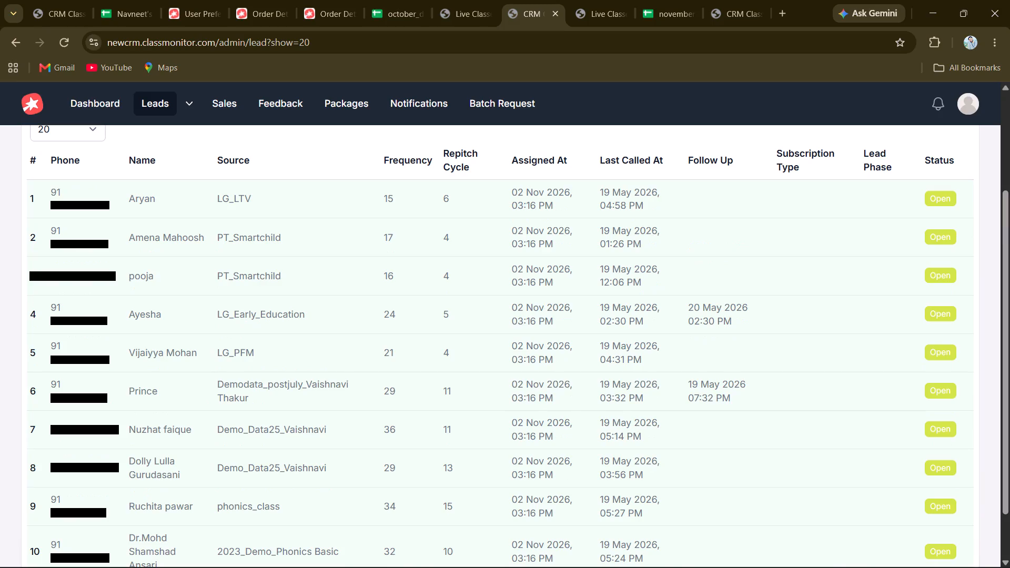
{"action": "left_click", "coordinate": [120, 343]}
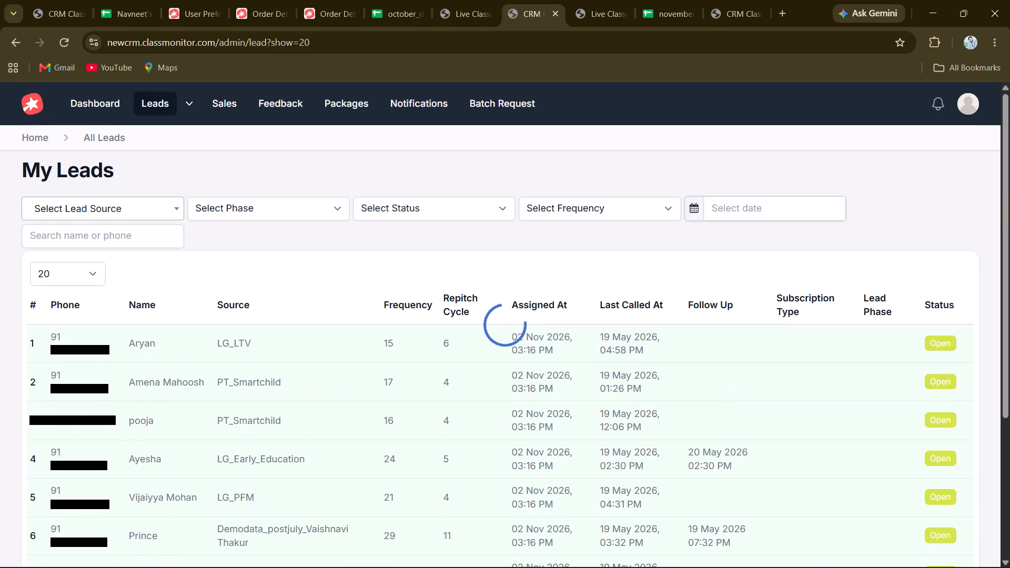
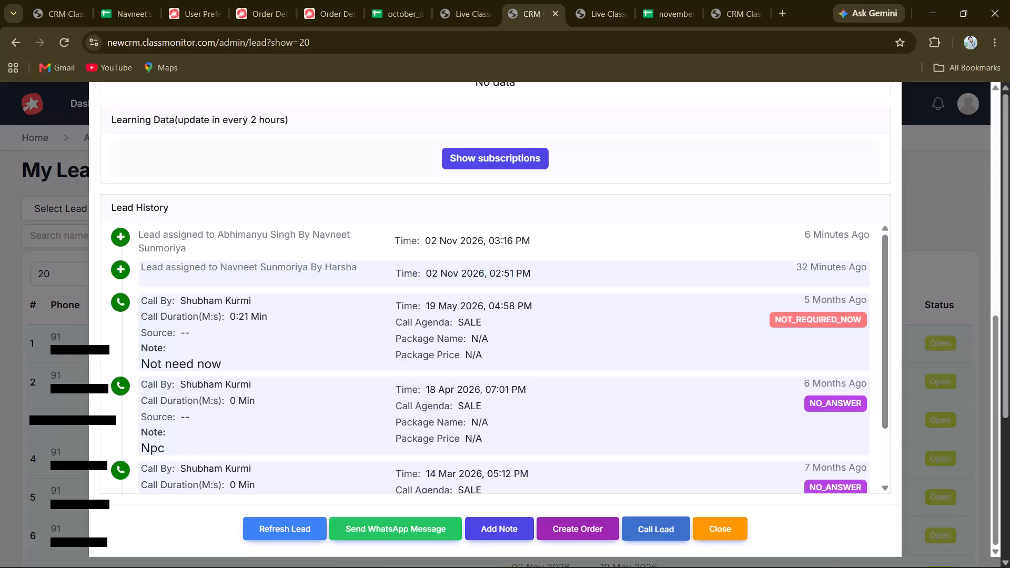
Start a call log for the open LG_LTV lead with status CHURN_NOT_INTERESTED and a duration of 35 seconds.
{"action": "scroll", "coordinate": [457, 292], "scroll_direction": "up", "scroll_amount": 5}
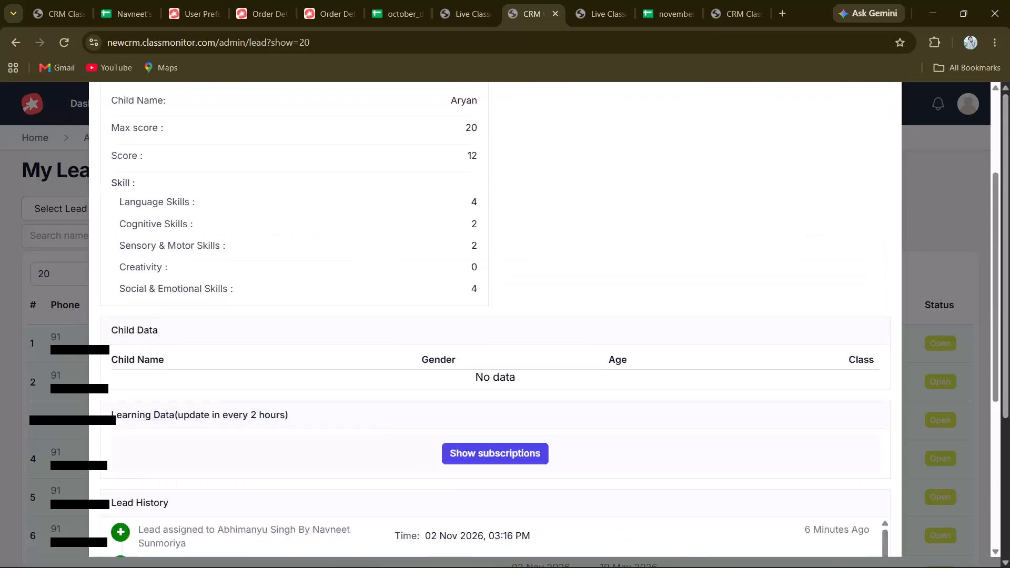
{"action": "scroll", "coordinate": [457, 292], "scroll_direction": "up", "scroll_amount": 4}
{"action": "scroll", "coordinate": [457, 292], "scroll_direction": "down", "scroll_amount": 6}
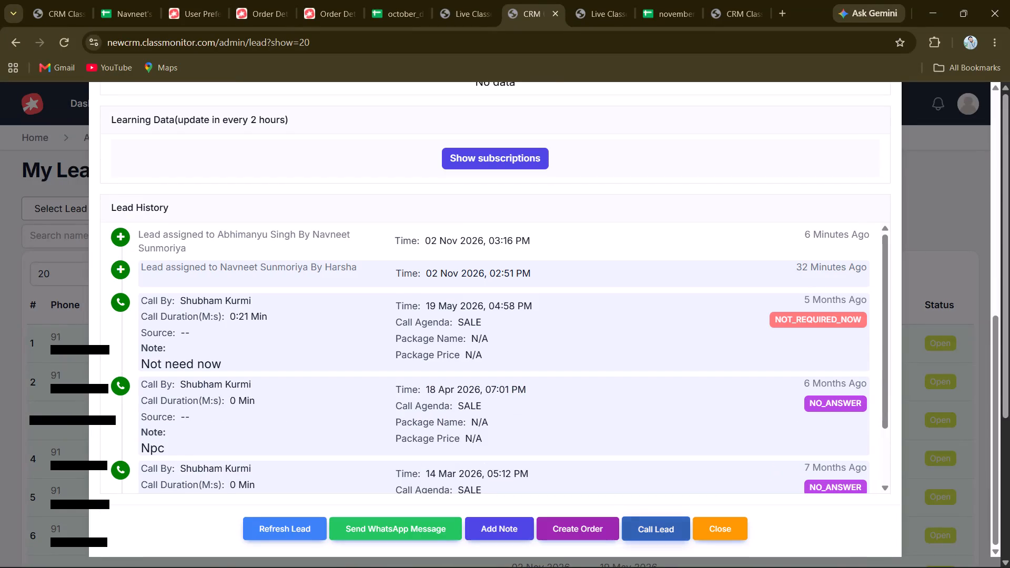
{"action": "left_click", "coordinate": [659, 519]}
{"action": "scroll", "coordinate": [659, 519], "scroll_direction": "down", "scroll_amount": 6}
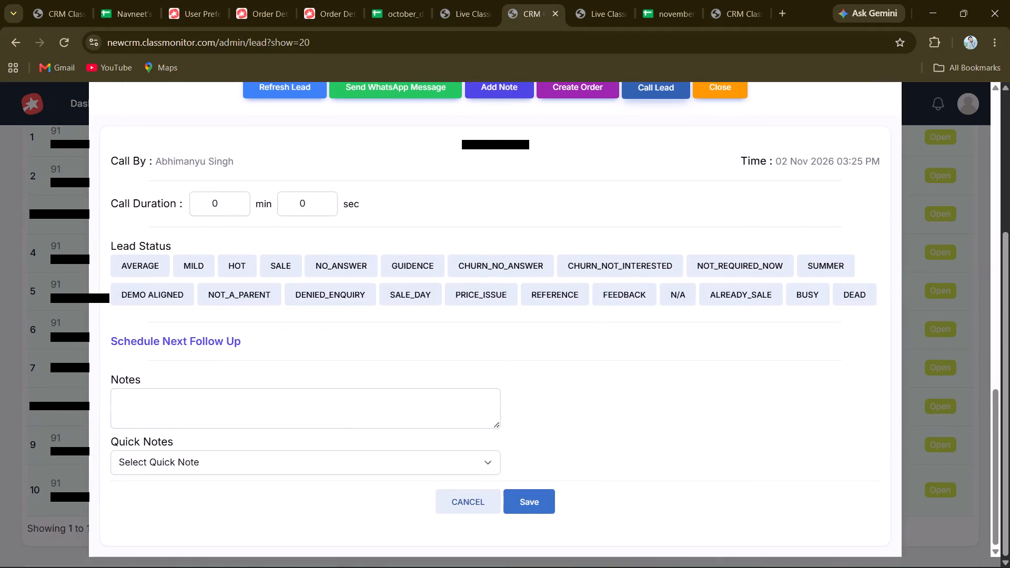
{"action": "scroll", "coordinate": [534, 338], "scroll_direction": "up", "scroll_amount": 11}
{"action": "scroll", "coordinate": [534, 338], "scroll_direction": "down", "scroll_amount": 9}
{"action": "scroll", "coordinate": [441, 292], "scroll_direction": "up", "scroll_amount": 12}
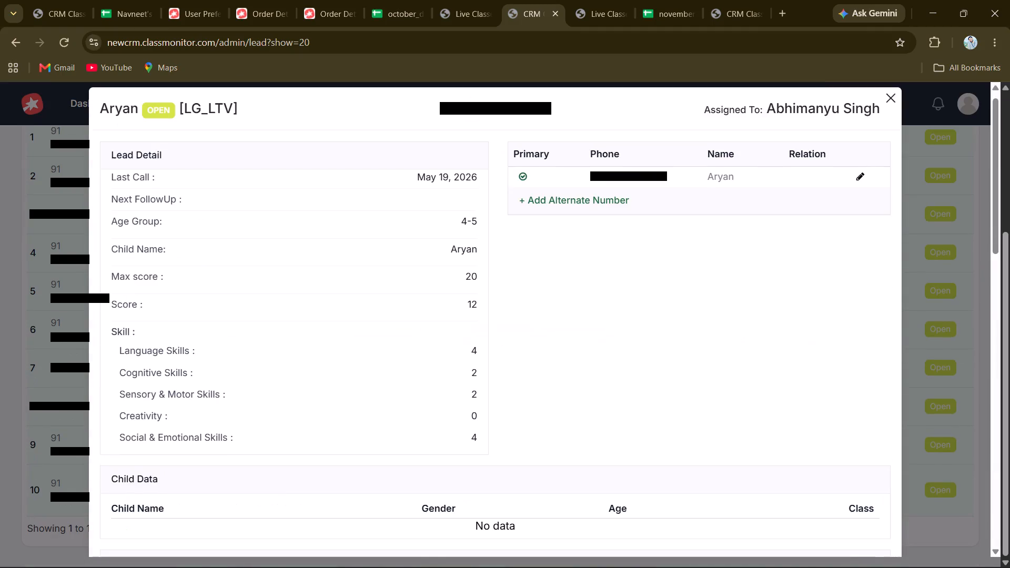
{"action": "scroll", "coordinate": [441, 292], "scroll_direction": "down", "scroll_amount": 10}
{"action": "left_click", "coordinate": [633, 258]}
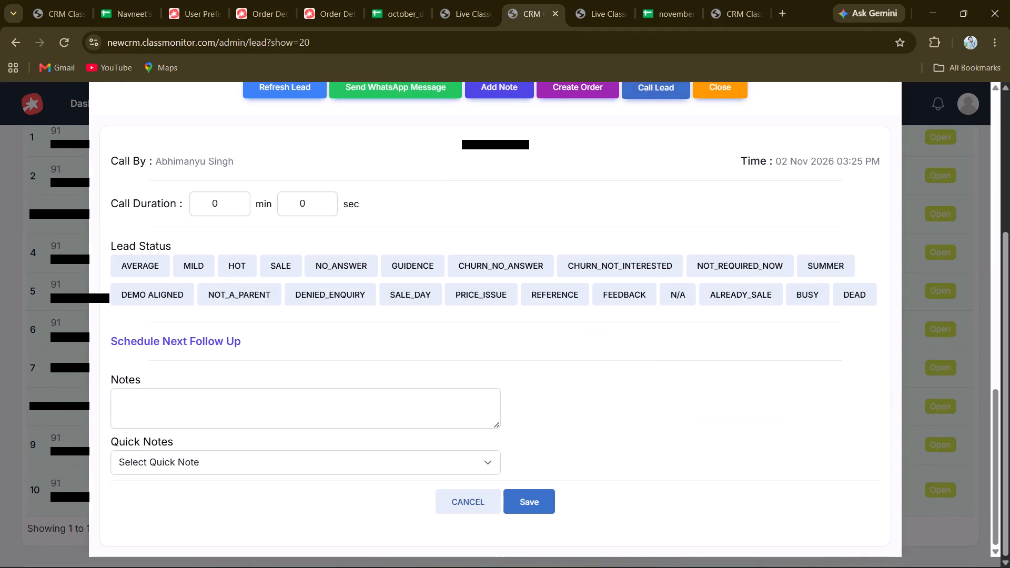
{"action": "left_click", "coordinate": [312, 207]}
{"action": "key", "text": "BackSpace"}
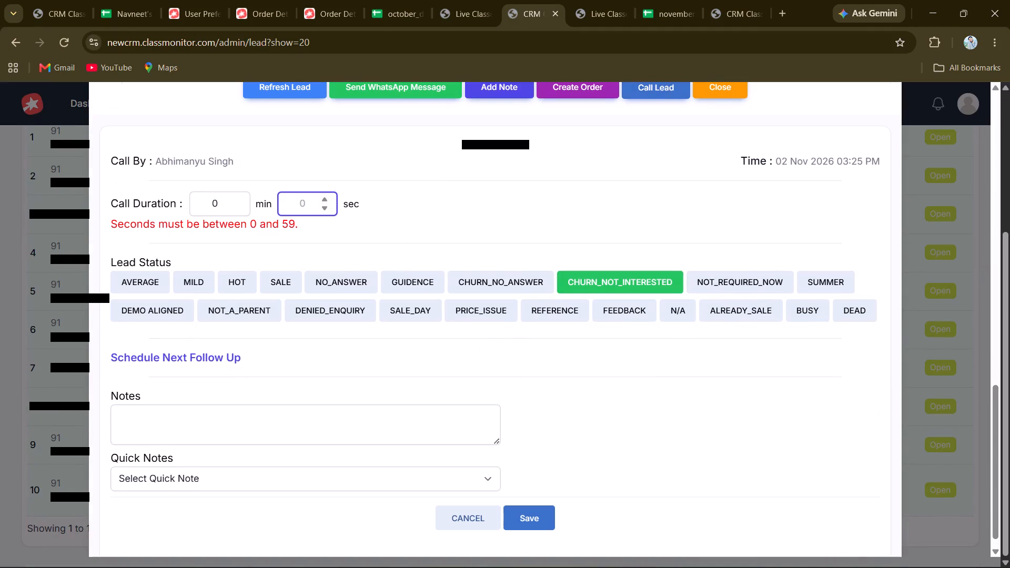
{"action": "type", "text": "35"}
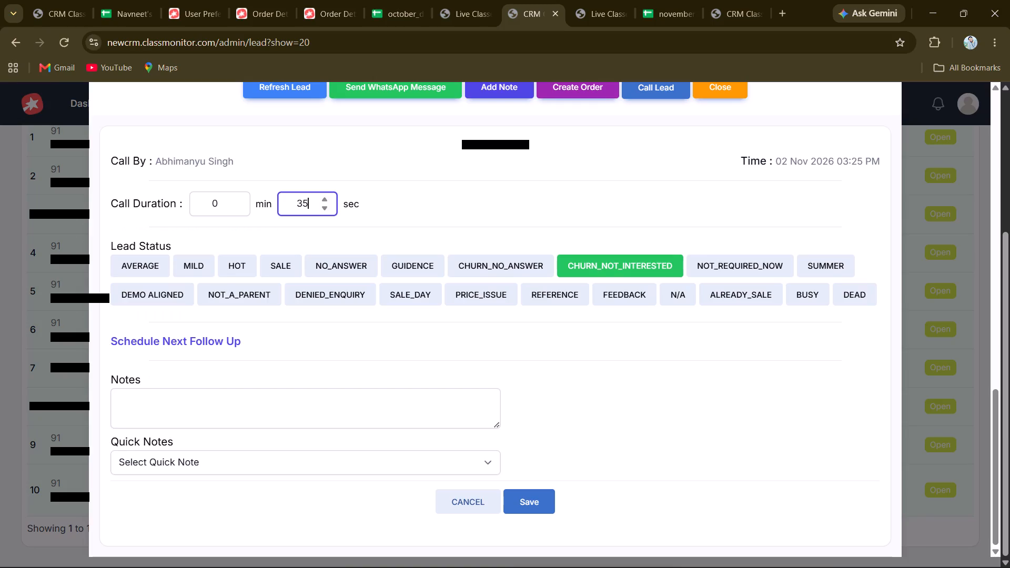
Enter the note "not required now" in the lead's call log and save it.
{"action": "left_click", "coordinate": [319, 411]}
{"action": "type", "text": "no"}
{"action": "key", "text": "space"}
{"action": "key", "text": "BackSpace"}
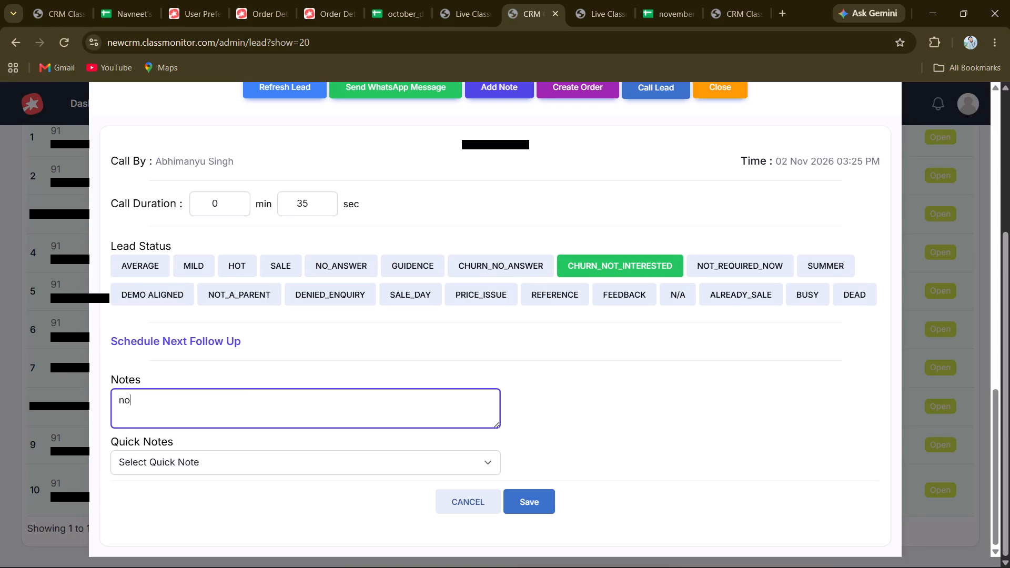
{"action": "key", "text": "y"}
{"action": "key", "text": "BackSpace"}
{"action": "type", "text": "t required"}
{"action": "key", "text": "space"}
{"action": "type", "text": "now"}
{"action": "key", "text": "space"}
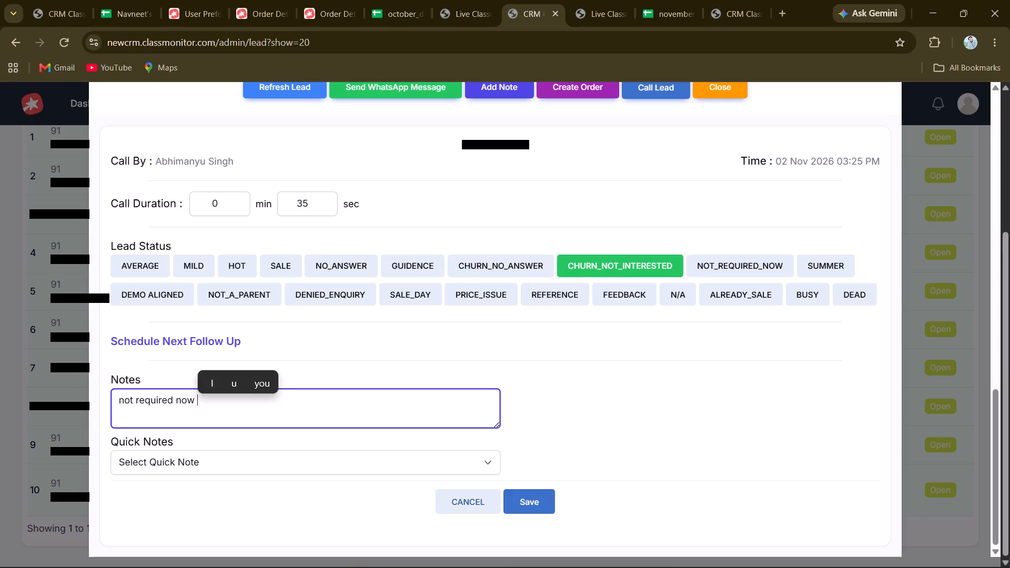
{"action": "left_click", "coordinate": [522, 505]}
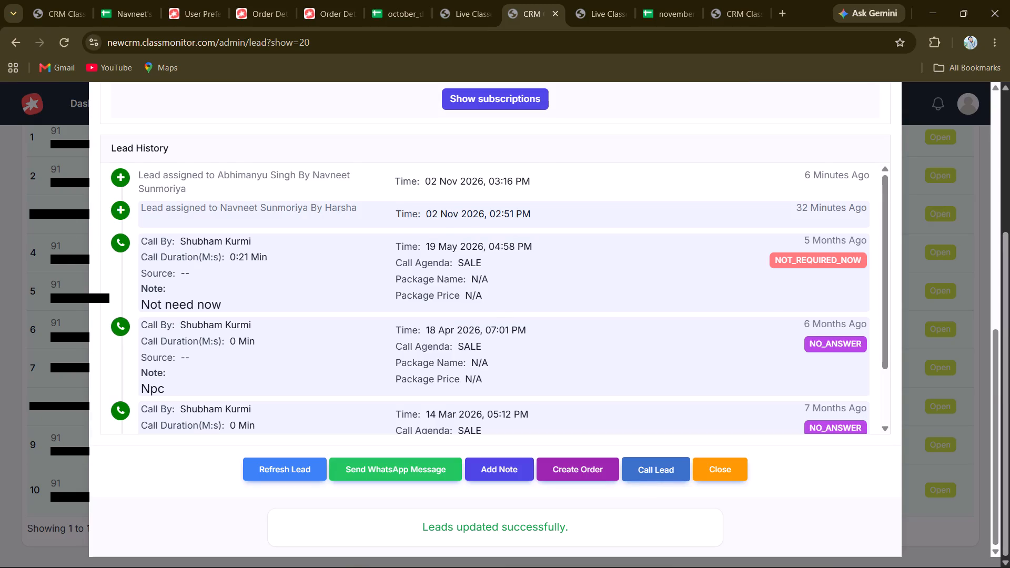
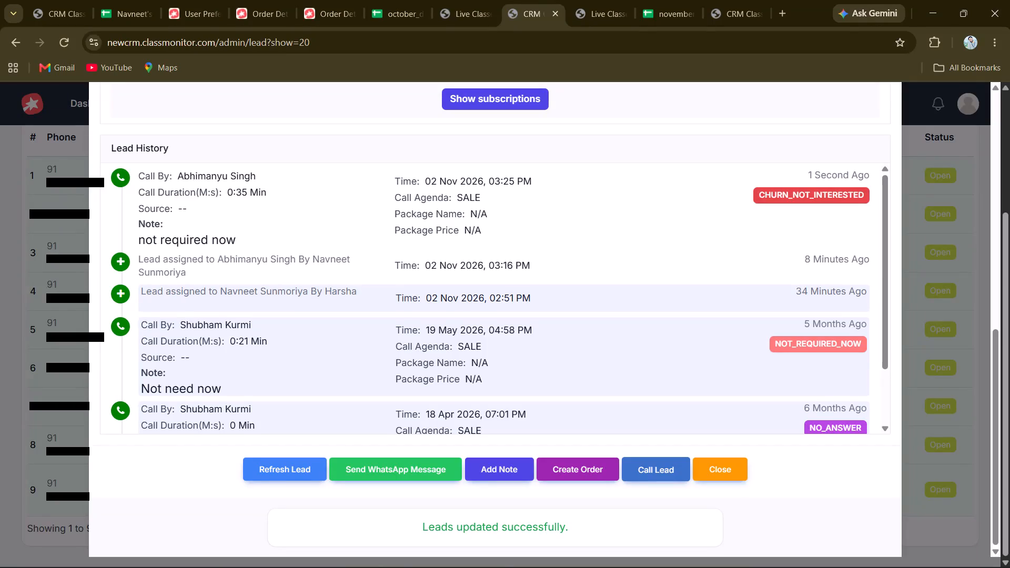
Close the updated lead and open the ninth lead in the list, from the 2023_Demo_Phonics Basic source.
{"action": "left_click", "coordinate": [722, 470]}
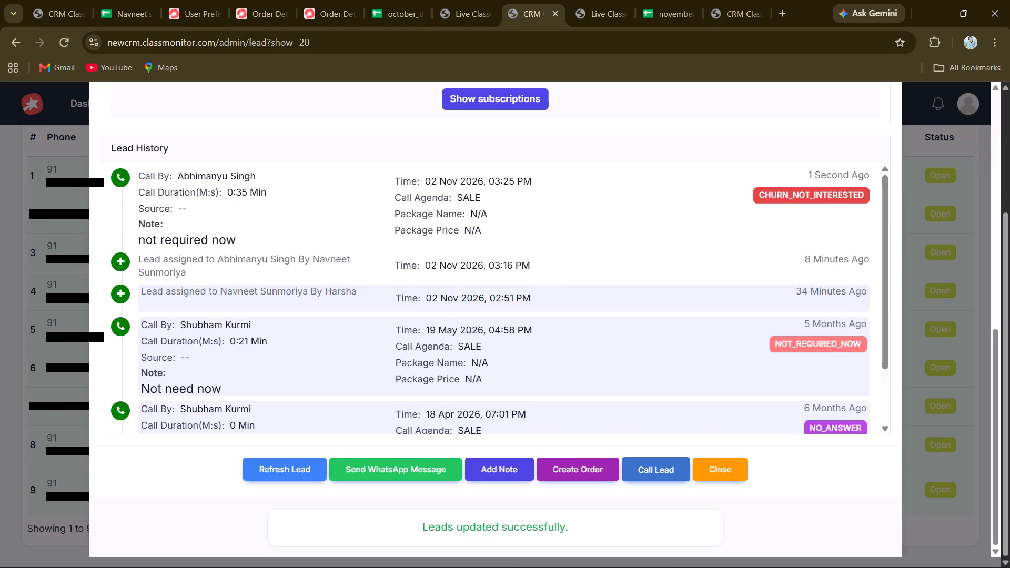
{"action": "scroll", "coordinate": [345, 377], "scroll_direction": "up", "scroll_amount": 4}
{"action": "scroll", "coordinate": [295, 373], "scroll_direction": "down", "scroll_amount": 6}
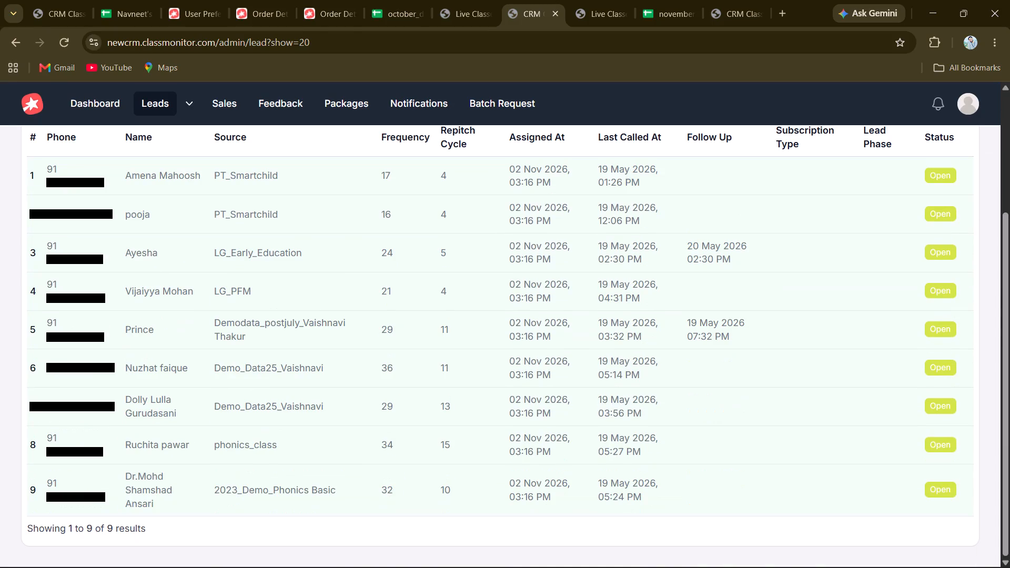
{"action": "left_click", "coordinate": [287, 489]}
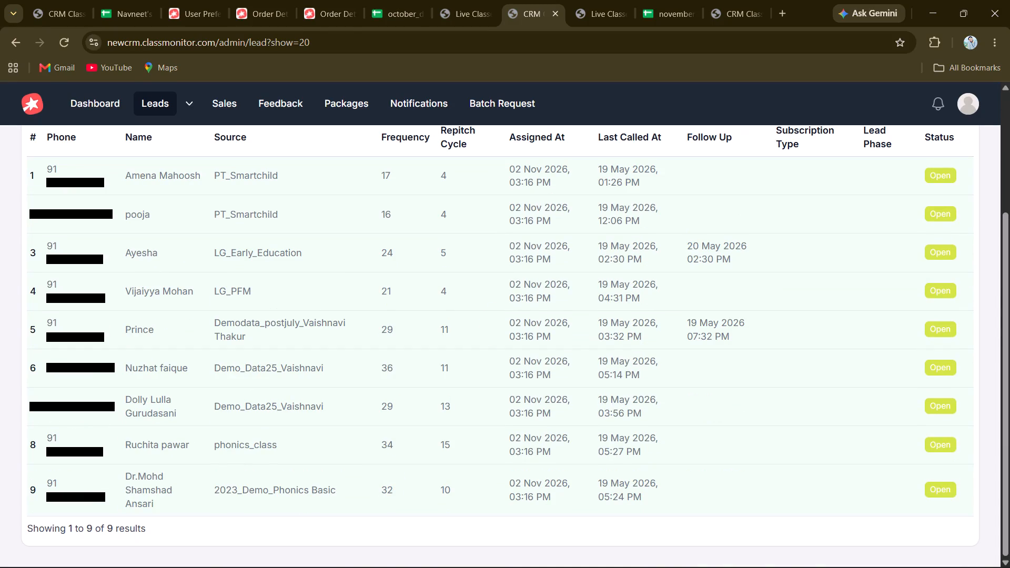
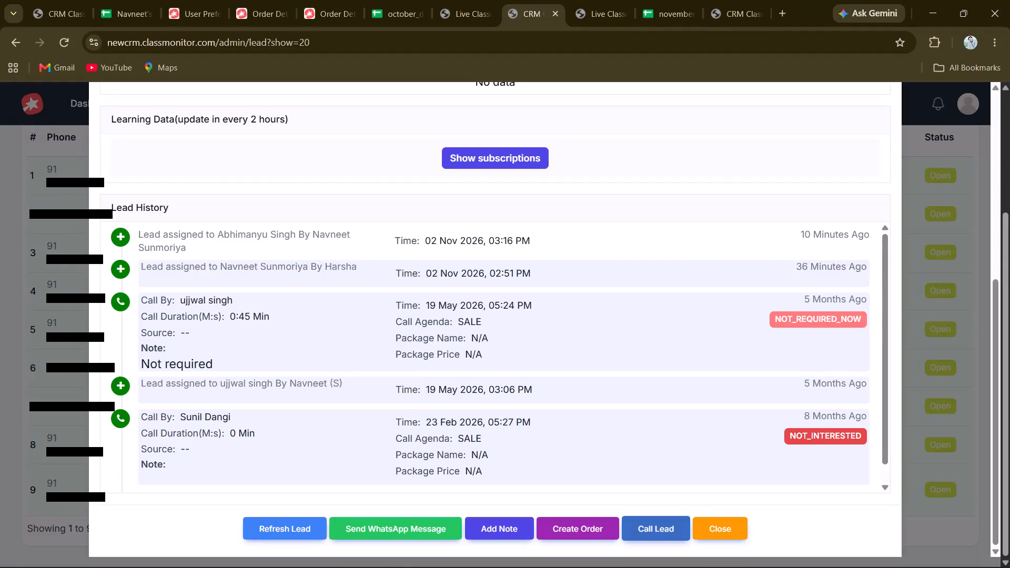
Start a call log for the open lead with status CHURN_NOT_INTERESTED and the note "not looking now".
{"action": "left_click", "coordinate": [658, 520]}
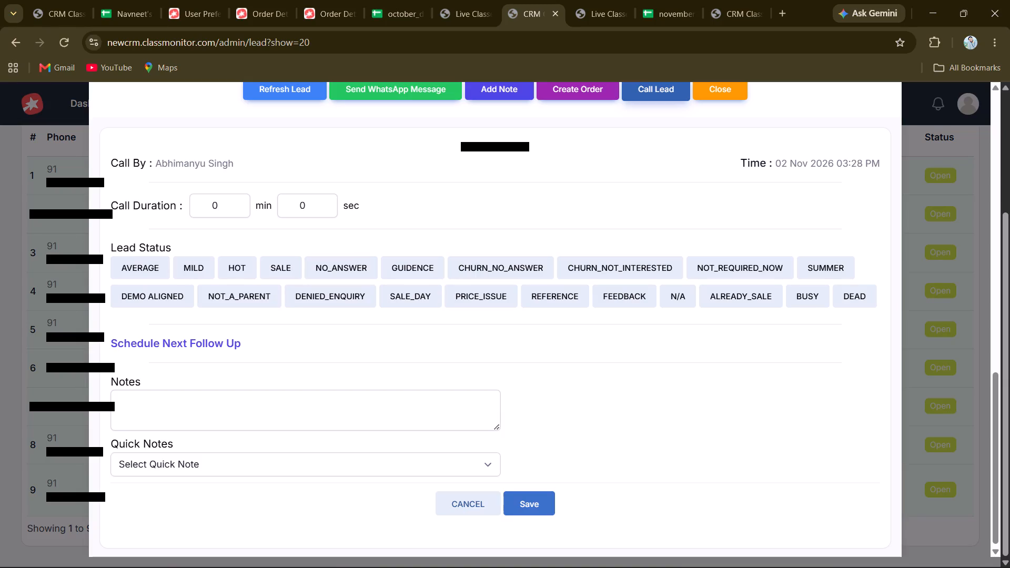
{"action": "scroll", "coordinate": [470, 260], "scroll_direction": "up", "scroll_amount": 13}
{"action": "scroll", "coordinate": [470, 260], "scroll_direction": "down", "scroll_amount": 13}
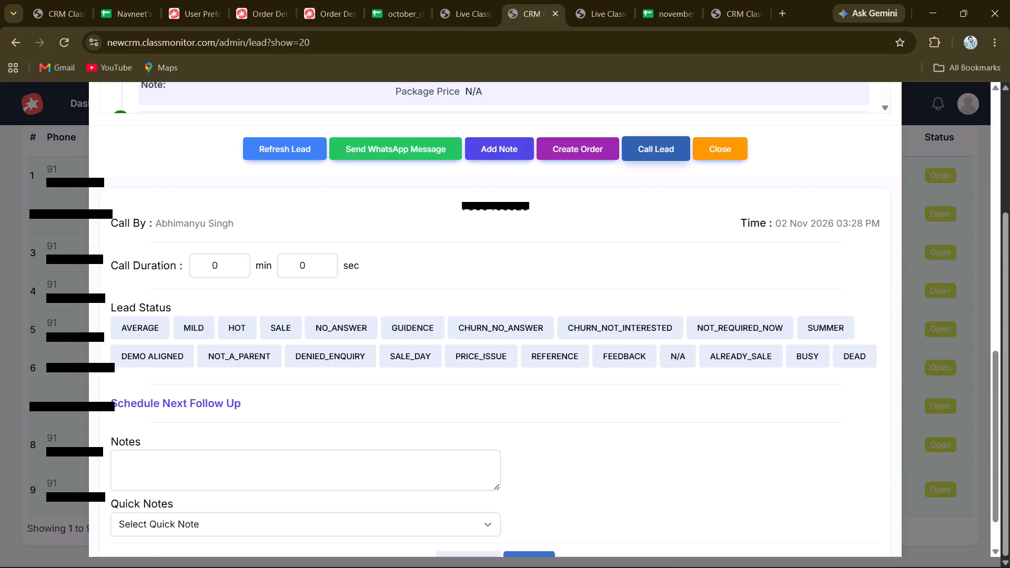
{"action": "left_click", "coordinate": [627, 263]}
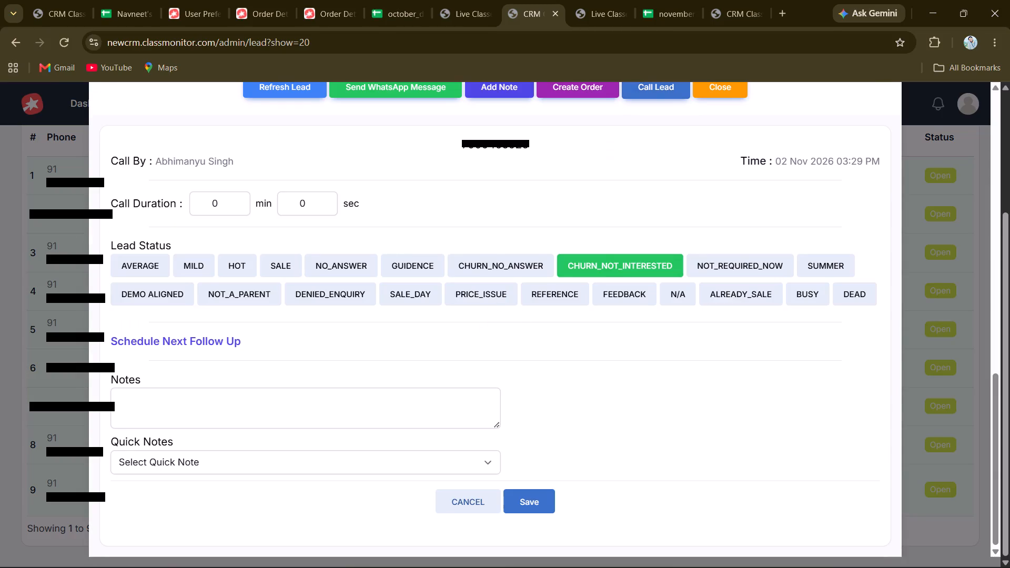
{"action": "left_click", "coordinate": [351, 410]}
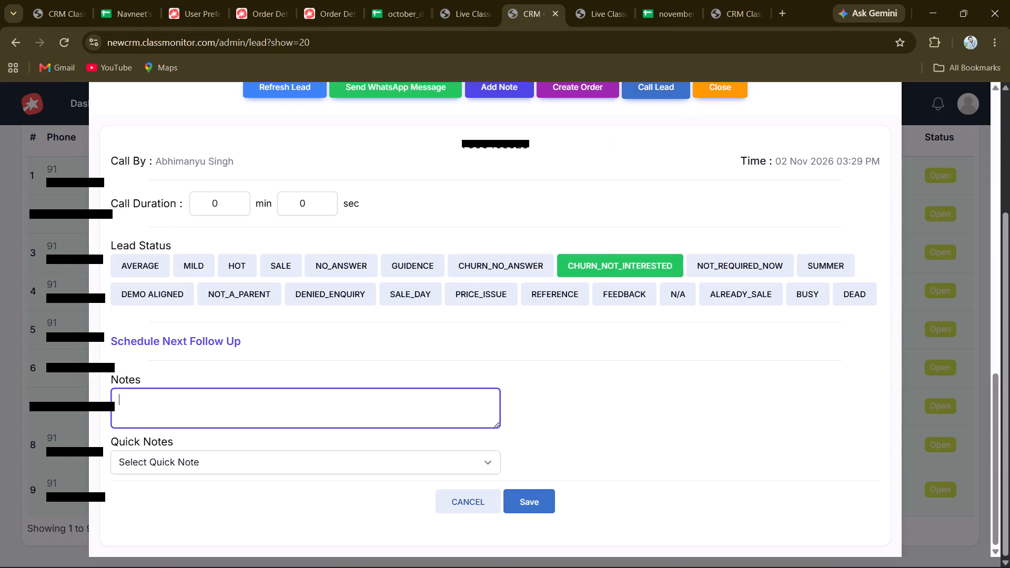
{"action": "type", "text": "not lookingn"}
{"action": "key", "text": "BackSpace"}
{"action": "key", "text": "space"}
{"action": "type", "text": "now"}
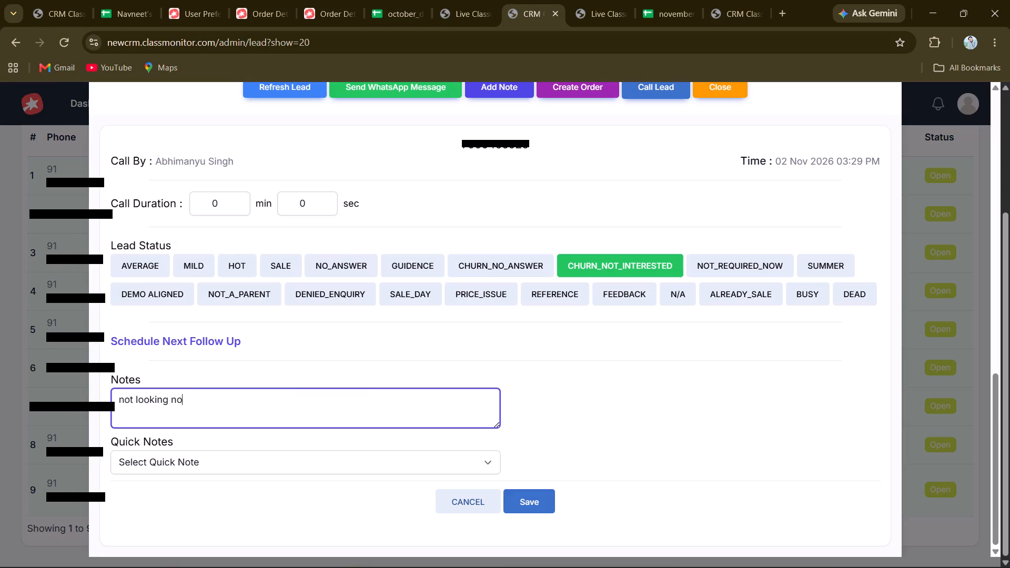
{"action": "key", "text": "space"}
Set the call duration to 35 seconds, save the call log and close the lead.
{"action": "left_click", "coordinate": [316, 206]}
{"action": "key", "text": "BackSpace"}
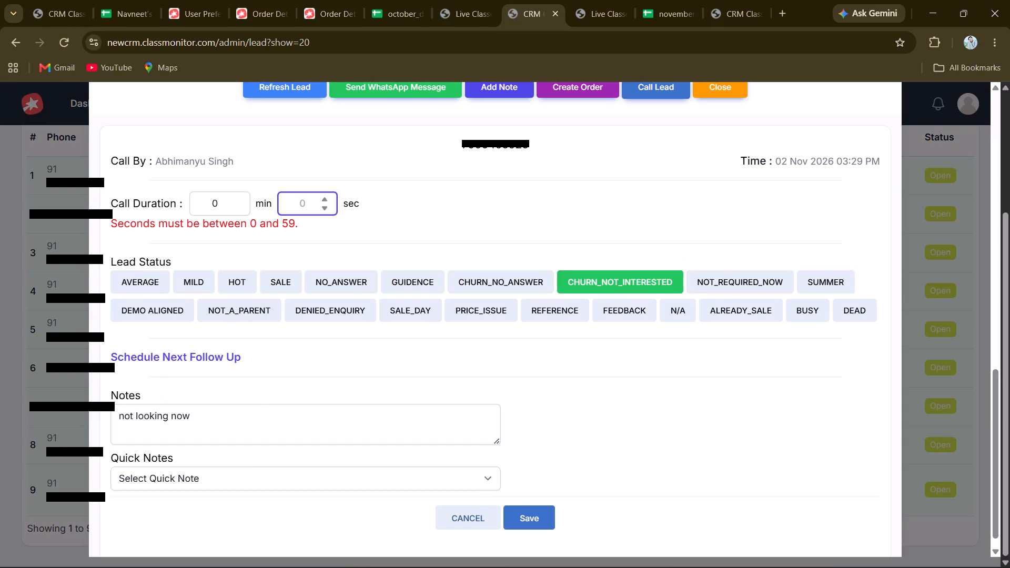
{"action": "type", "text": "35"}
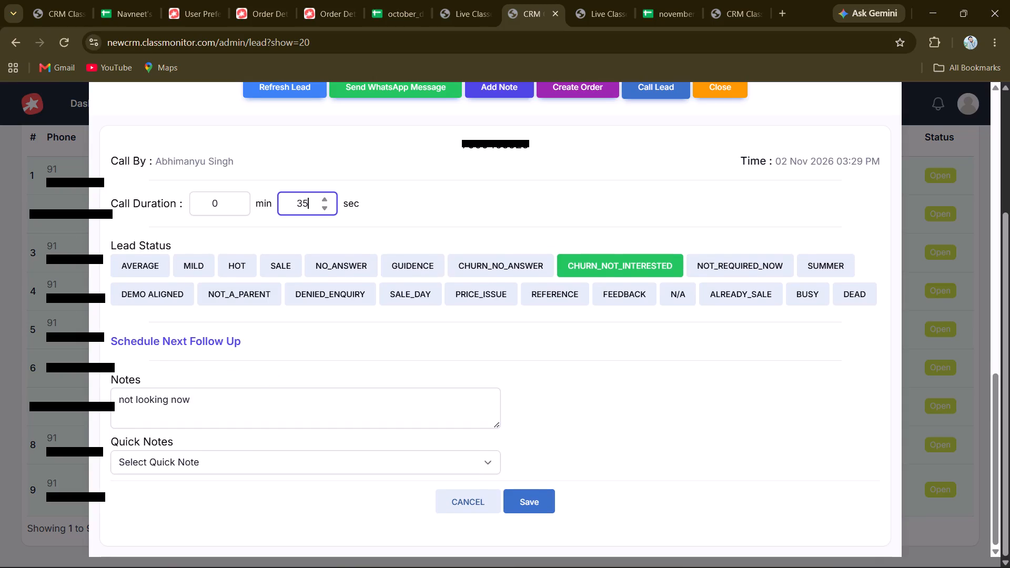
{"action": "scroll", "coordinate": [506, 311], "scroll_direction": "down", "scroll_amount": 7}
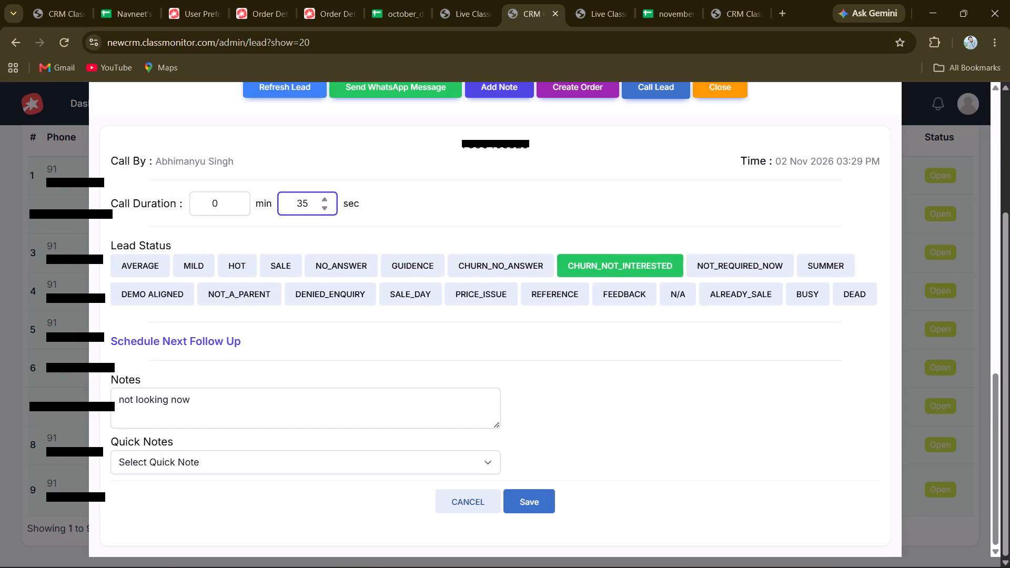
{"action": "left_click", "coordinate": [538, 499]}
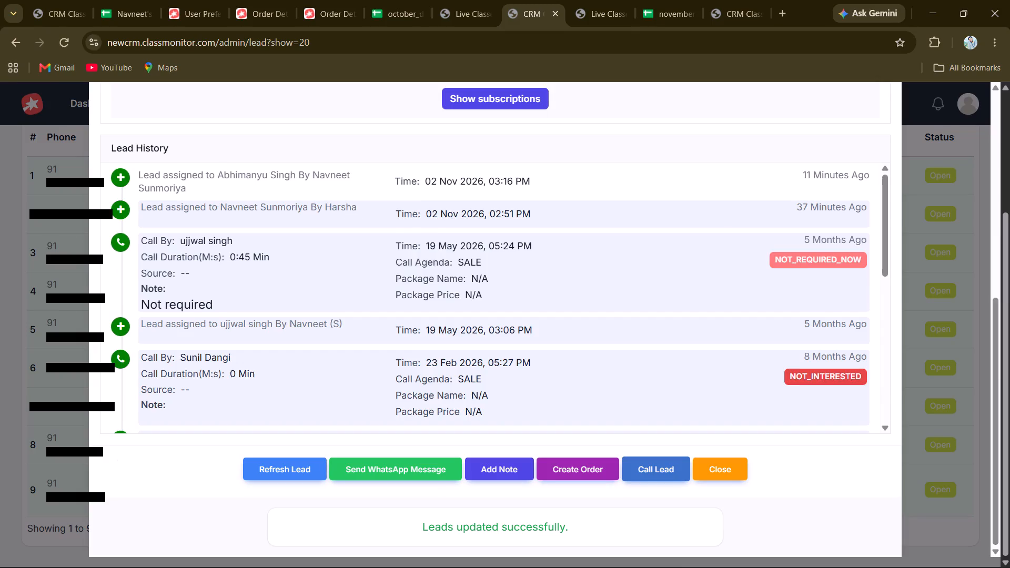
{"action": "left_click", "coordinate": [711, 470]}
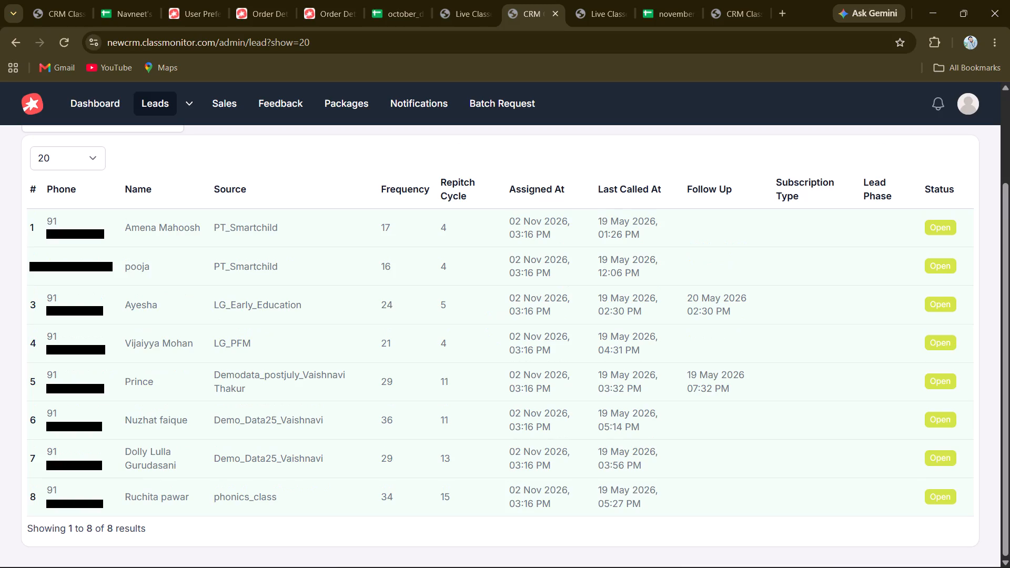
Open the phonics_class lead in the last row of the leads list.
{"action": "left_click", "coordinate": [225, 505]}
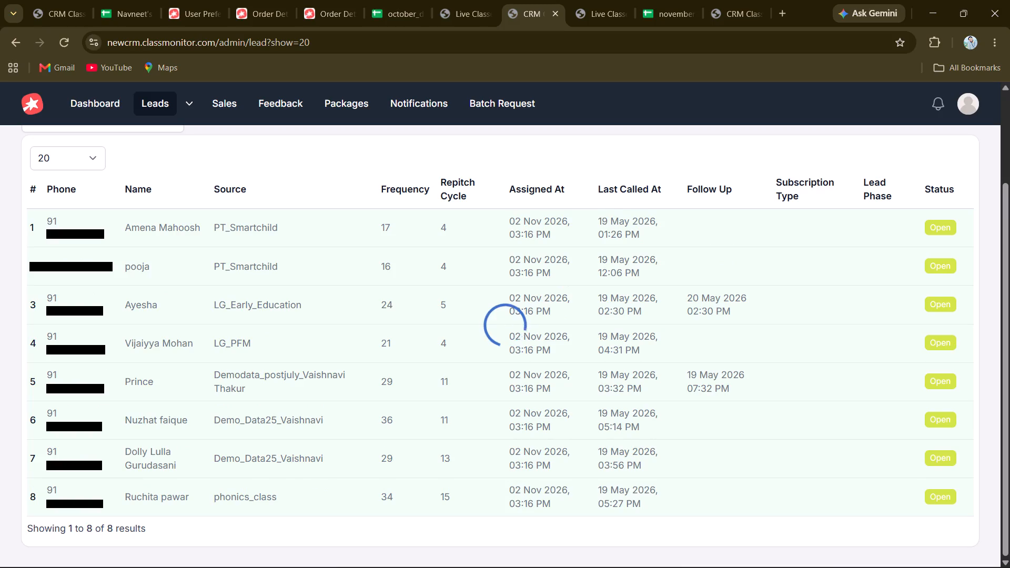
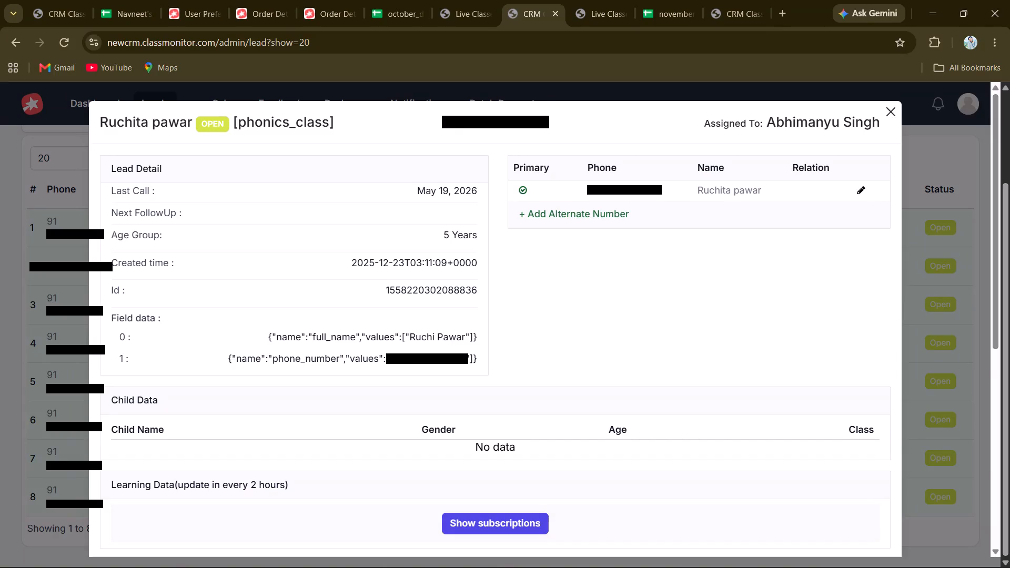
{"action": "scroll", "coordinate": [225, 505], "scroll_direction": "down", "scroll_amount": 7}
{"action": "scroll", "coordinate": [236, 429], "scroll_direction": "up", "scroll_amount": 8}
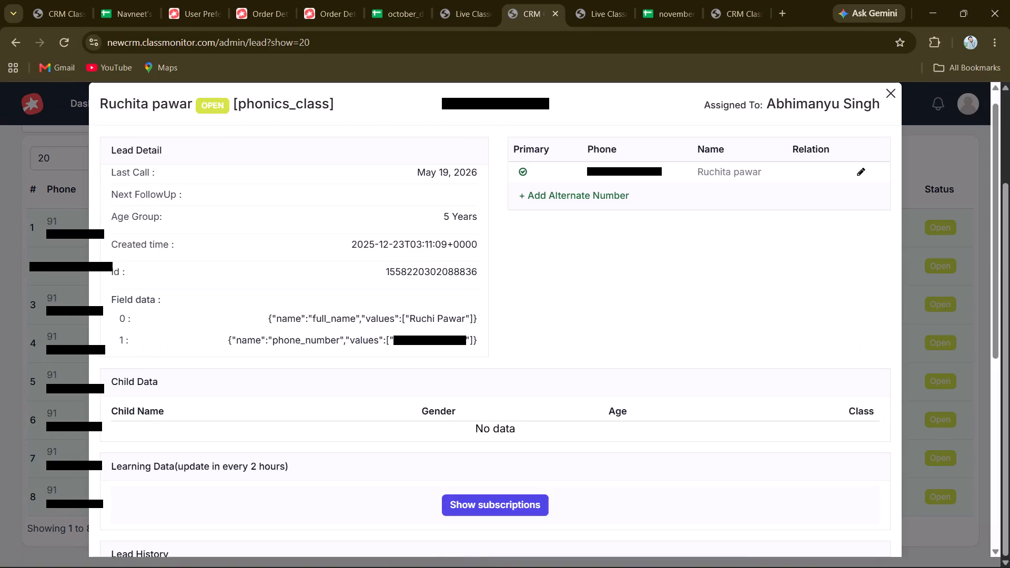
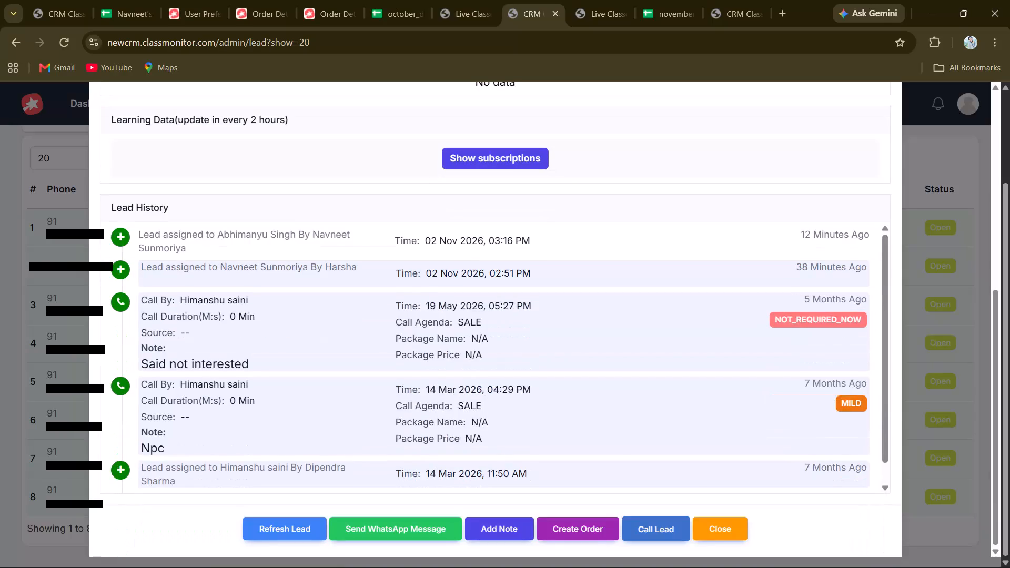
Log a 35-second call on the open lead with status CHURN_NOT_INTERESTED and note "not looking now", save it and close the lead.
{"action": "scroll", "coordinate": [306, 416], "scroll_direction": "down", "scroll_amount": 4}
{"action": "scroll", "coordinate": [441, 432], "scroll_direction": "down", "scroll_amount": 7}
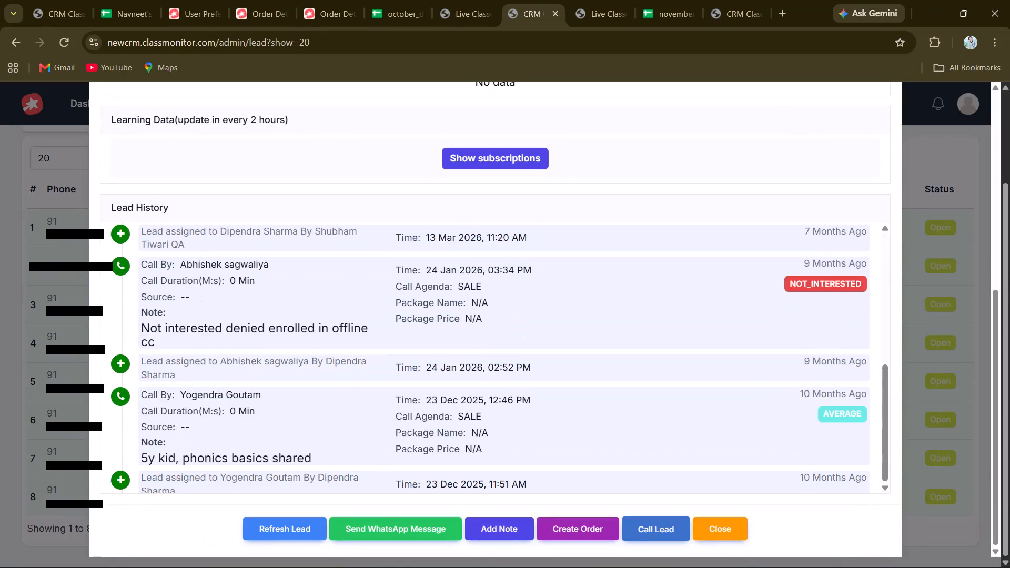
{"action": "left_click", "coordinate": [636, 528]}
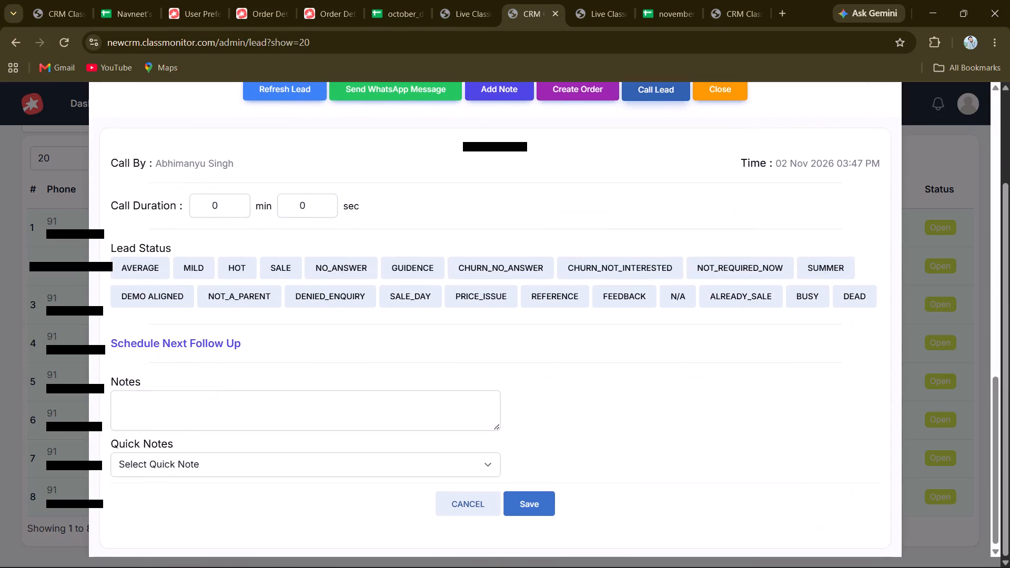
{"action": "left_click", "coordinate": [616, 263]}
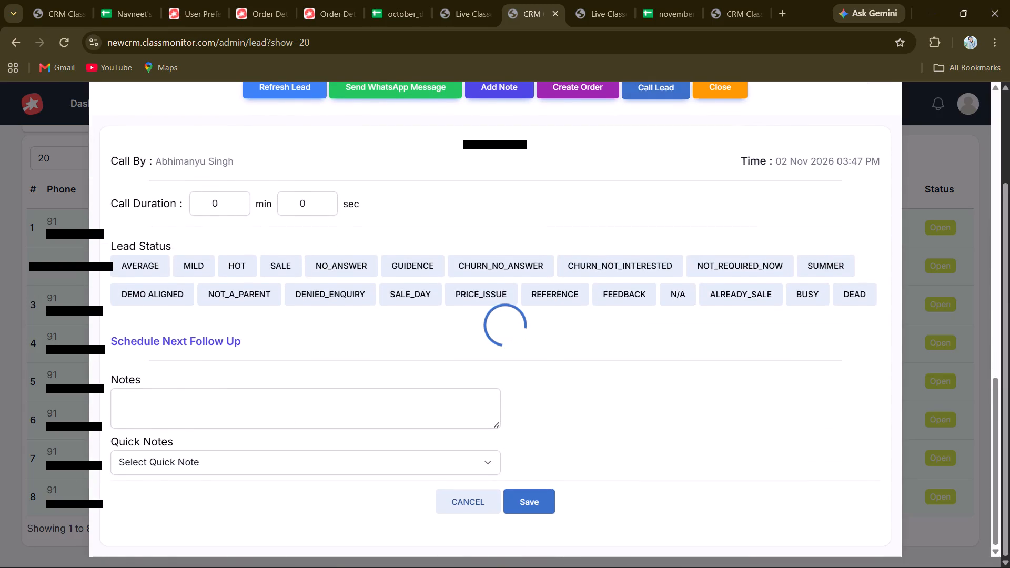
{"action": "left_click", "coordinate": [315, 200]}
{"action": "key", "text": "BackSpace"}
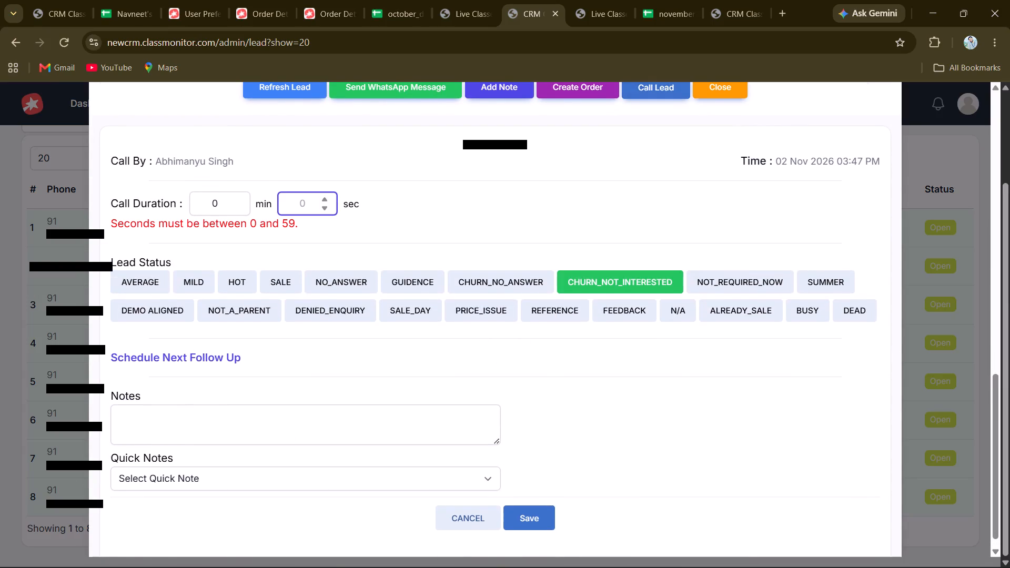
{"action": "type", "text": "35"}
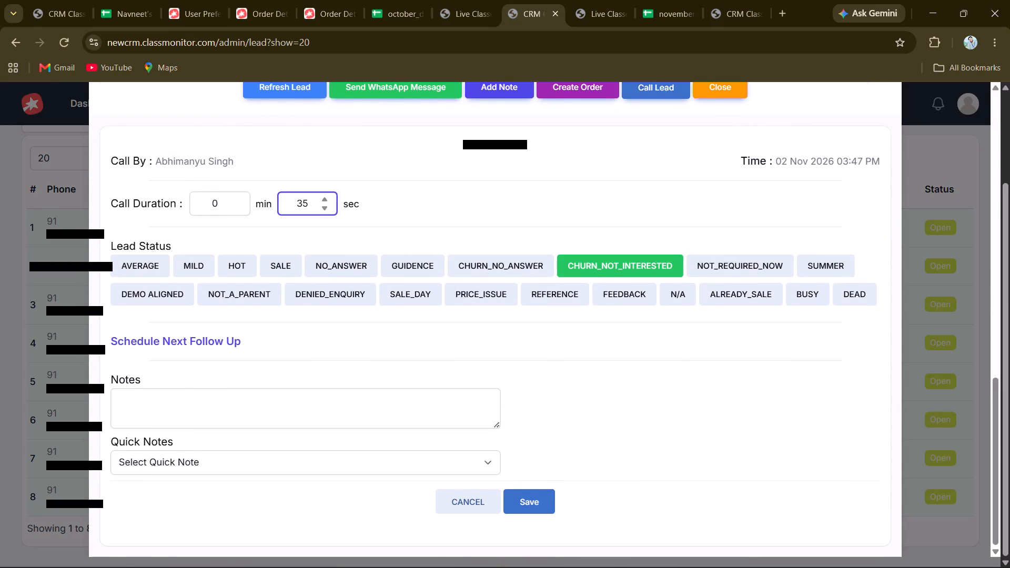
{"action": "left_click", "coordinate": [279, 399]}
{"action": "type", "text": "not looking now"}
{"action": "key", "text": "space"}
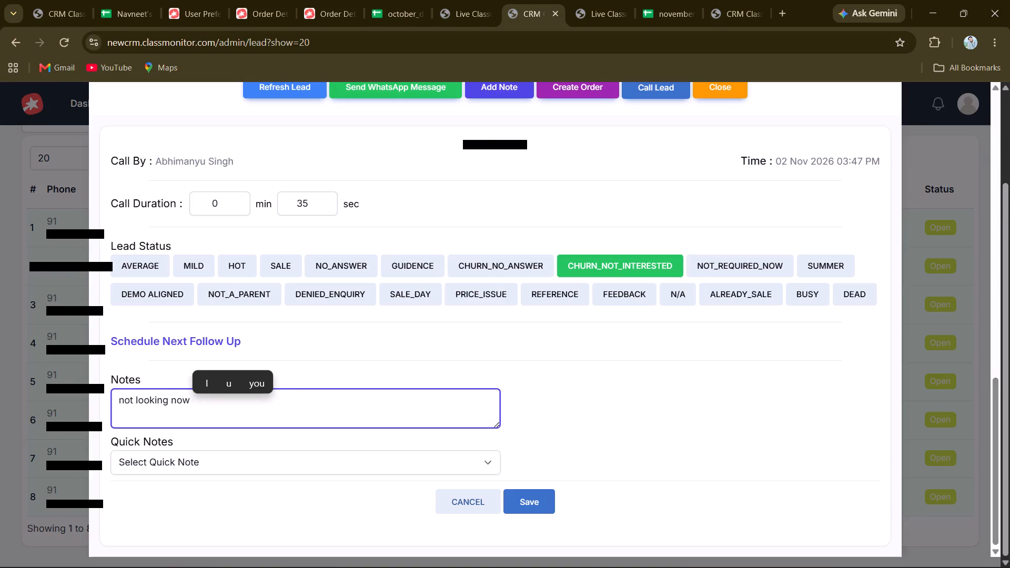
{"action": "left_click", "coordinate": [536, 494]}
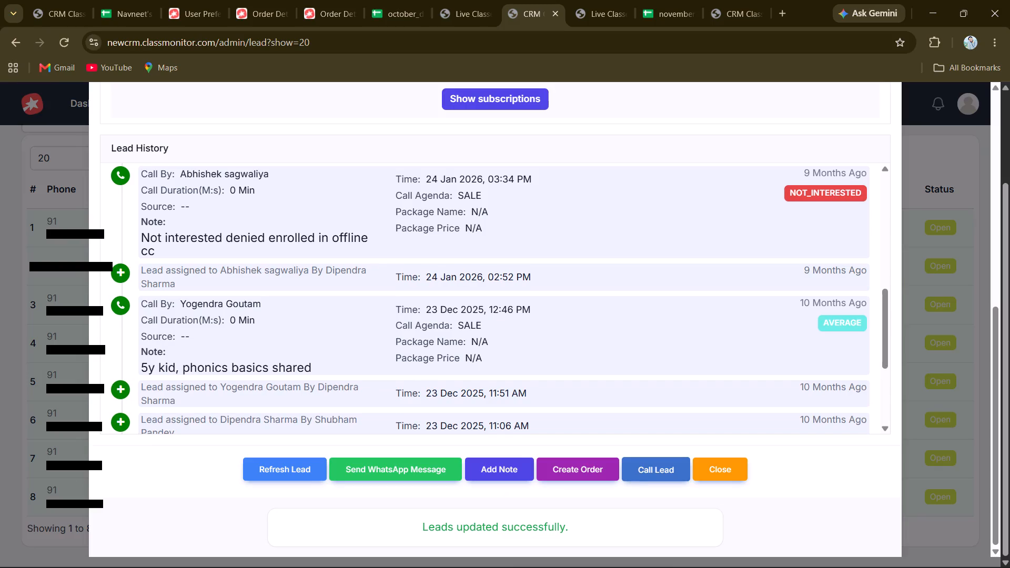
{"action": "left_click", "coordinate": [714, 472]}
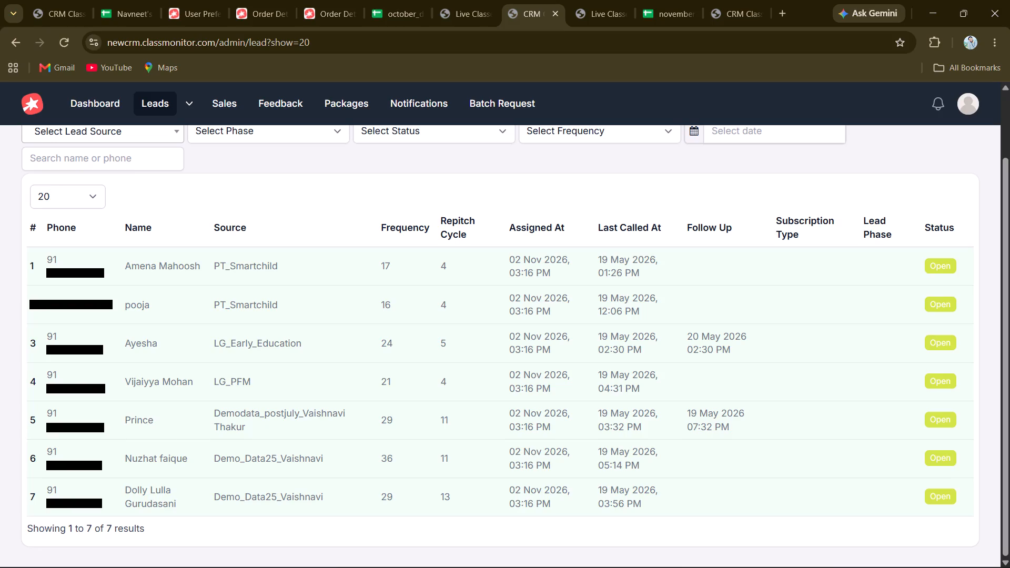
Open the details of the seventh lead in the list, from source Demo_Data25_Vaishnavi.
{"action": "left_click", "coordinate": [268, 493]}
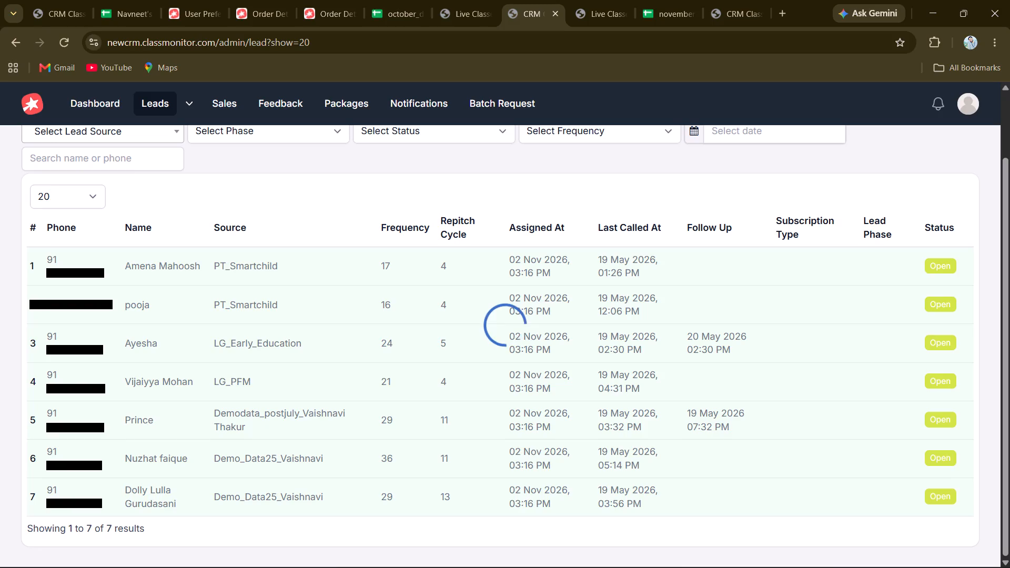
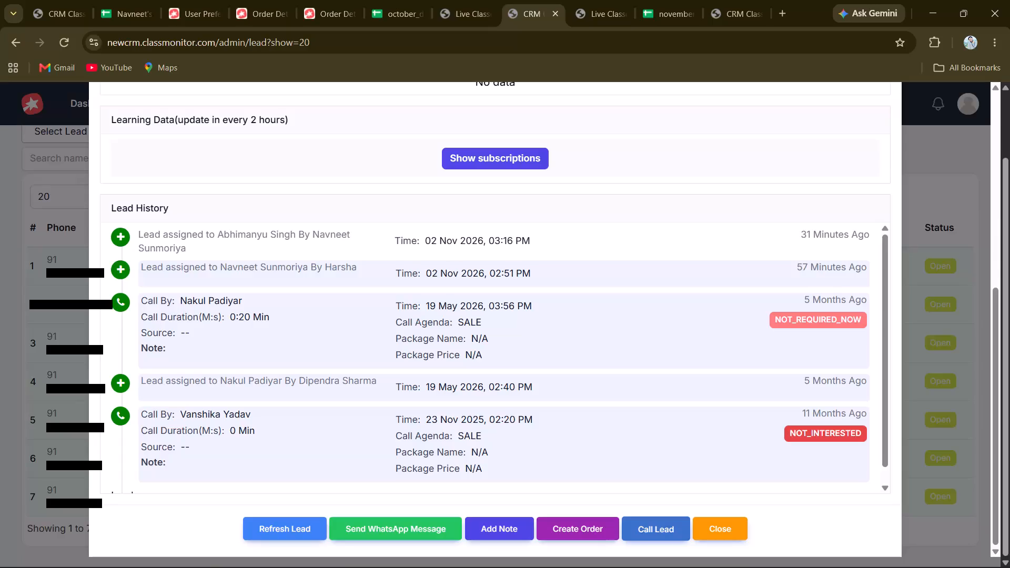
Log a 35-second call on the open lead with status CHURN_NOT_INTERESTED and note "not looking now", and save it.
{"action": "scroll", "coordinate": [435, 380], "scroll_direction": "down", "scroll_amount": 10}
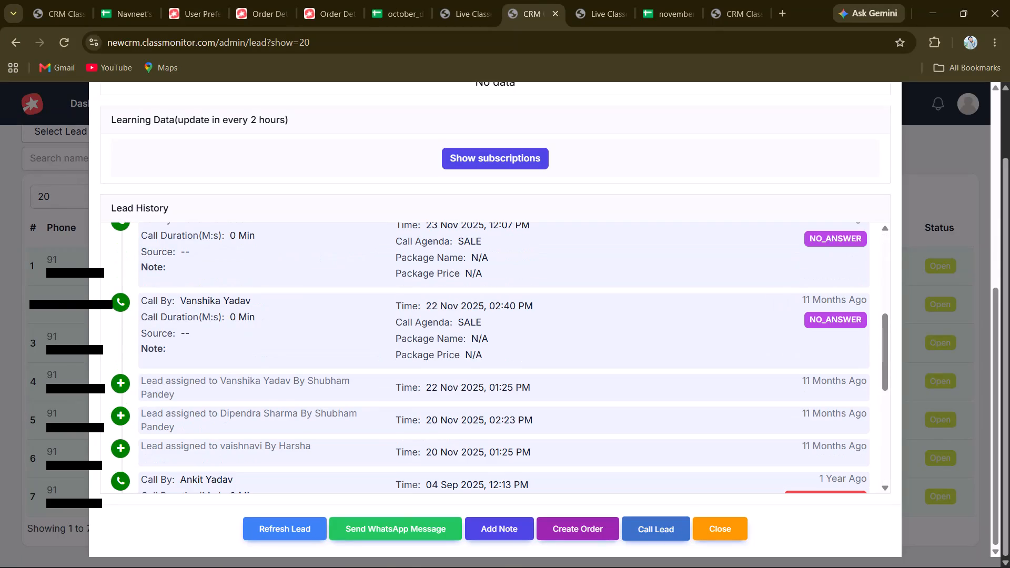
{"action": "left_click", "coordinate": [652, 535]}
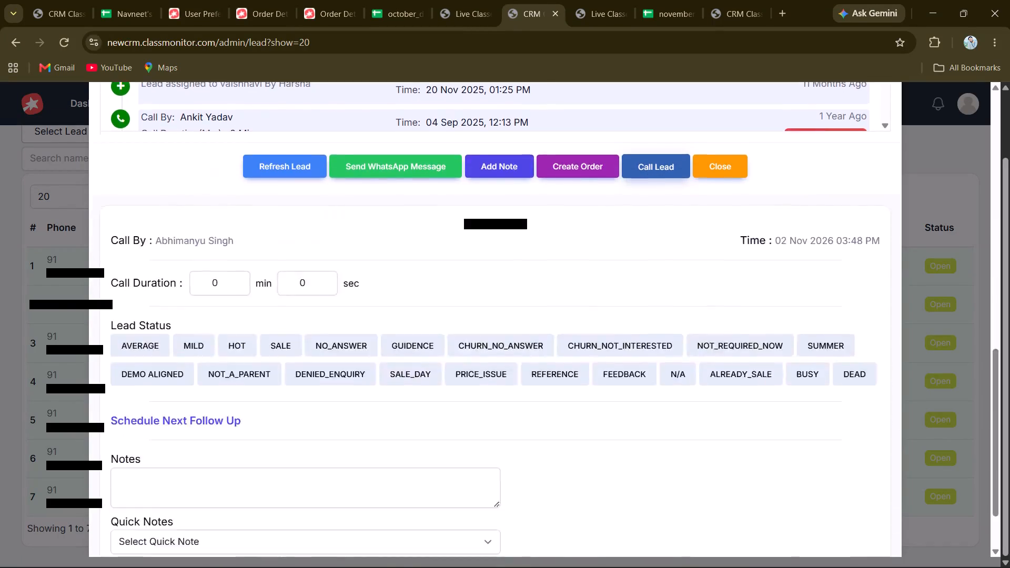
{"action": "scroll", "coordinate": [588, 313], "scroll_direction": "up", "scroll_amount": 10}
{"action": "scroll", "coordinate": [588, 313], "scroll_direction": "down", "scroll_amount": 13}
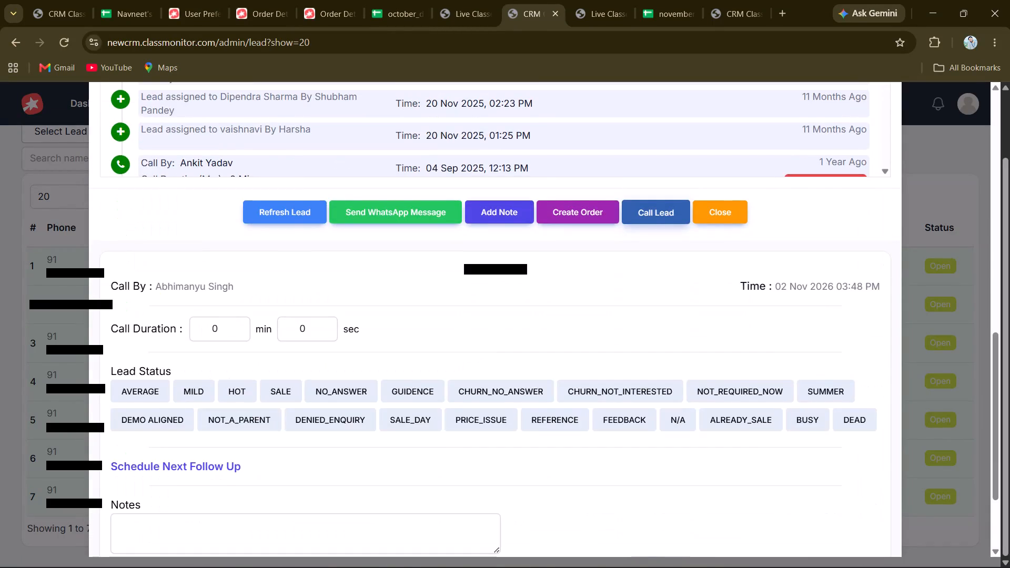
{"action": "left_click", "coordinate": [647, 258]}
{"action": "left_click", "coordinate": [317, 198]}
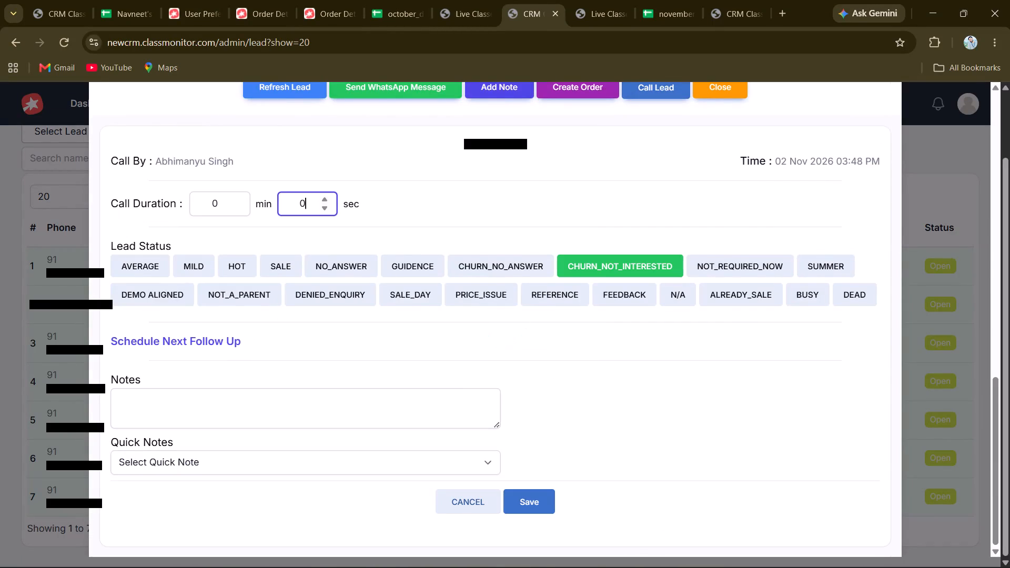
{"action": "key", "text": "BackSpace"}
{"action": "type", "text": "35"}
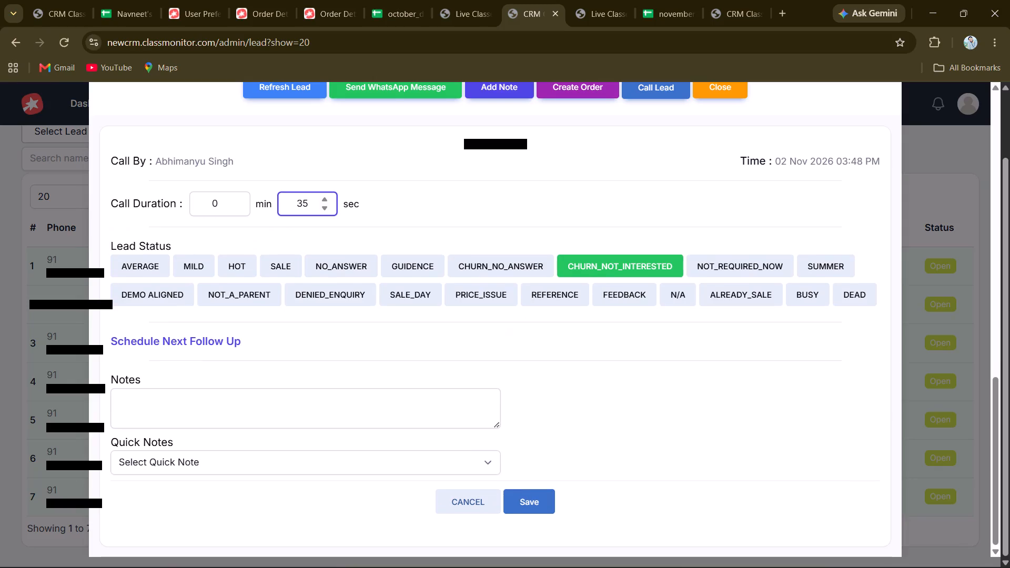
{"action": "left_click", "coordinate": [249, 399]}
{"action": "type", "text": "not looking now"}
{"action": "key", "text": "space"}
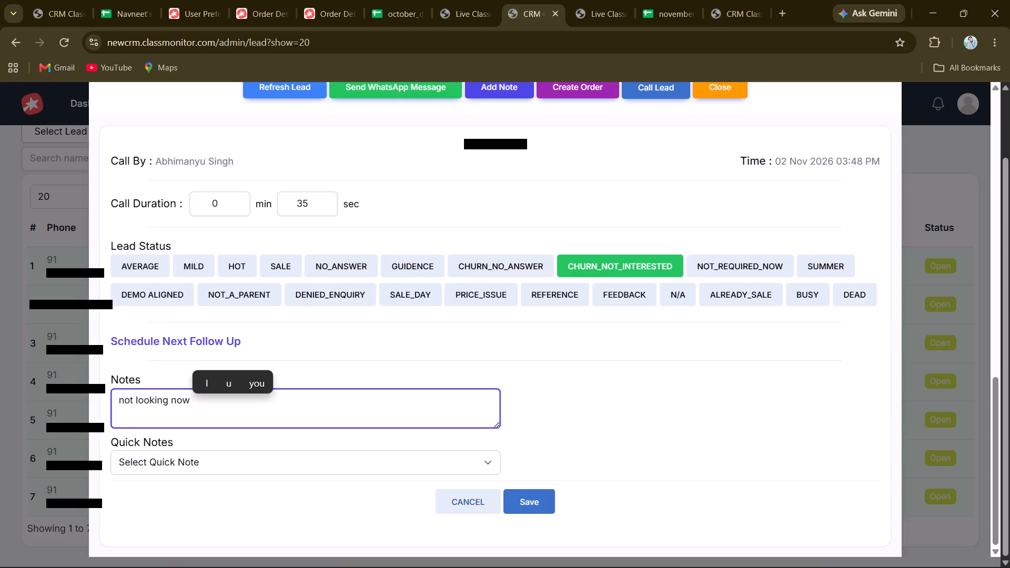
{"action": "left_click", "coordinate": [537, 503]}
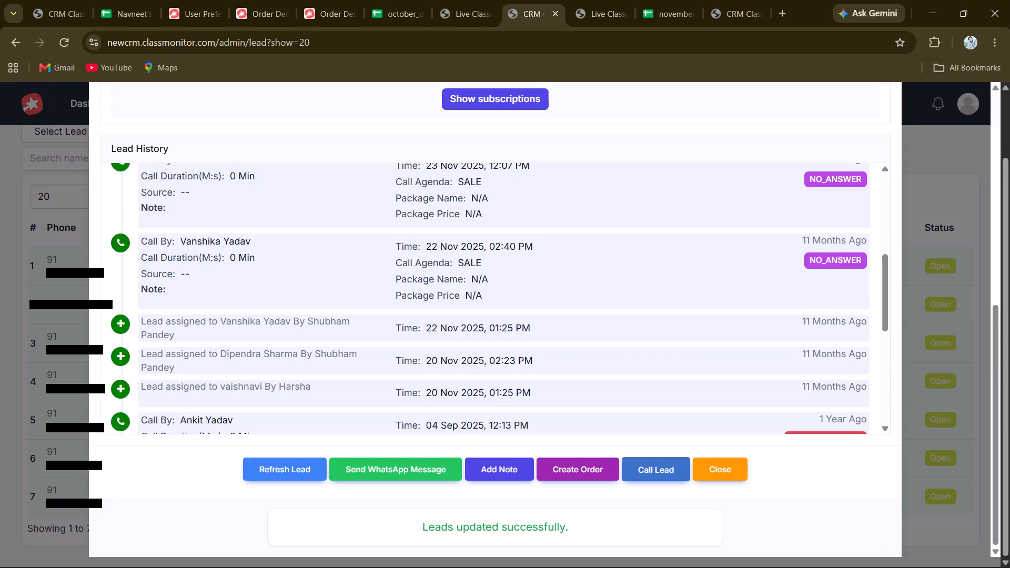